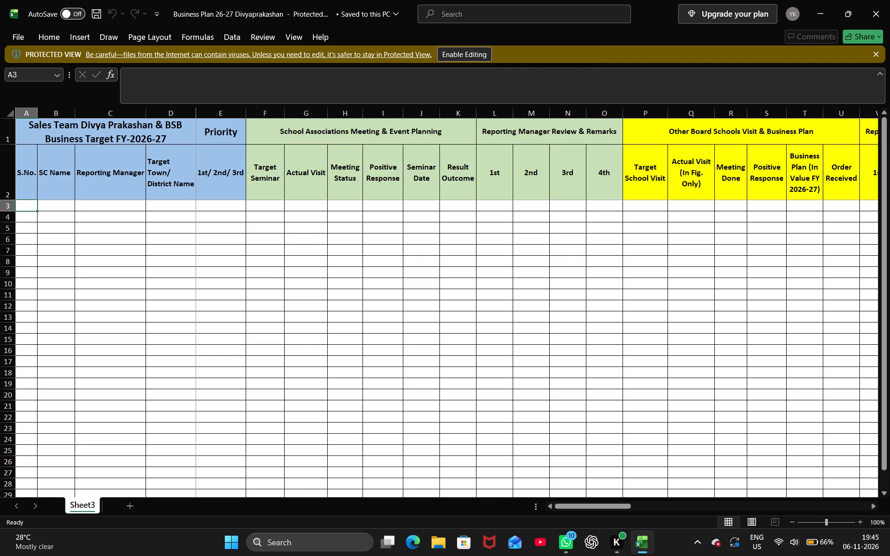
# Enable editing for the protected Business Plan 26-27 workbook.
pyautogui.click(469, 56)
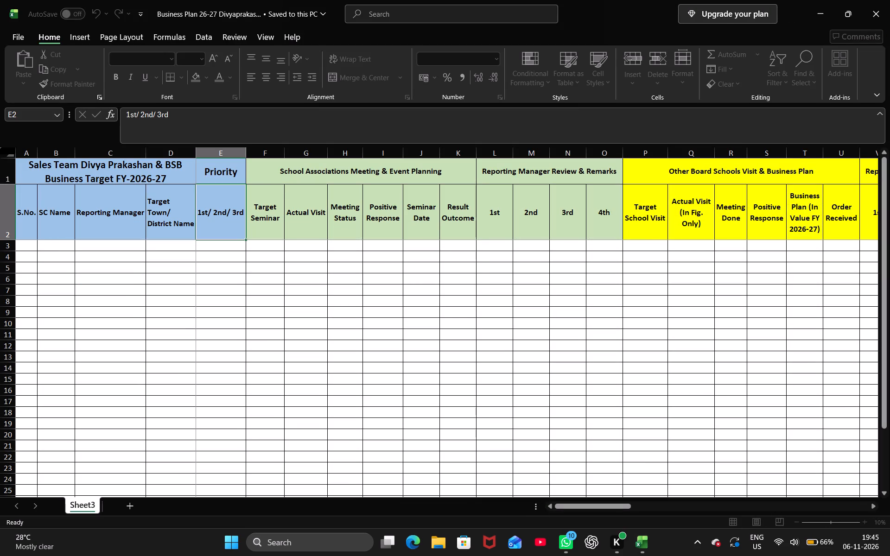
# Enter the date 12-Nov-2026 in cell A3, the first row under the S.No. heading.
pyautogui.click(30, 249)
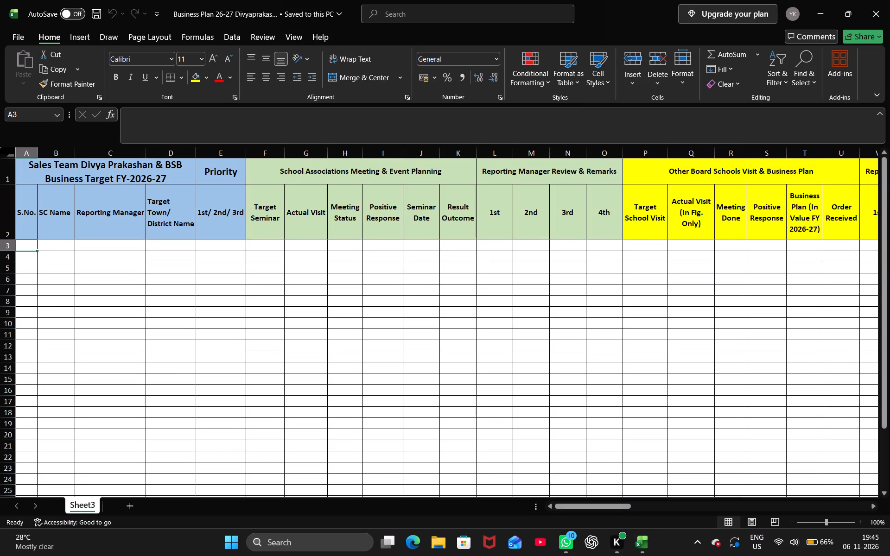
pyautogui.write('12')
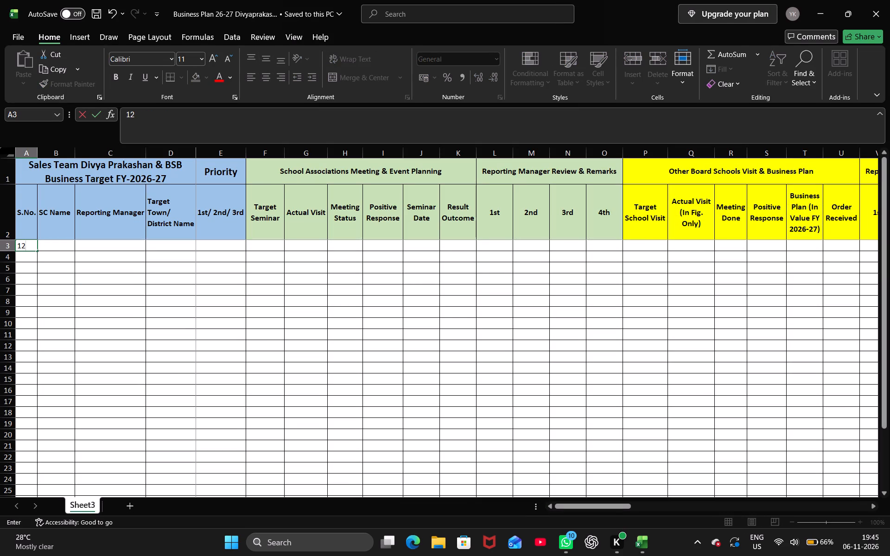
pyautogui.press('-')
pyautogui.write('Nov-')
pyautogui.write('2026')
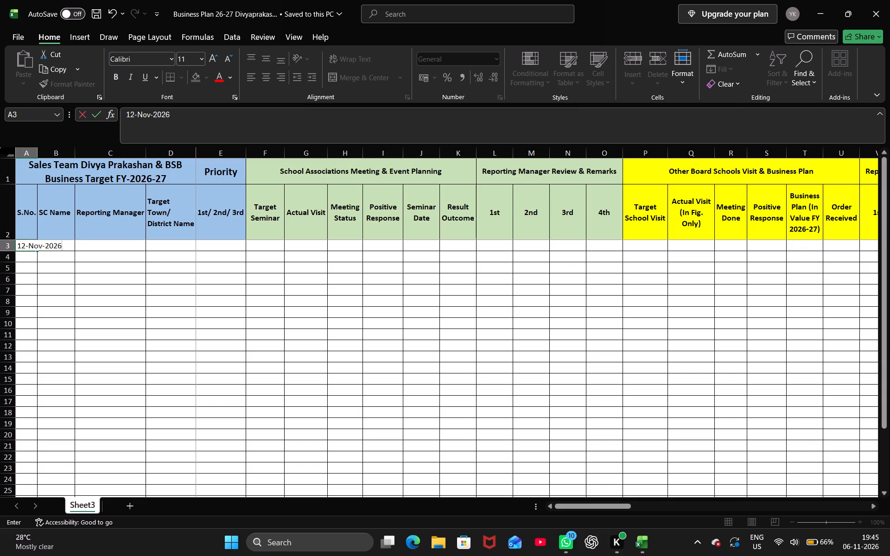
pyautogui.press('Return')
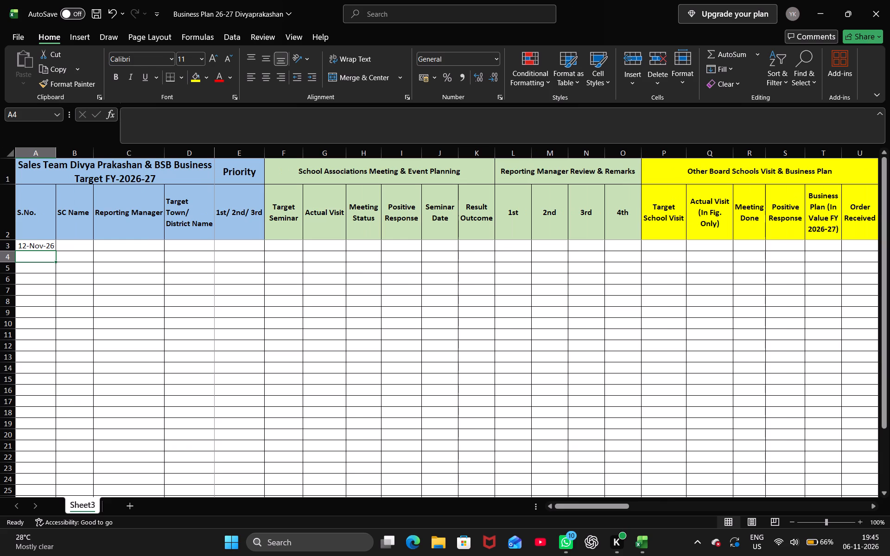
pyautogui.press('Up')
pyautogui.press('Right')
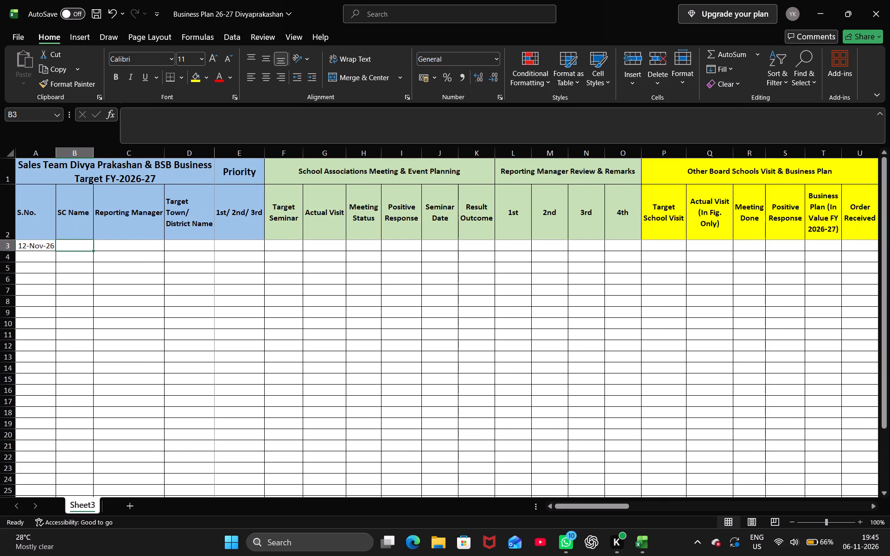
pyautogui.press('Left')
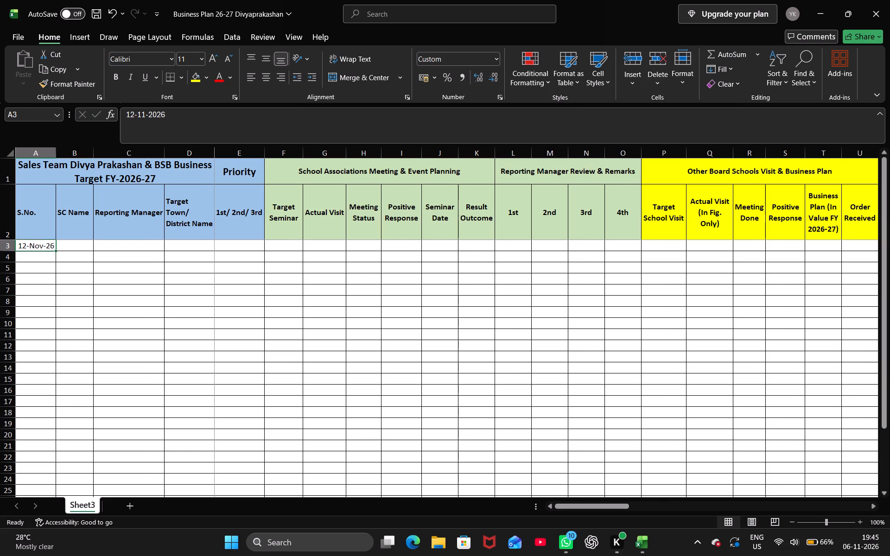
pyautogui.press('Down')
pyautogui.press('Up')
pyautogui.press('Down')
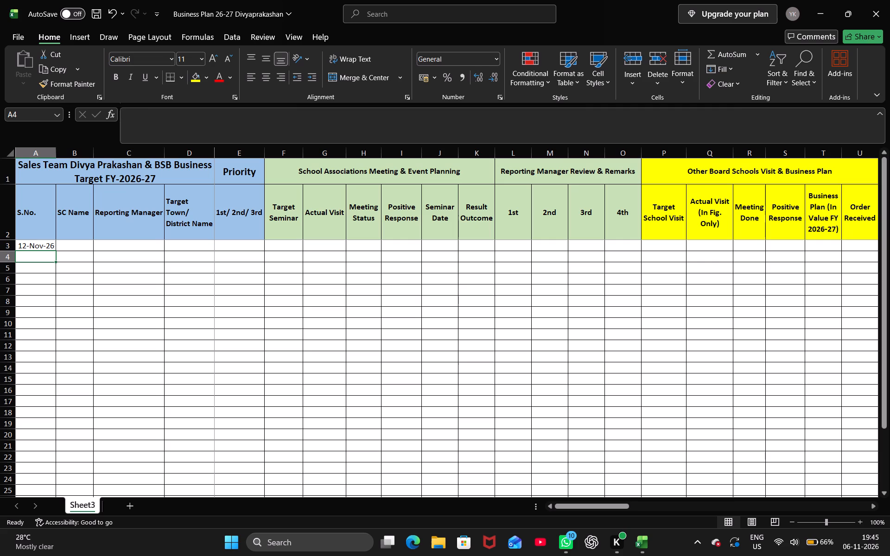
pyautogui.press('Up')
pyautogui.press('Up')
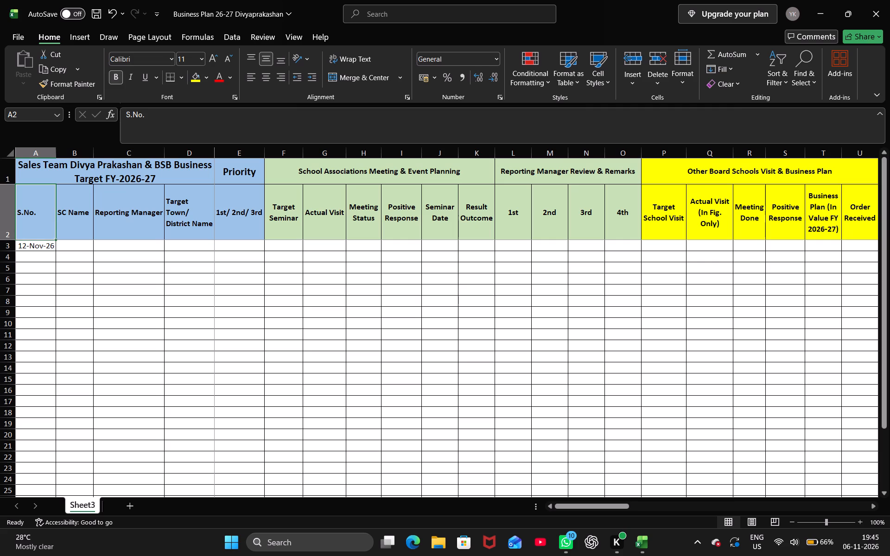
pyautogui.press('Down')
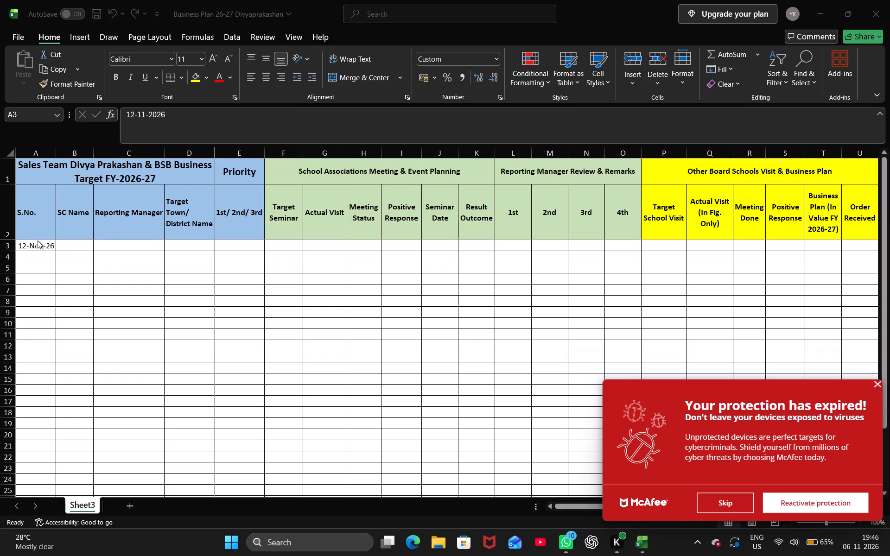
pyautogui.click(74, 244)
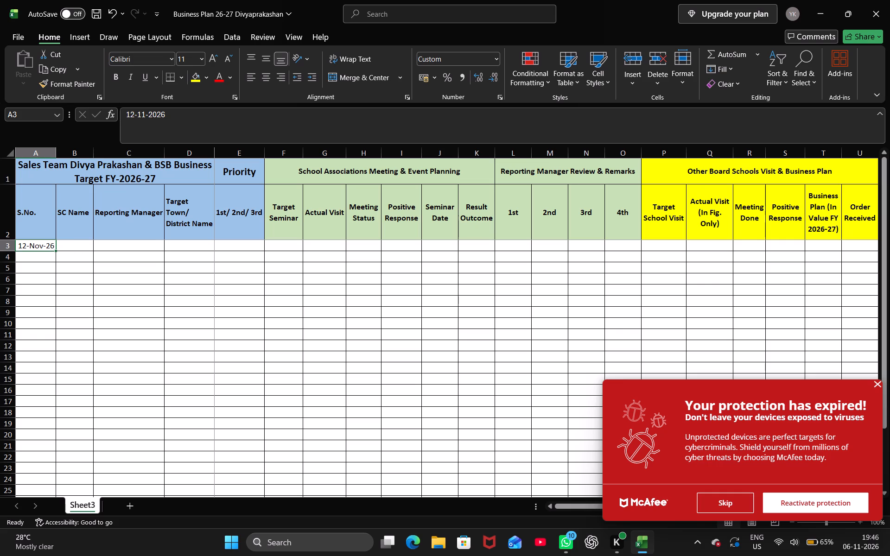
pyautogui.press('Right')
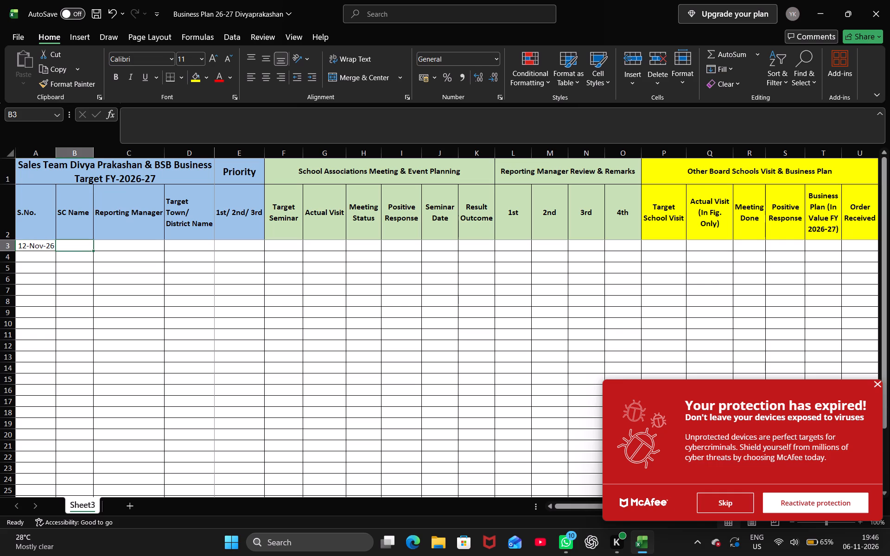
# Dismiss the McAfee protection notification covering the worksheet.
pyautogui.click(880, 381)
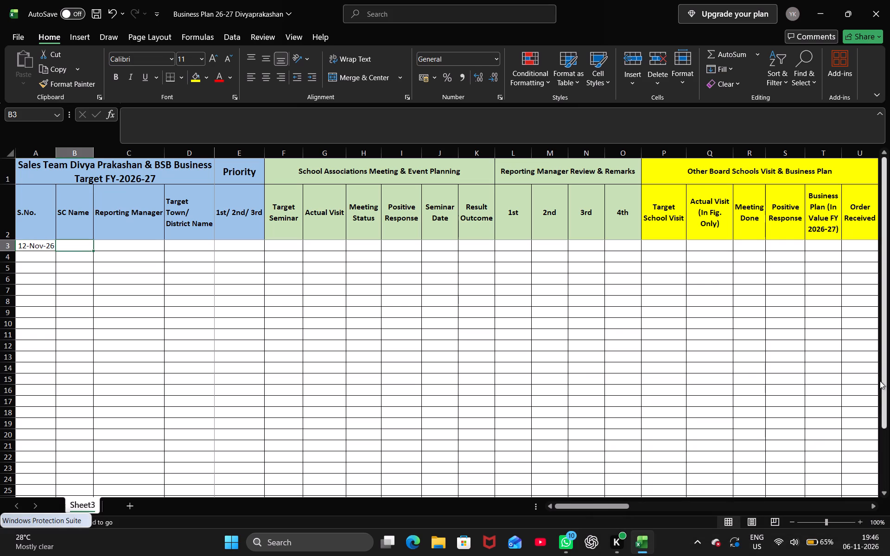
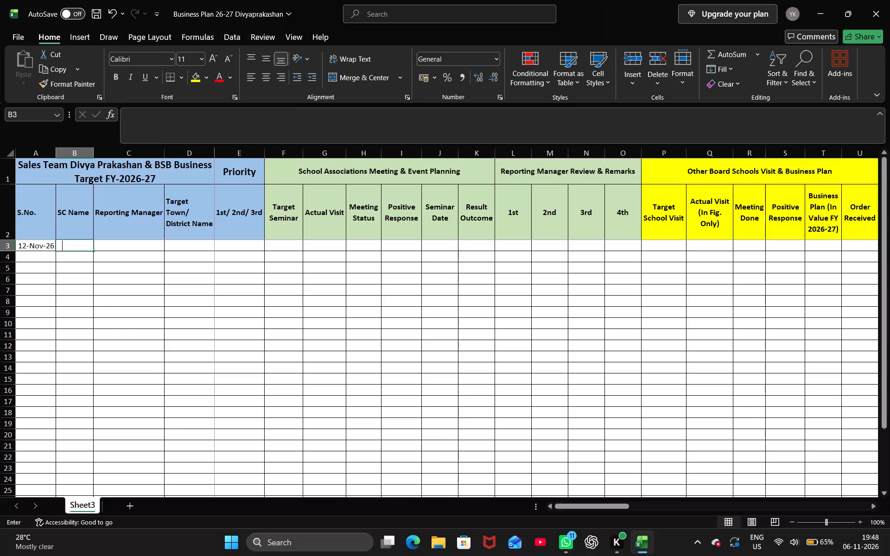
# Enter the SC's full name in cell B3 under the SC Name heading.
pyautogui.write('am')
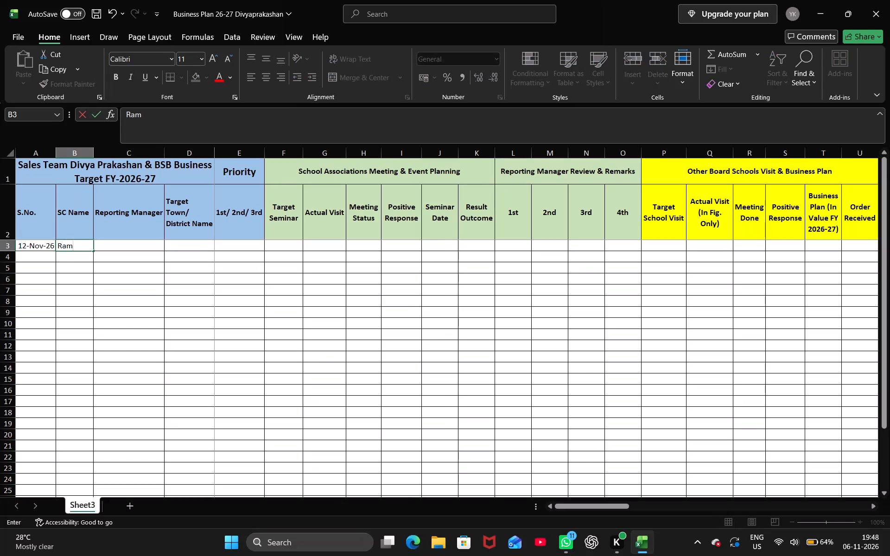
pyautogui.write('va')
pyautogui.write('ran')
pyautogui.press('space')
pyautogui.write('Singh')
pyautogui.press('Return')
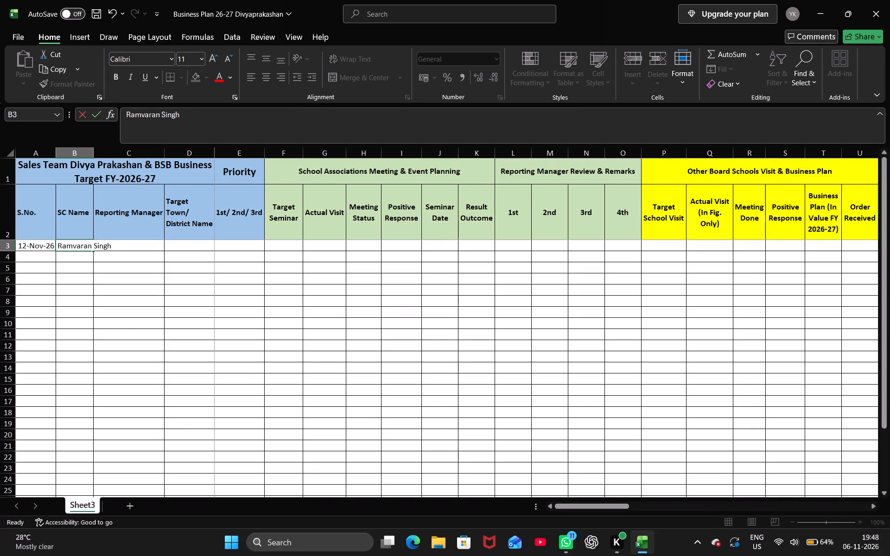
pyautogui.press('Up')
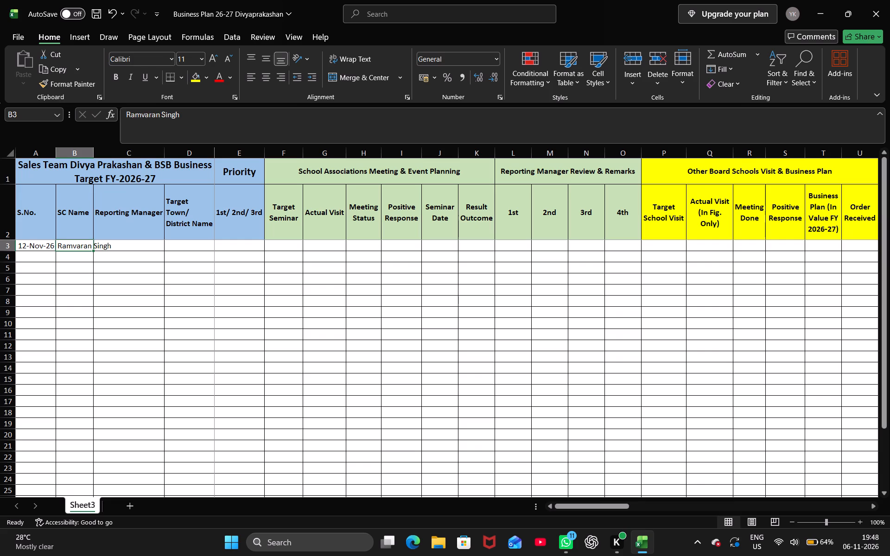
# Fill the SC's name from B3 down the SC Name column through B20.
pyautogui.moveTo(93, 253); pyautogui.dragTo(93, 496)
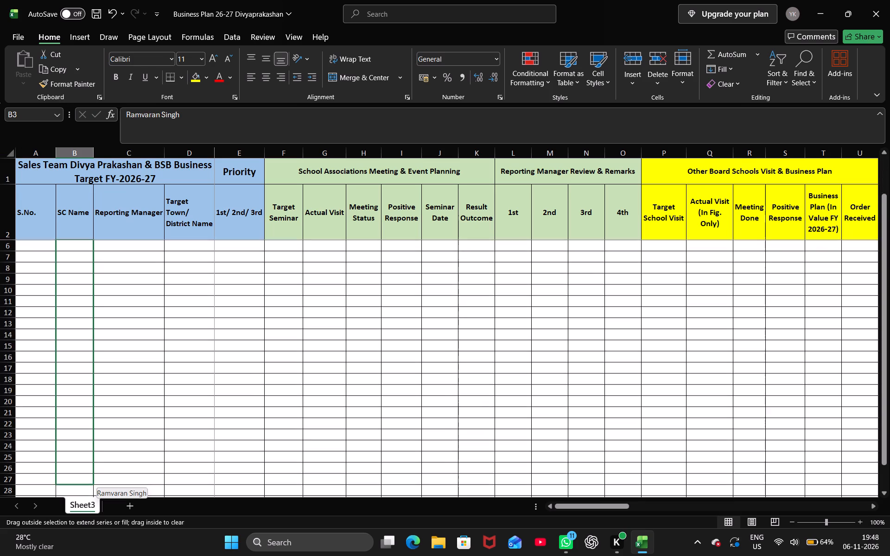
pyautogui.moveTo(93, 496); pyautogui.dragTo(88, 419)
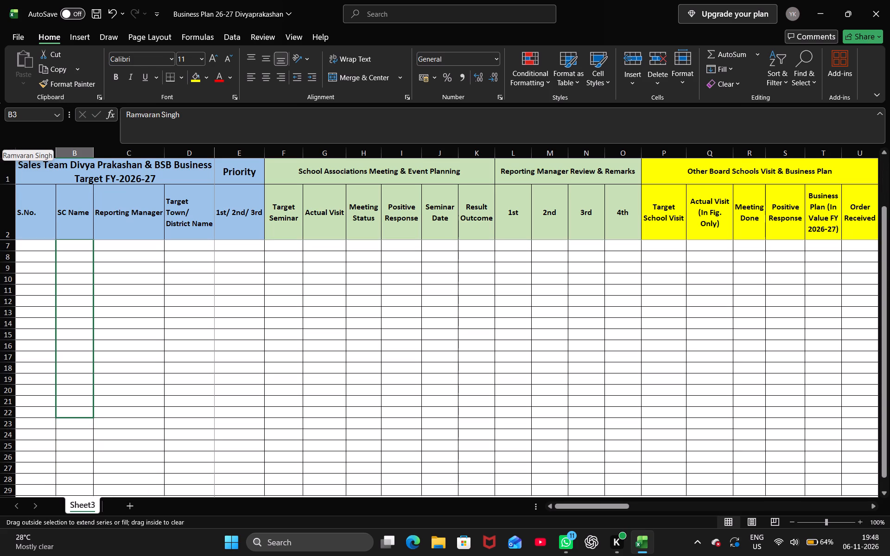
pyautogui.moveTo(88, 419); pyautogui.dragTo(88, 395)
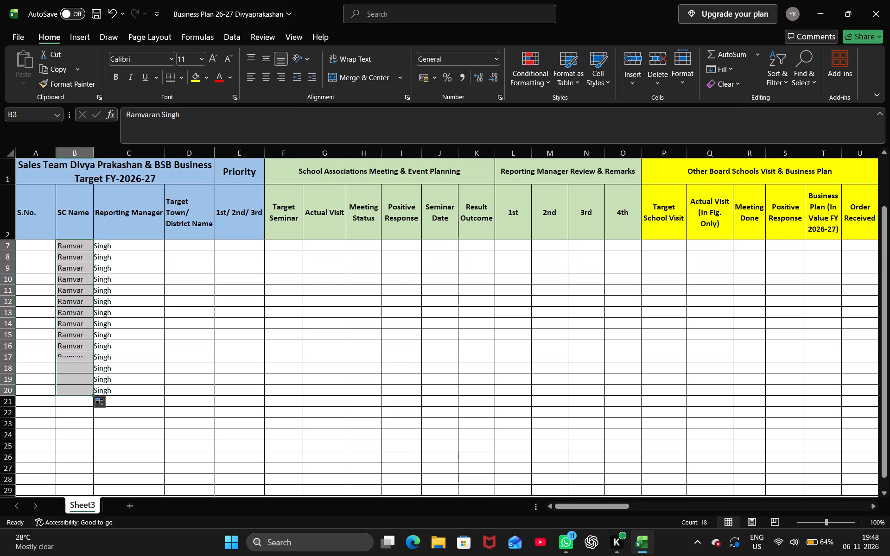
pyautogui.scroll(2, 111, 367)
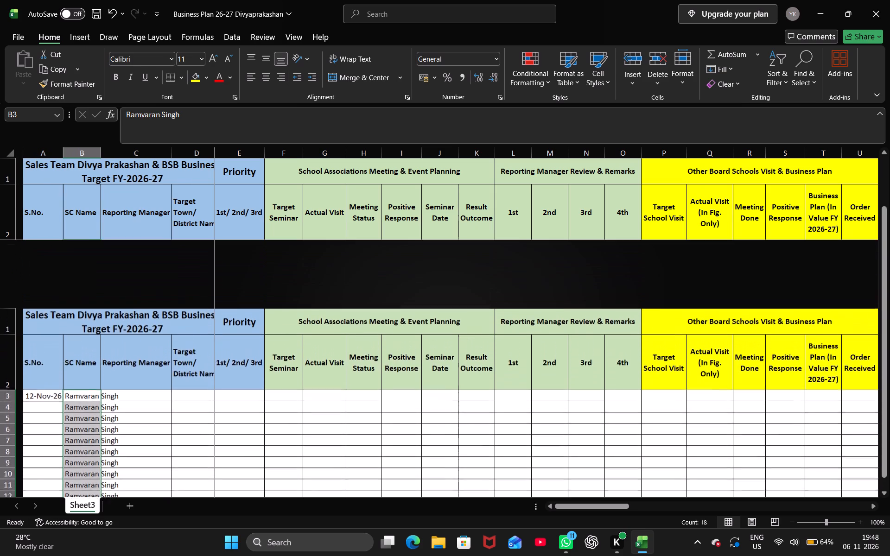
pyautogui.scroll(-2, 111, 367)
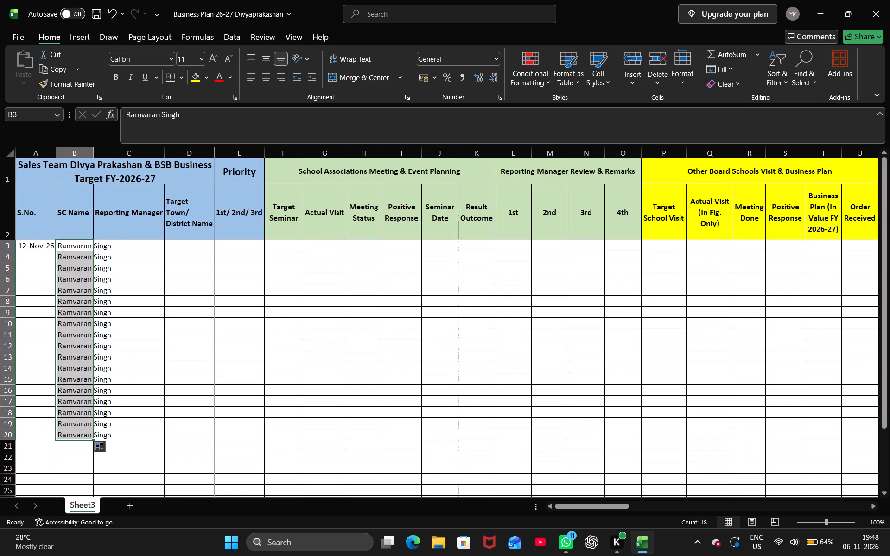
# Enter the reporting manager's full name in cell C3 under the Reporting Manager heading.
pyautogui.press('Right')
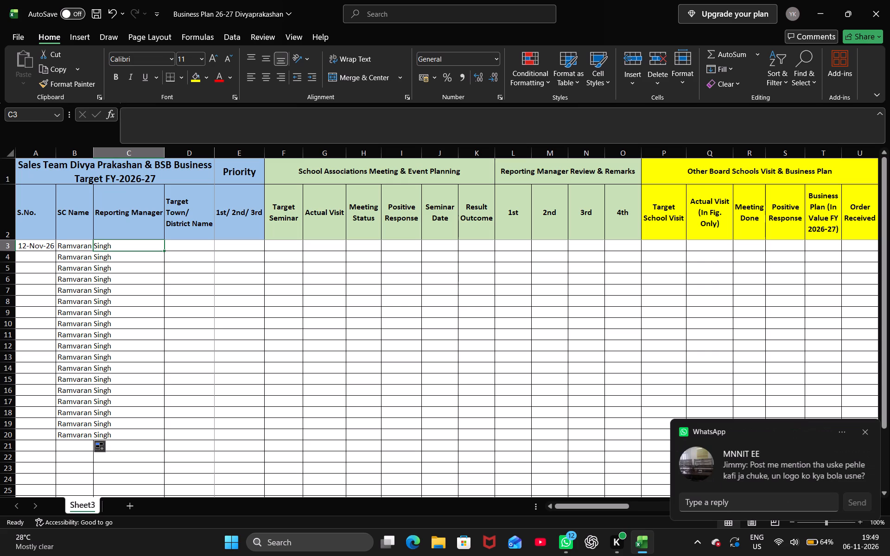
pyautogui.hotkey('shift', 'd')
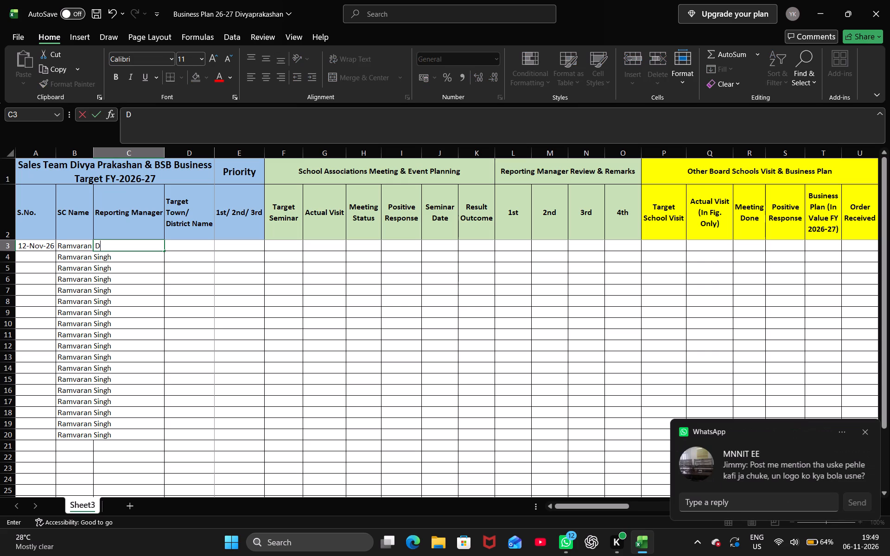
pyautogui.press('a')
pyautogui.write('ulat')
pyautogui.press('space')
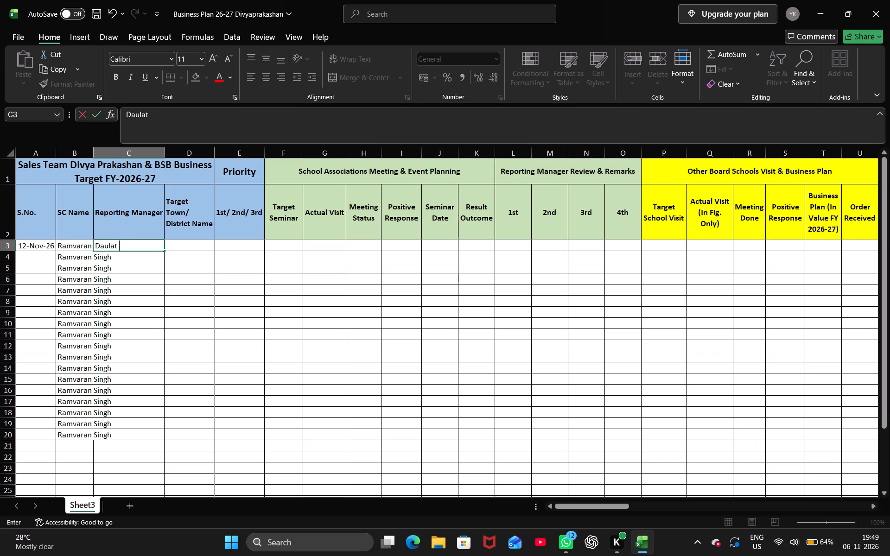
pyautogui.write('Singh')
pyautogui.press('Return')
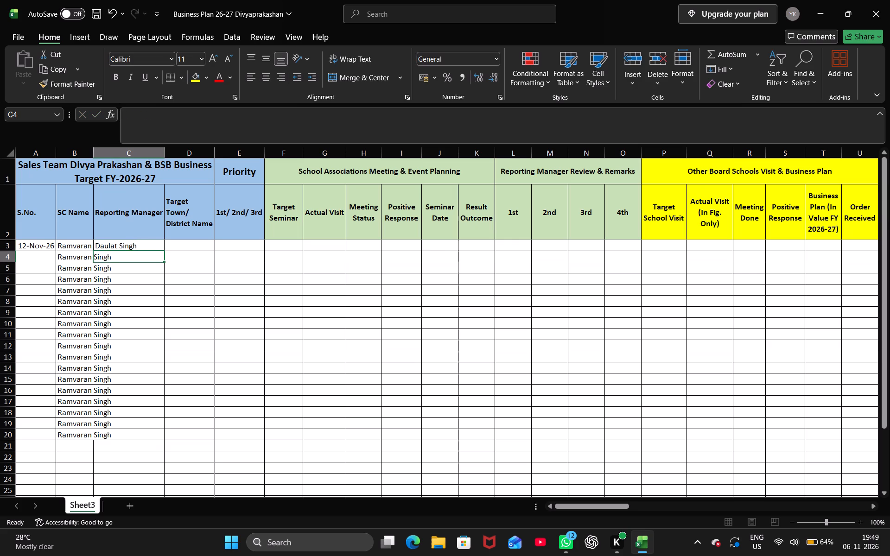
# Fill the reporting manager's name from C3 down the column to match the SC Name entries through row 20.
pyautogui.click(152, 245)
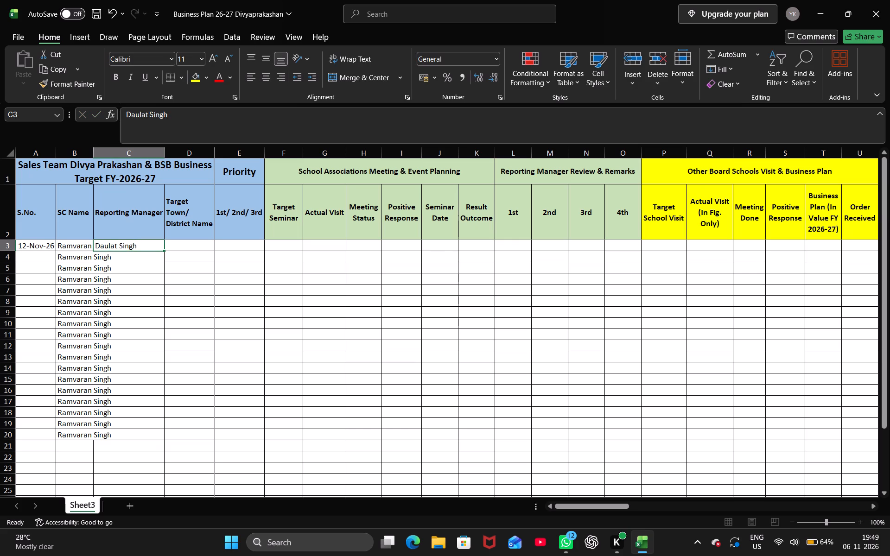
pyautogui.moveTo(163, 250); pyautogui.dragTo(164, 402)
pyautogui.moveTo(164, 402); pyautogui.dragTo(164, 430)
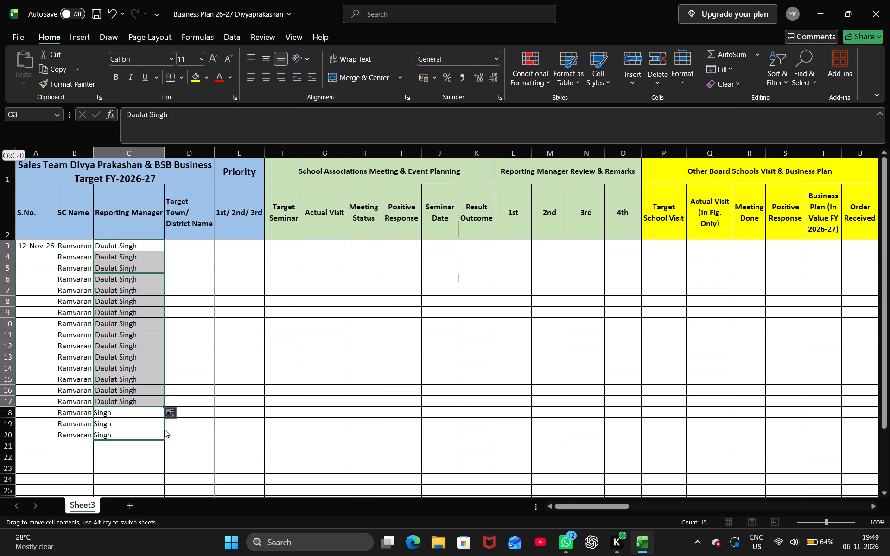
# Move the Reporting Manager names from C3:C17 down to C6:C20.
pyautogui.moveTo(164, 430); pyautogui.dragTo(164, 432)
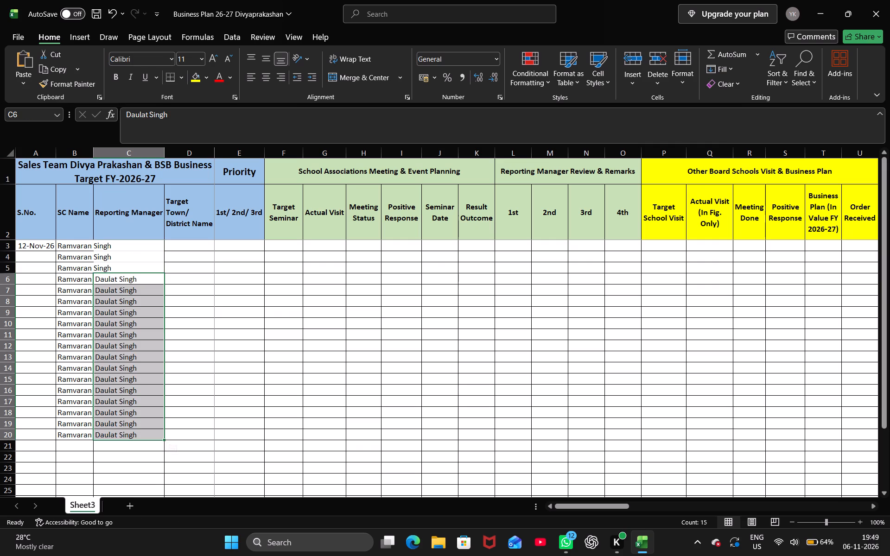
pyautogui.click(233, 329)
pyautogui.click(159, 277)
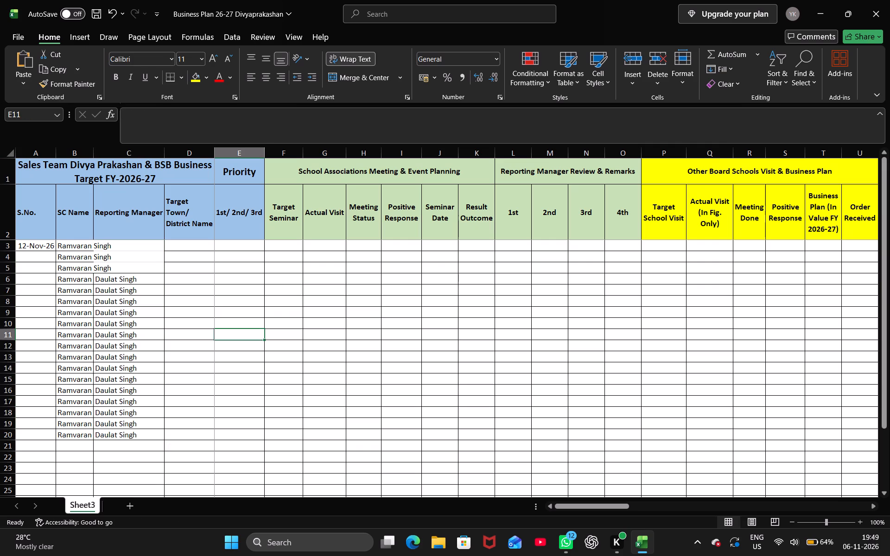
# Enter the same reporting manager's name in the blank cells C3, C4 and C5.
pyautogui.click(147, 248)
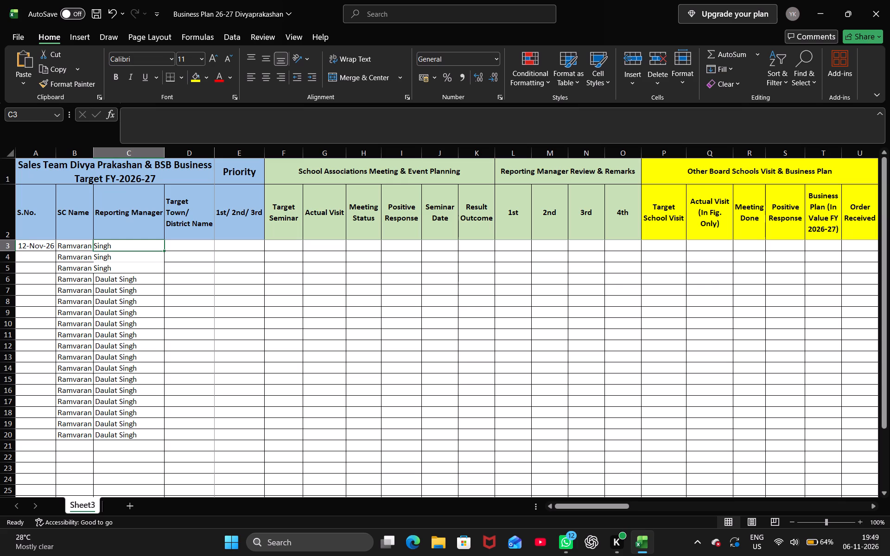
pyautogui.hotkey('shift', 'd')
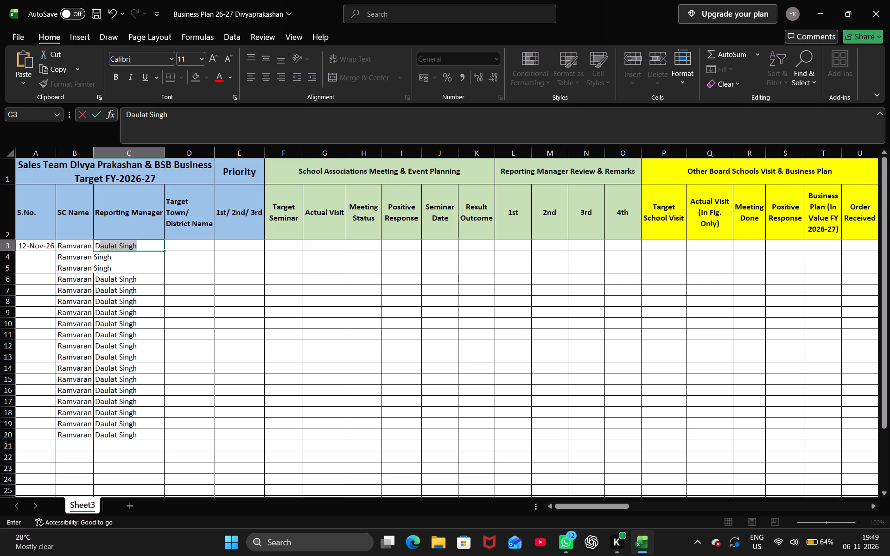
pyautogui.press('Tab')
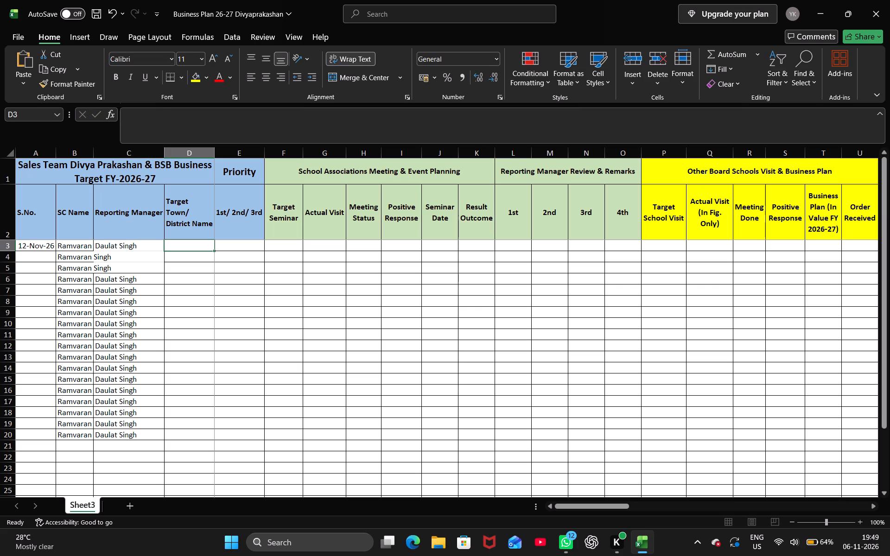
pyautogui.press('Left')
pyautogui.press('Down')
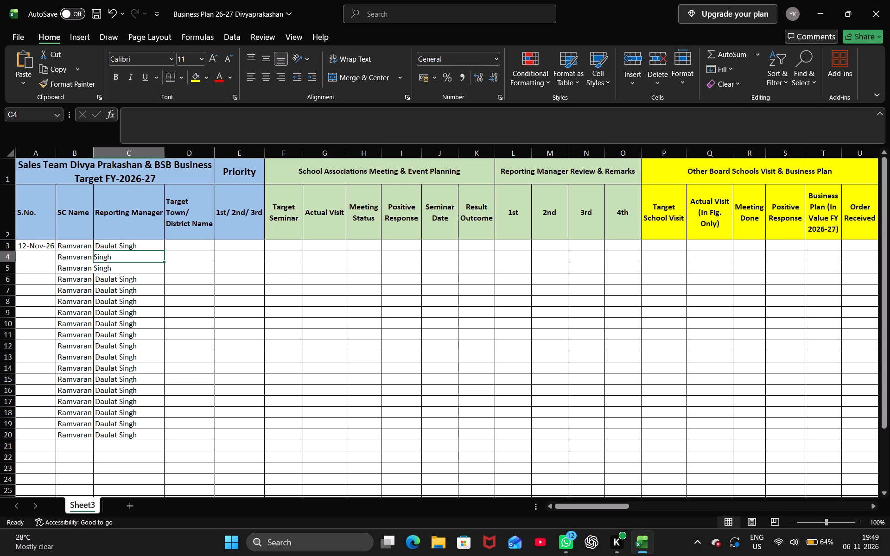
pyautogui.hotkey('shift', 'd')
pyautogui.press('Tab')
pyautogui.press('Down')
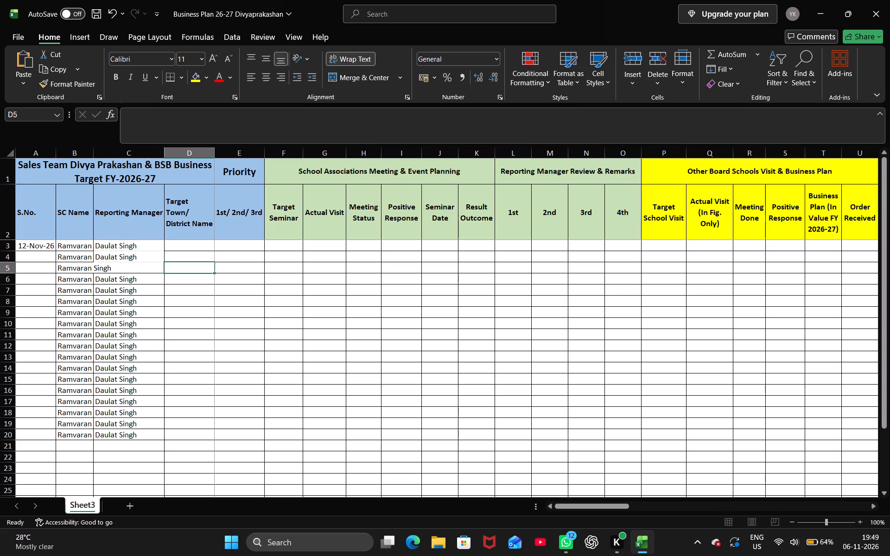
pyautogui.press('Left')
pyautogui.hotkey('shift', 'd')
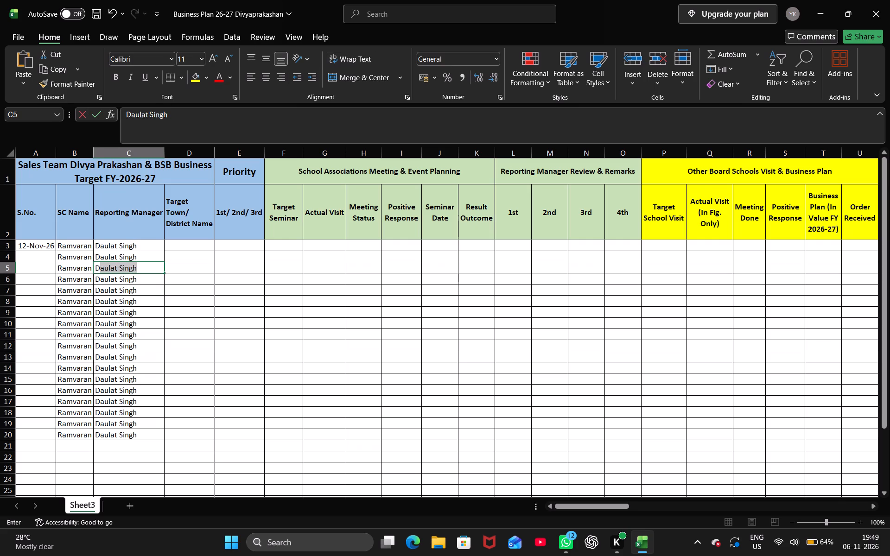
pyautogui.press('Tab')
pyautogui.press('Down')
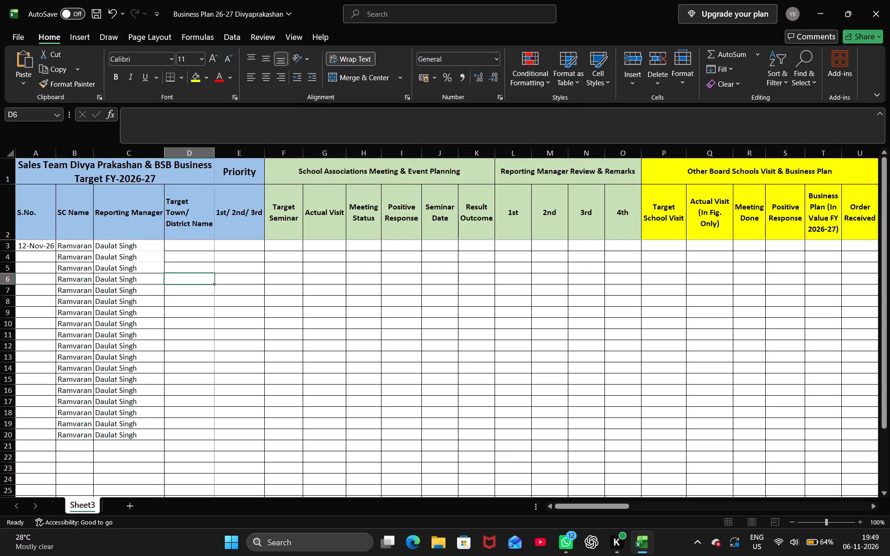
# Left-align the SC name in cell B6, trying top and middle vertical alignment before setting it to bottom.
pyautogui.press('Left')
pyautogui.press('Left')
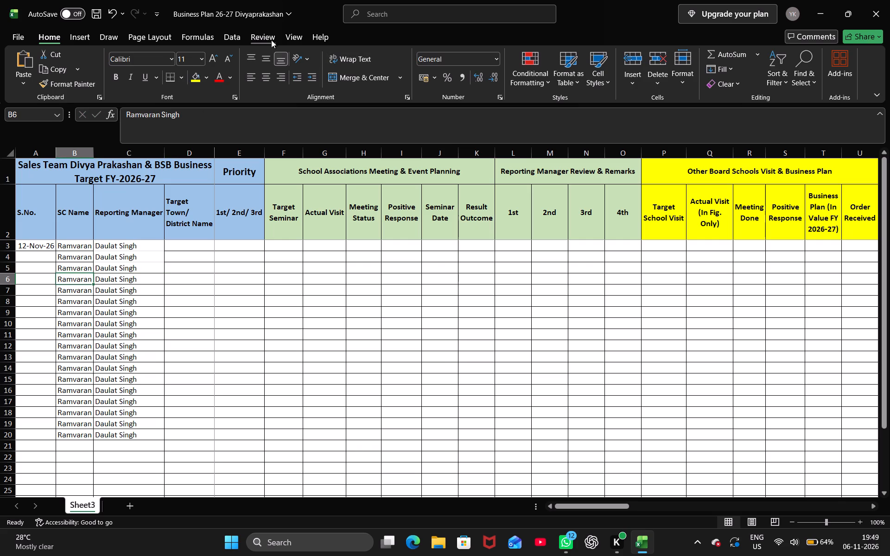
pyautogui.click(254, 73)
pyautogui.click(254, 57)
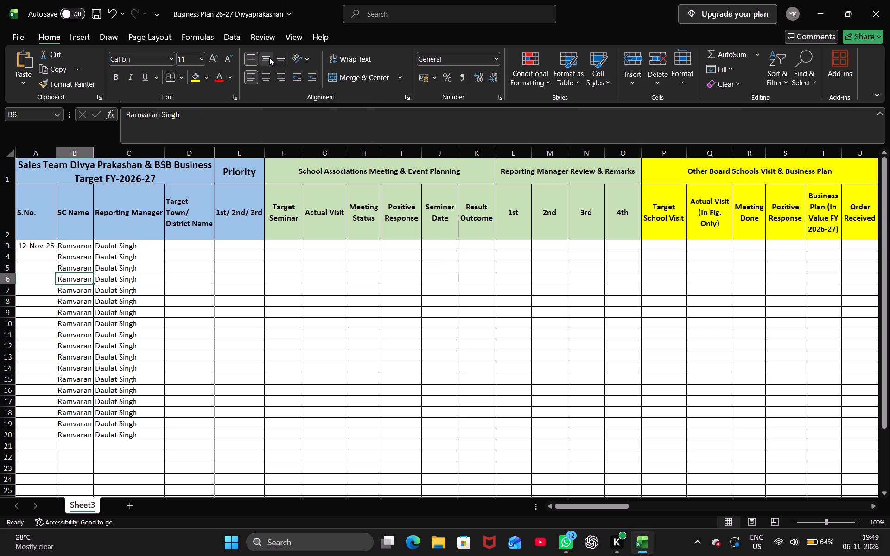
pyautogui.click(269, 57)
pyautogui.click(285, 62)
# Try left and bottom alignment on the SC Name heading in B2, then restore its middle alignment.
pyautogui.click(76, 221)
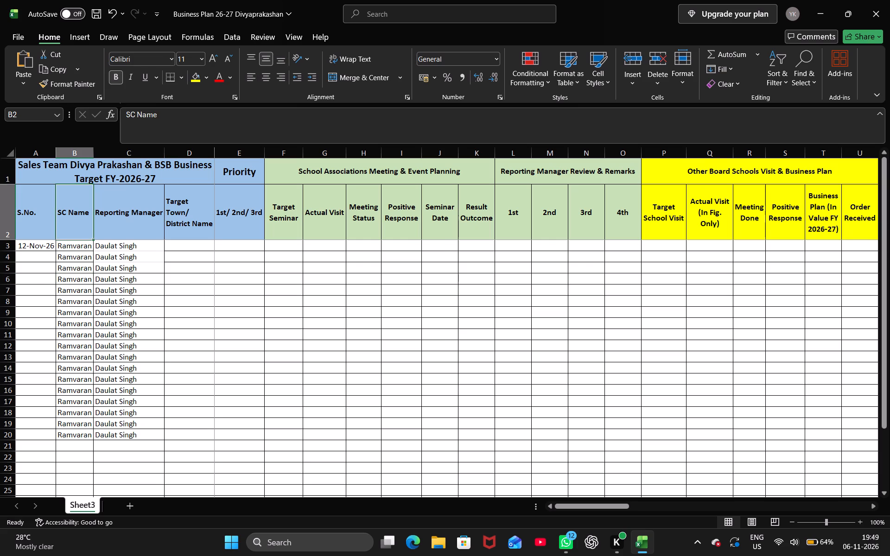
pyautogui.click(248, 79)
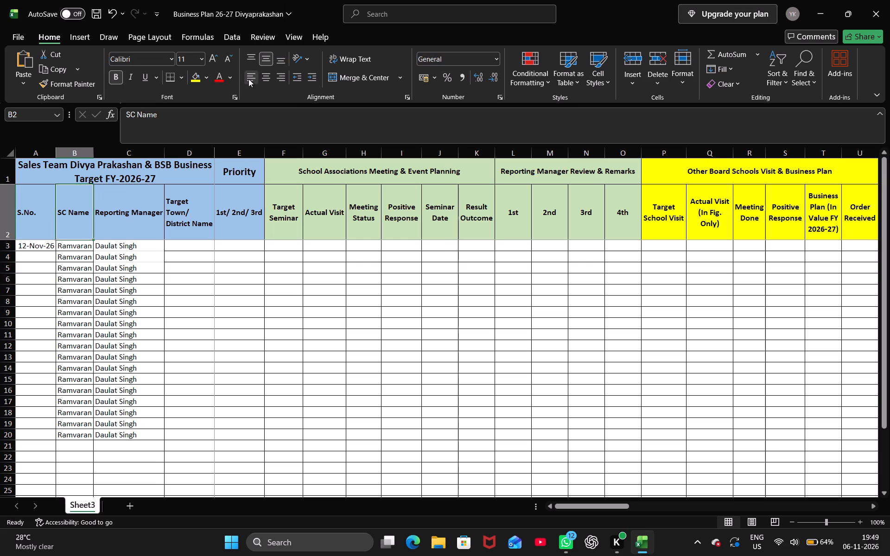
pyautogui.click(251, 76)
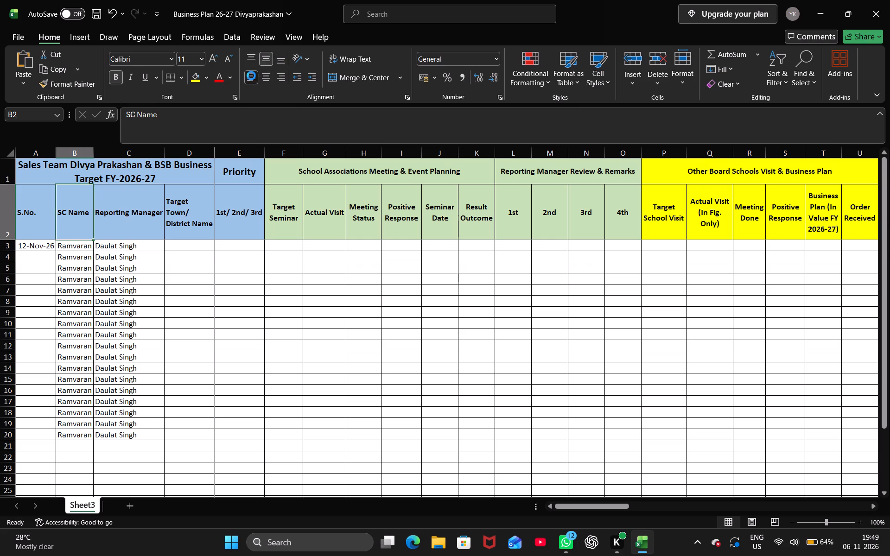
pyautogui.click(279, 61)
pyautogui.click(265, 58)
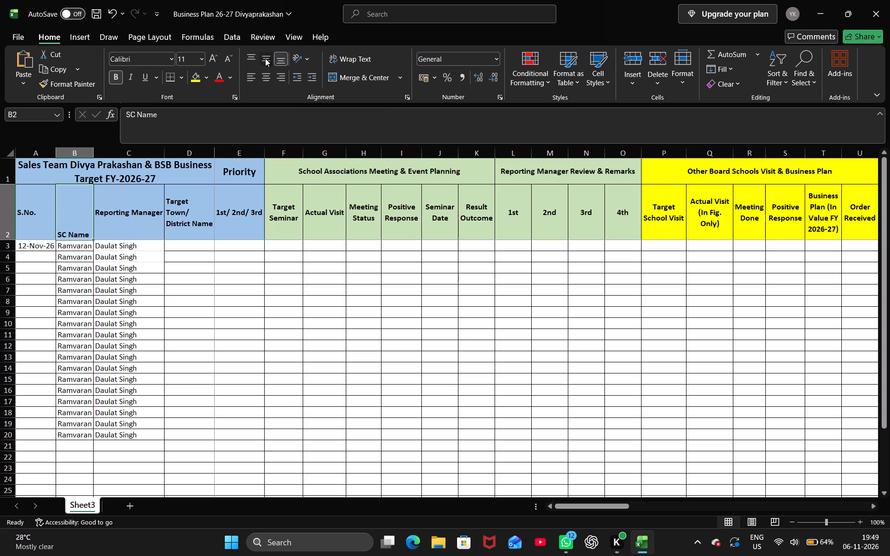
# Left-align the SC name in cell B3, trying top and middle vertical alignment before setting it to bottom.
pyautogui.click(80, 247)
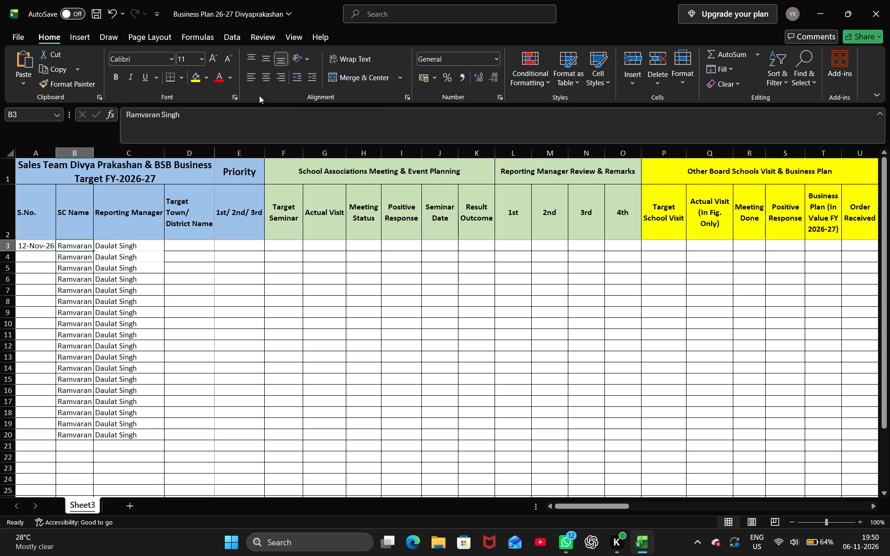
pyautogui.click(253, 73)
pyautogui.click(253, 55)
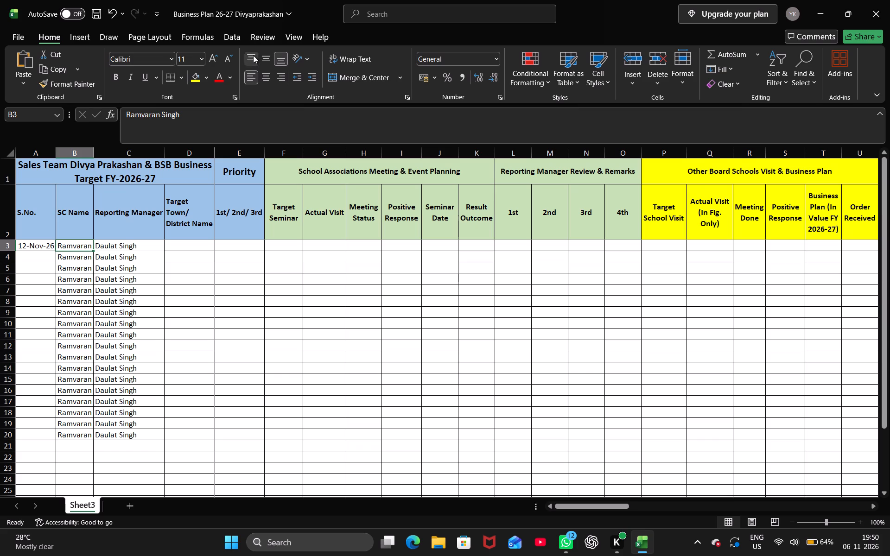
pyautogui.click(265, 58)
pyautogui.click(277, 57)
# Fill the date in A3 down the S.No. column as a daily series to 30-Nov-26 in A21.
pyautogui.click(46, 245)
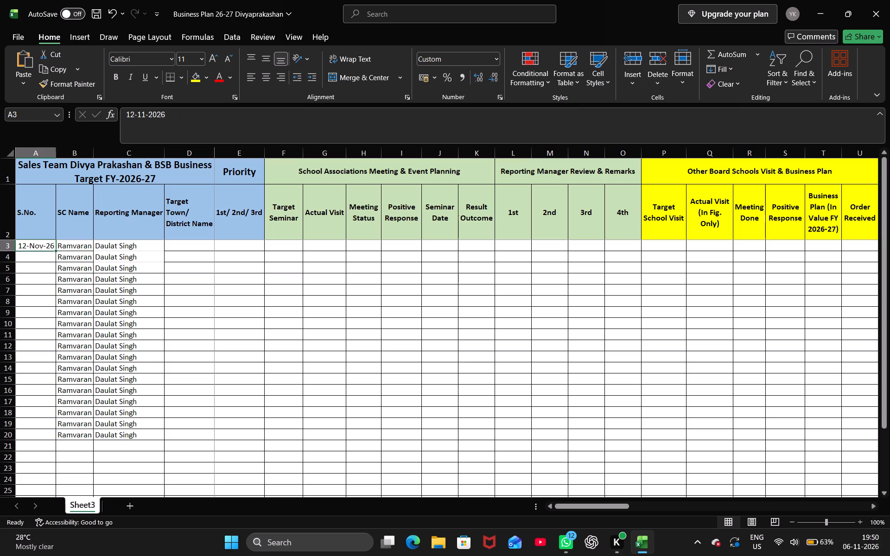
pyautogui.moveTo(56, 249); pyautogui.dragTo(40, 437)
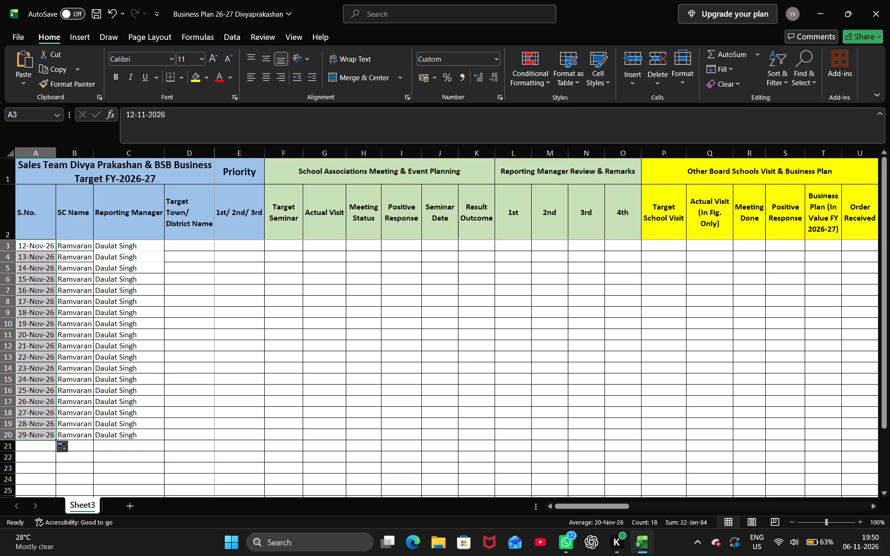
pyautogui.moveTo(55, 439); pyautogui.dragTo(55, 452)
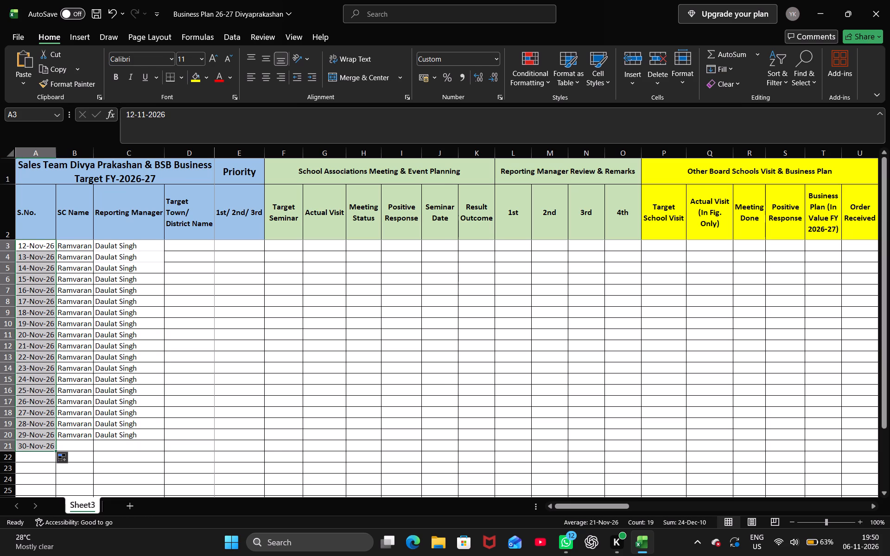
# Enter the same SC name in B21 and the same reporting manager's name in C21.
pyautogui.click(74, 443)
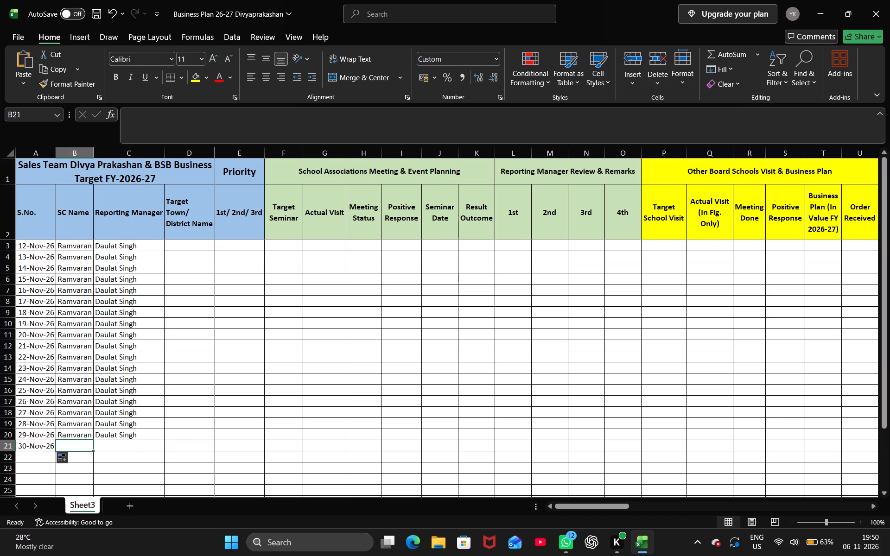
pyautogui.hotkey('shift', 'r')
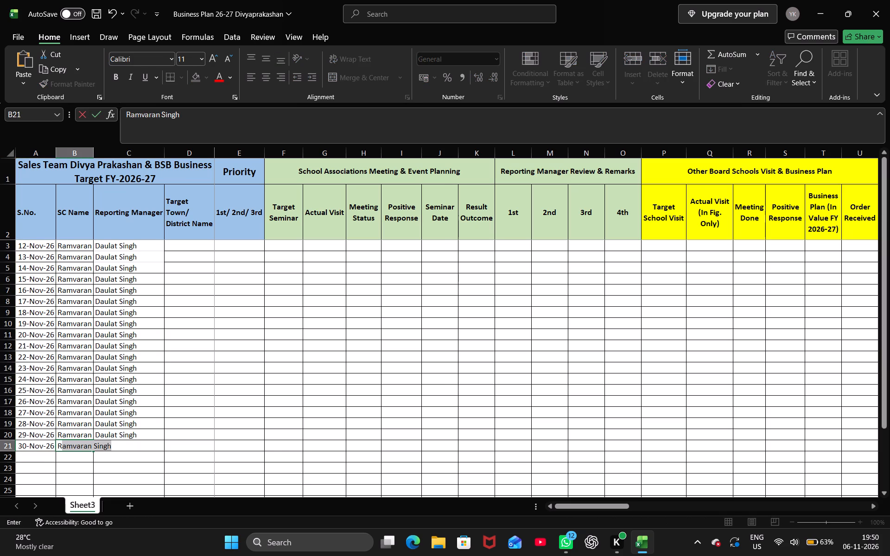
pyautogui.press('Tab')
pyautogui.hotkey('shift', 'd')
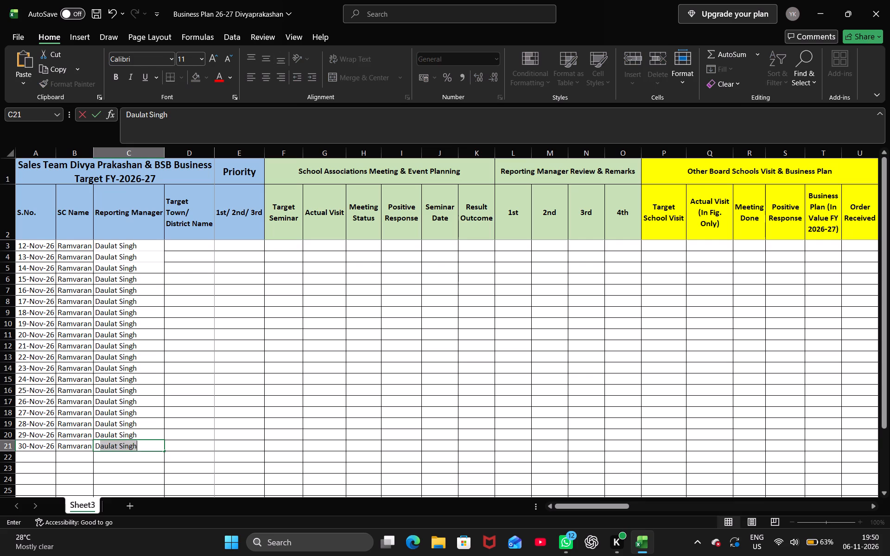
pyautogui.press('Tab')
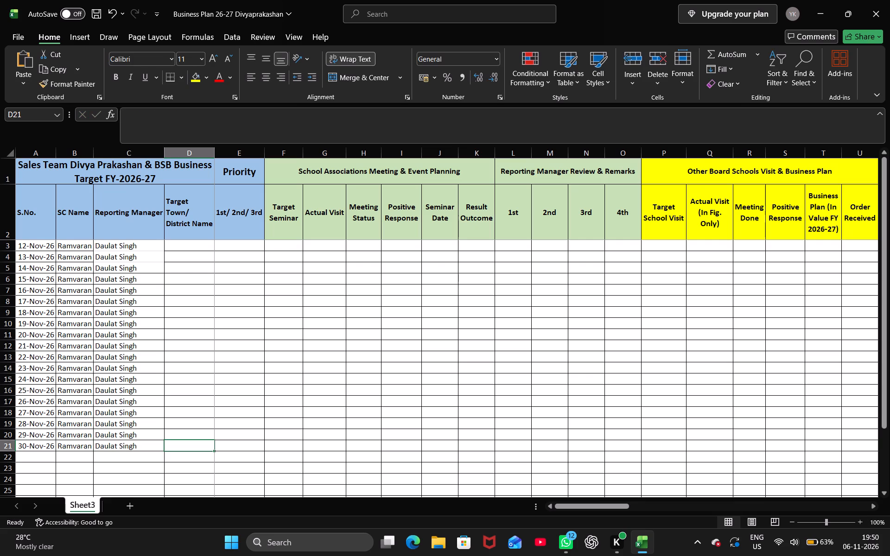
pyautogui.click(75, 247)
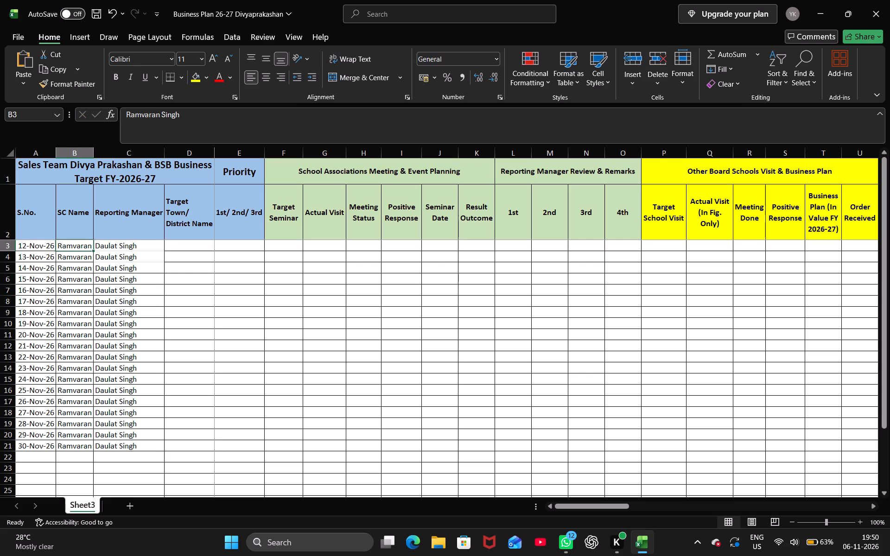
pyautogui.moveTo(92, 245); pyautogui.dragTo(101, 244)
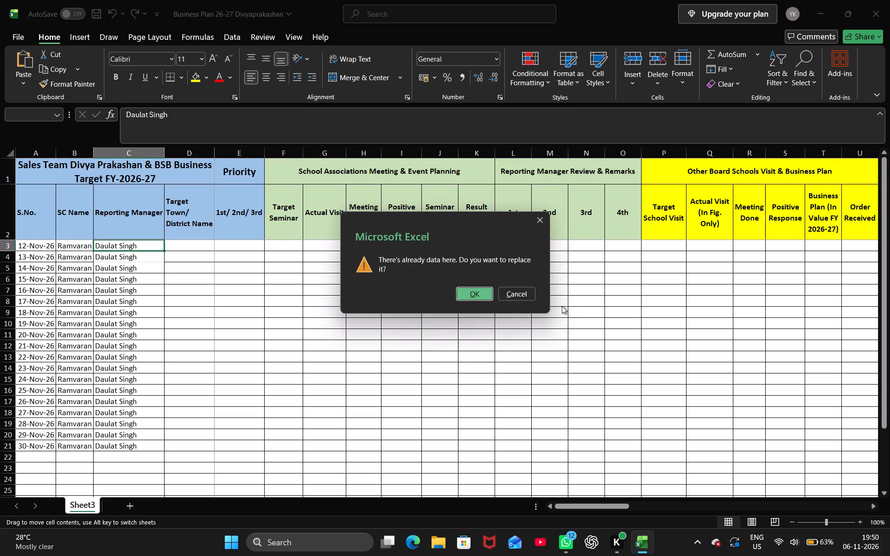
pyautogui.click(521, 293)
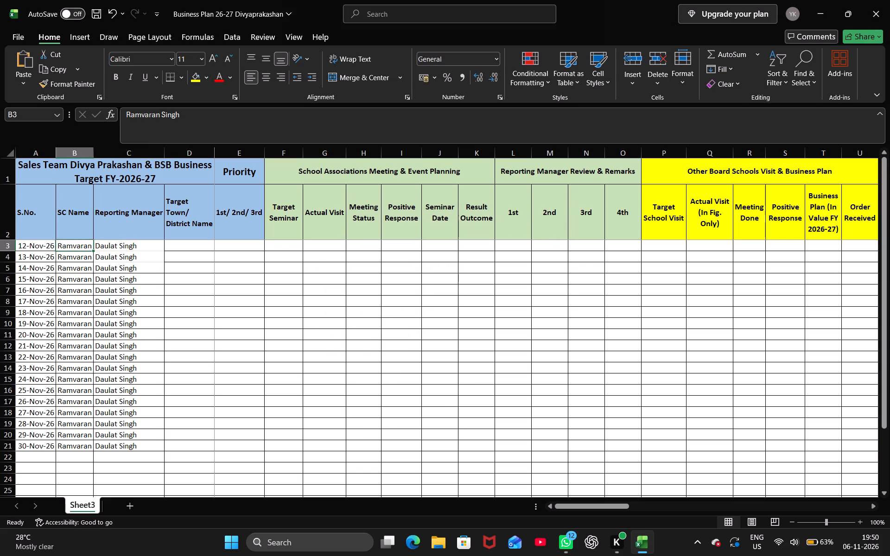
# Check the SC Name entries in column B from row 3 down through the last filled date row.
pyautogui.click(78, 248)
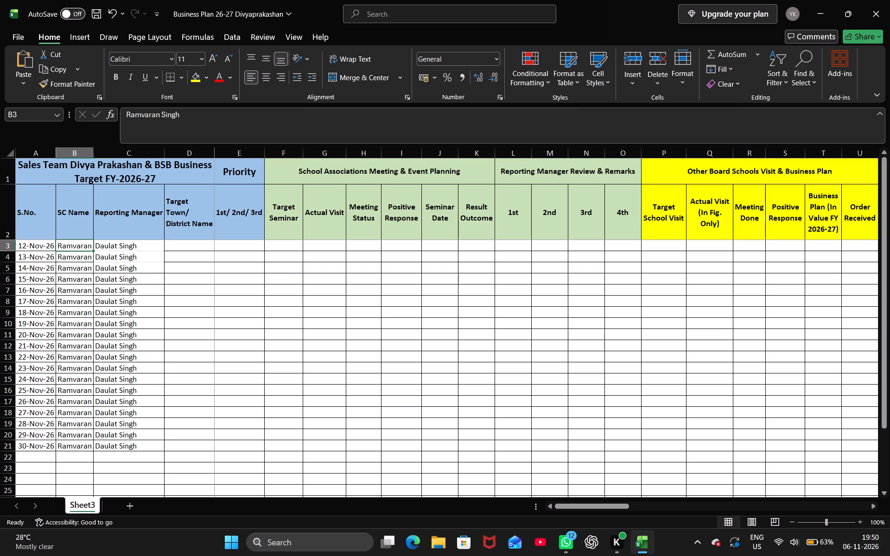
pyautogui.click(82, 262)
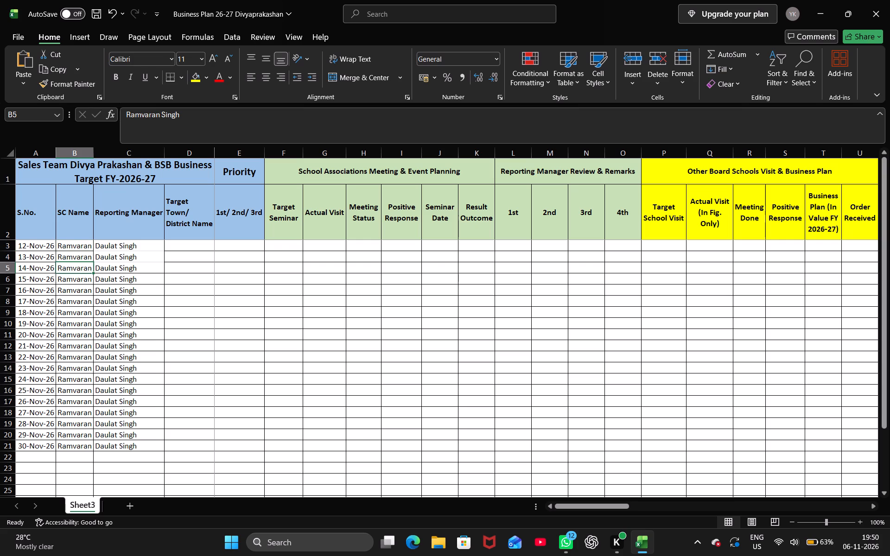
pyautogui.click(93, 267)
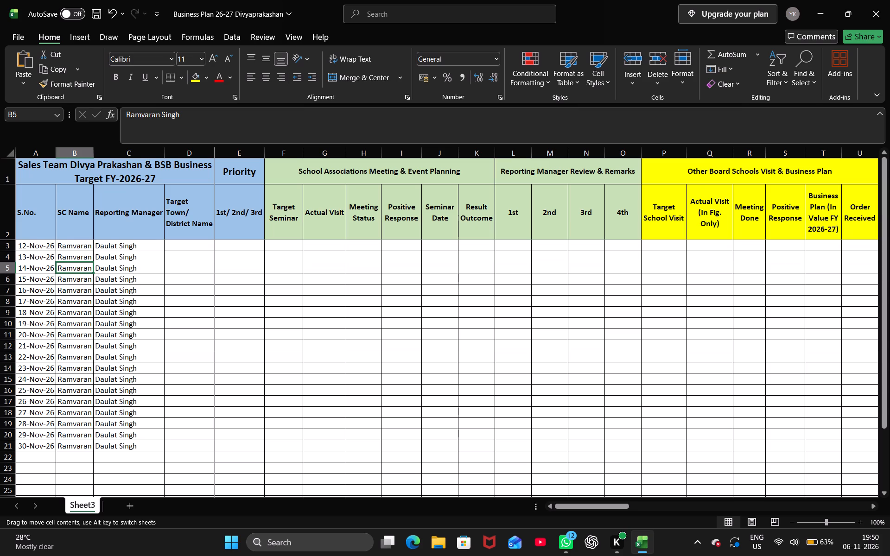
pyautogui.click(84, 270)
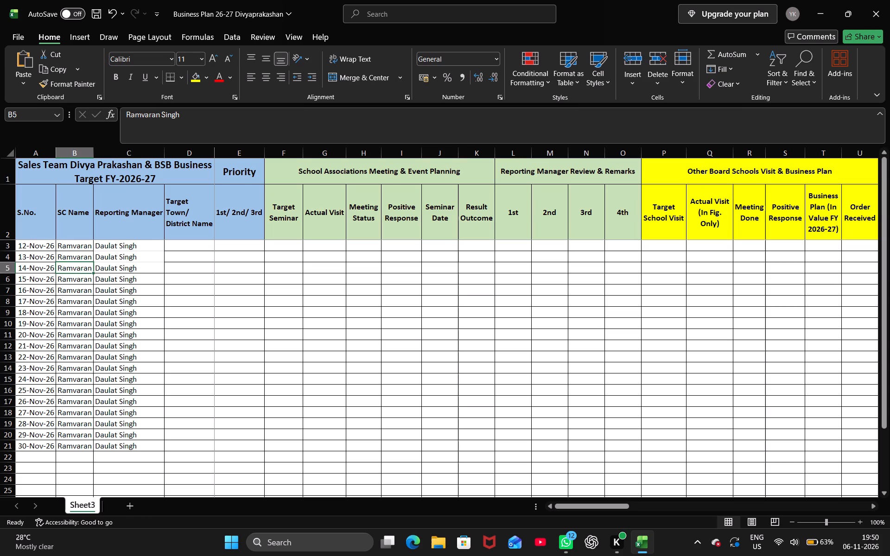
pyautogui.press('Up')
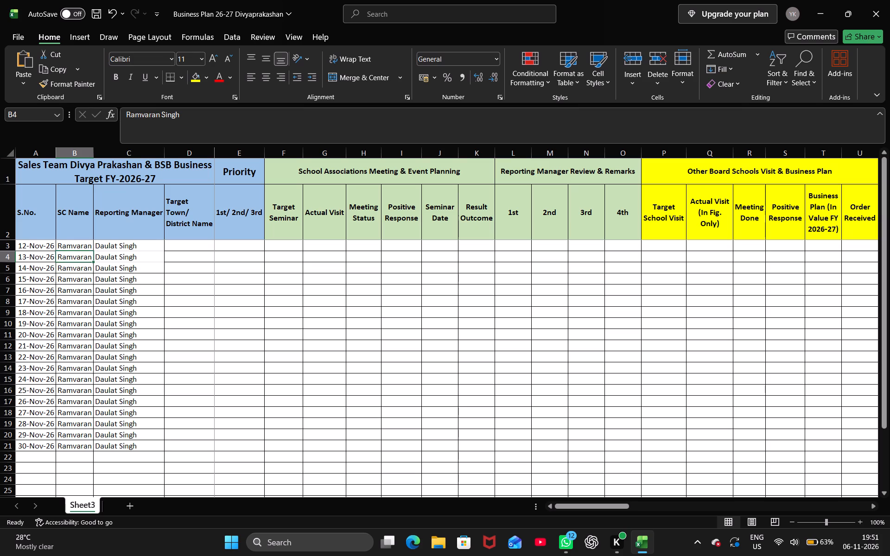
pyautogui.press('Up')
pyautogui.press('Down')
pyautogui.press('Down')
pyautogui.press('Down')
pyautogui.press('Down')
pyautogui.press('Down')
pyautogui.press('Down')
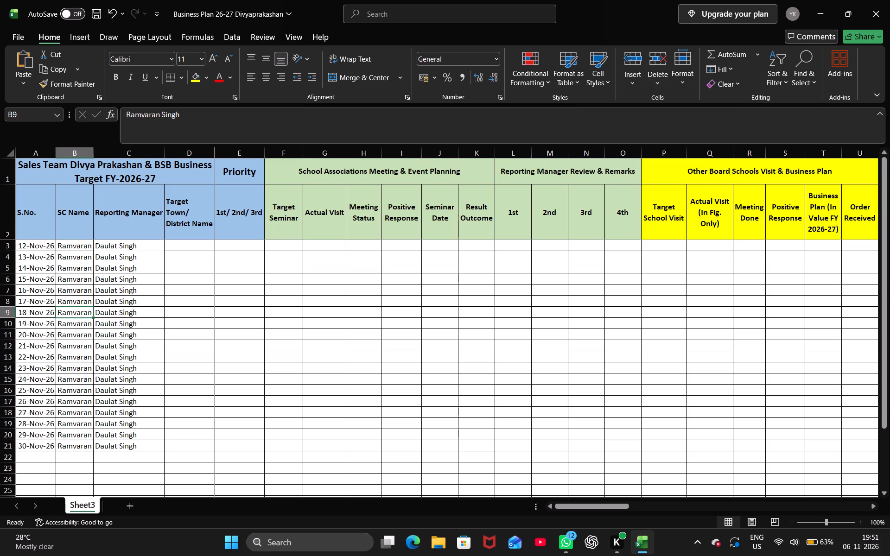
pyautogui.press('Down')
pyautogui.press('Down')
pyautogui.press('Down')
pyautogui.press('Down')
pyautogui.press('Down')
pyautogui.press('Down')
pyautogui.press('Down')
pyautogui.press('Down')
pyautogui.press('Down')
pyautogui.press('Down')
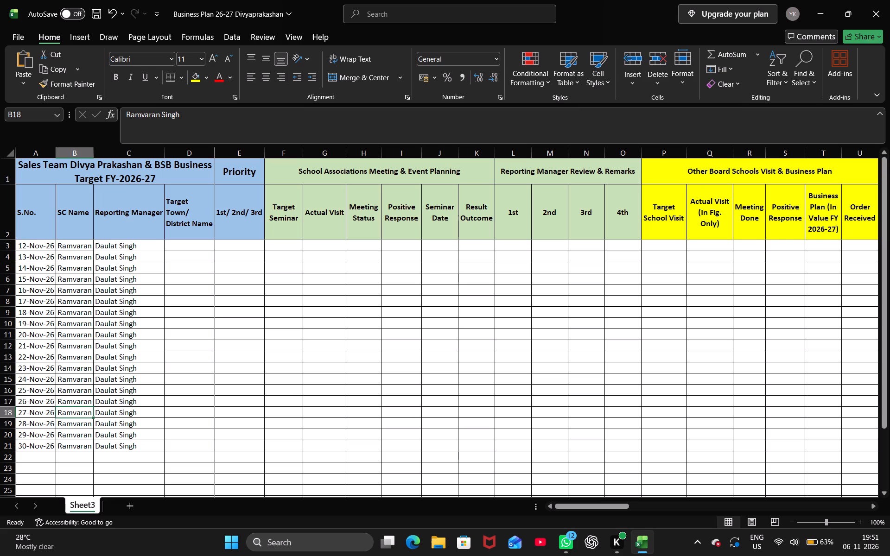
pyautogui.press('Down')
pyautogui.press('Down')
pyautogui.press('Up')
pyautogui.press('Up')
pyautogui.press('Up')
pyautogui.press('Up')
pyautogui.press('Up')
pyautogui.press('Up')
pyautogui.press('Up')
pyautogui.press('Up')
pyautogui.press('Up')
pyautogui.press('Up')
pyautogui.press('Up')
pyautogui.press('Up')
pyautogui.press('Up')
pyautogui.press('Up')
pyautogui.press('Up')
pyautogui.press('Up')
pyautogui.press('Up')
pyautogui.press('Up')
pyautogui.press('Up')
pyautogui.press('Up')
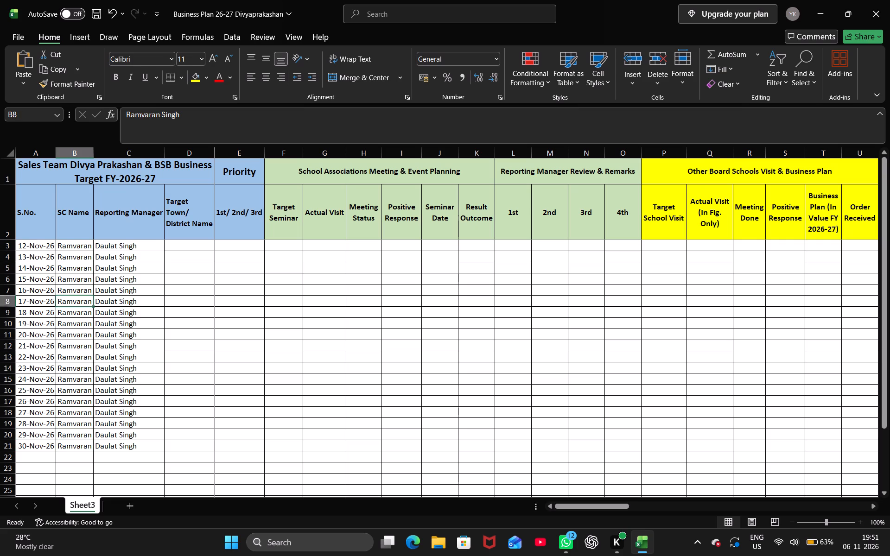
pyautogui.press('Down')
pyautogui.press('Down')
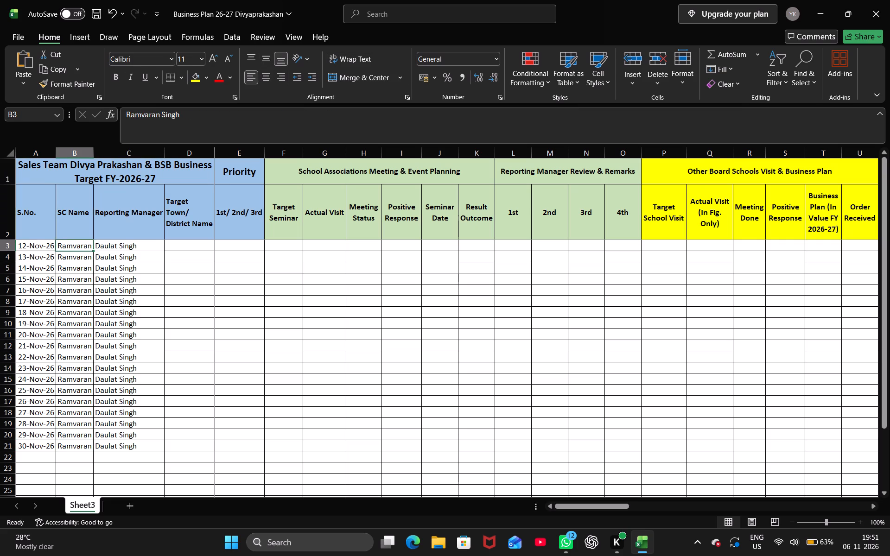
# Select the first empty Target Town/District Name cell, D3, for the 12-Nov-26 row.
pyautogui.press('Right')
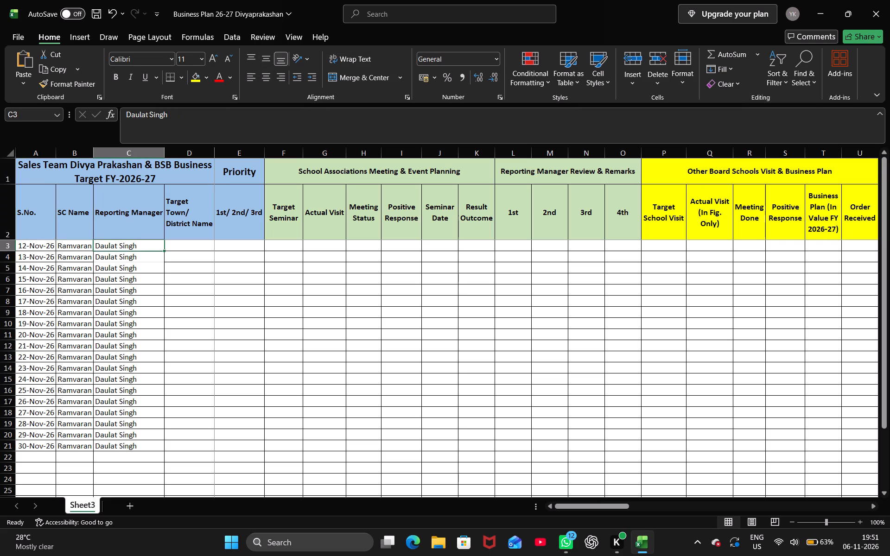
pyautogui.click(183, 245)
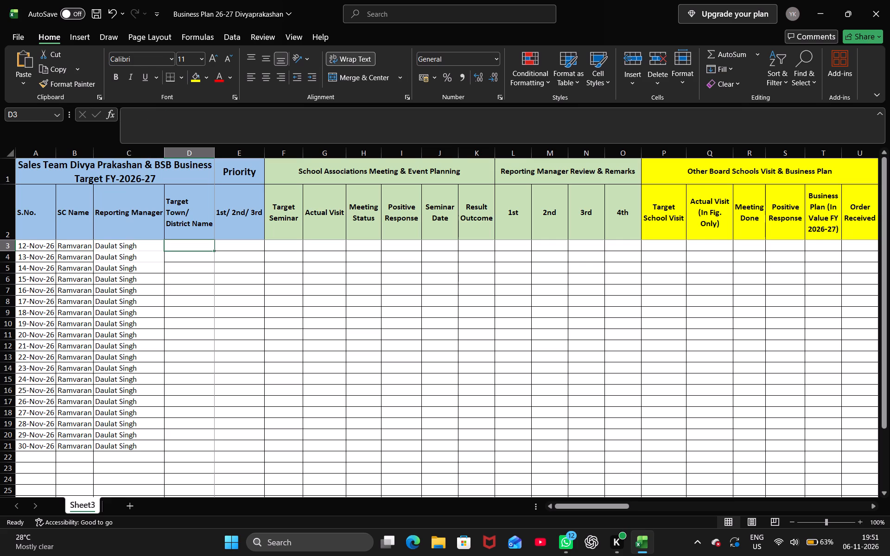
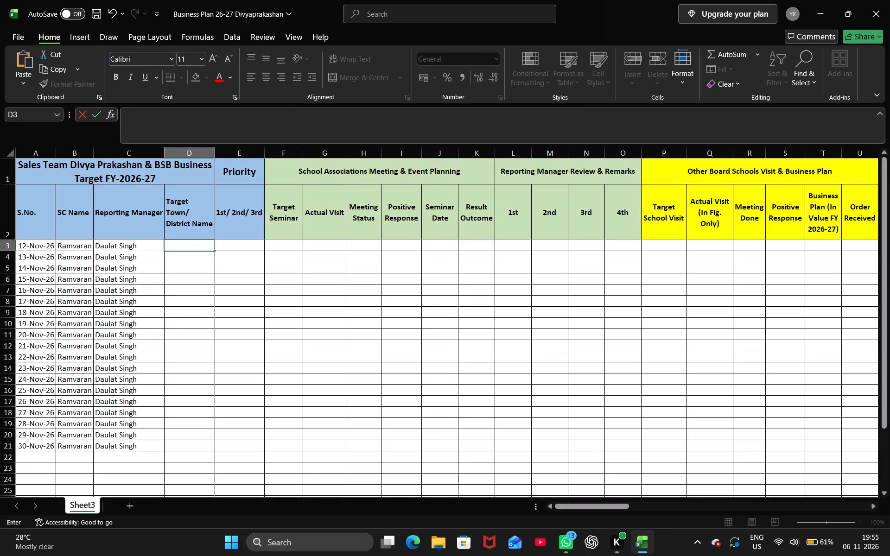
# Review the section headings from School Associations Meeting & Event Planning through BSB & DP Books Suppliers Visit & Business Plan.
pyautogui.click(275, 248)
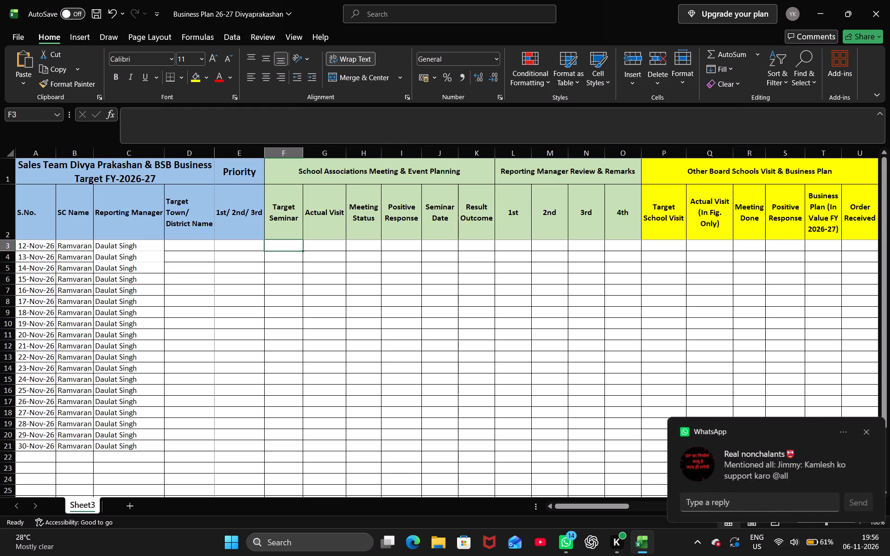
pyautogui.hscroll(-1, 275, 248)
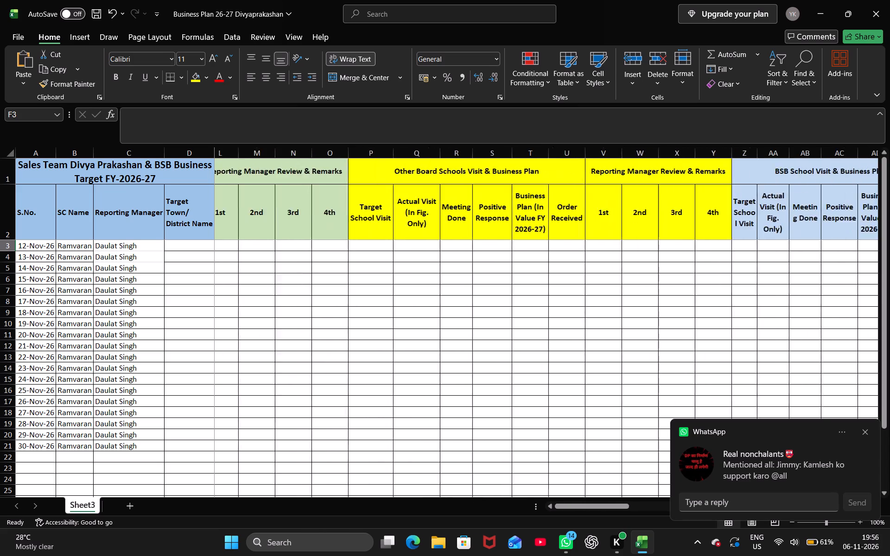
pyautogui.hscroll(-1, 275, 248)
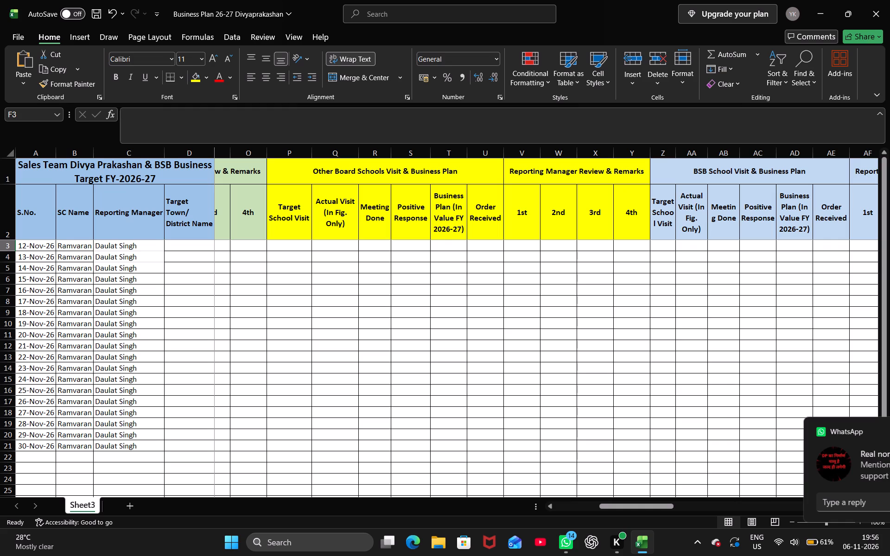
pyautogui.hscroll(-3, 734, 205)
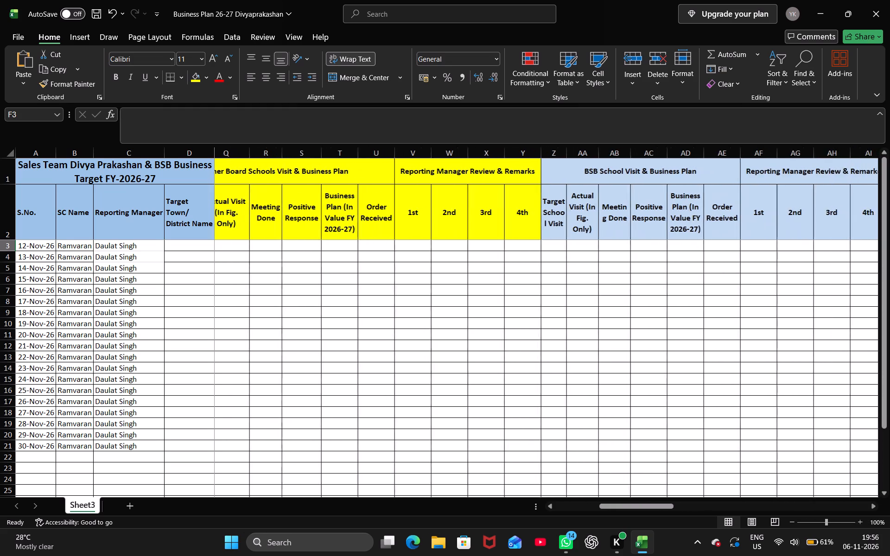
pyautogui.hscroll(-3, 734, 205)
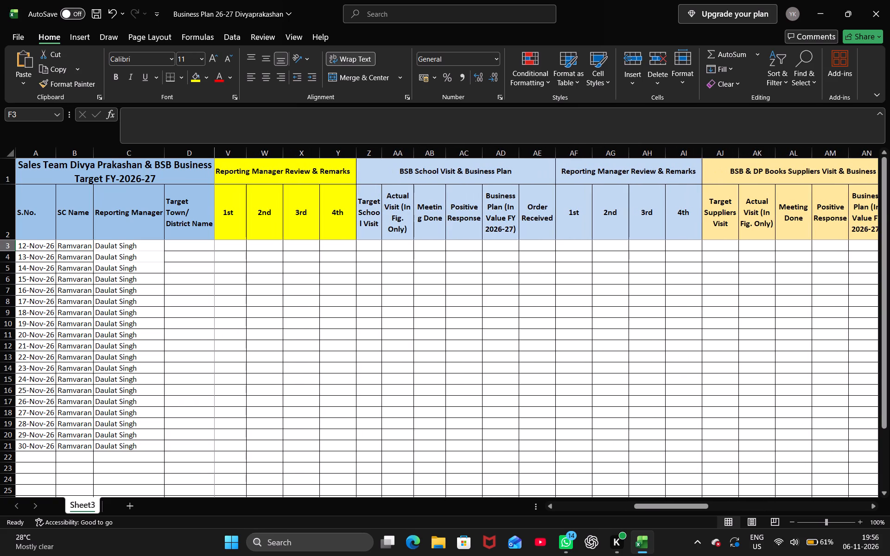
pyautogui.hscroll(-4, 734, 205)
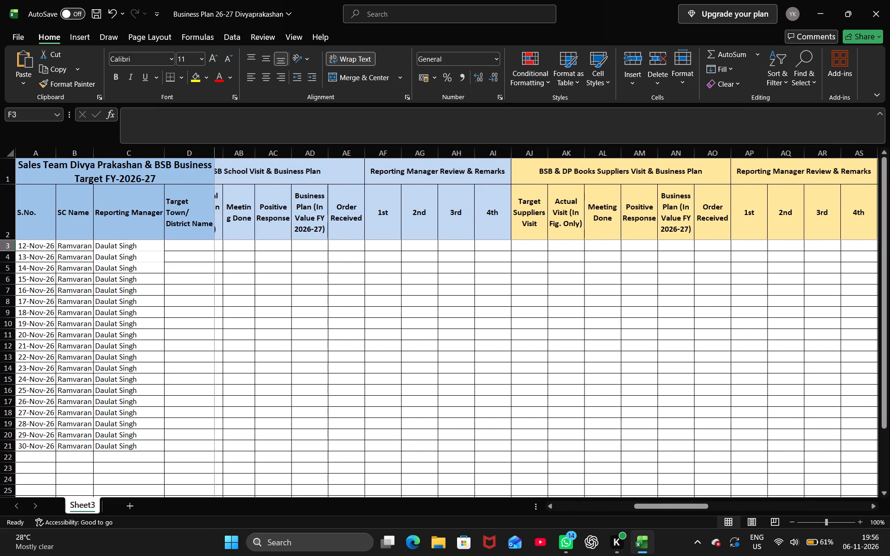
pyautogui.hscroll(-2, 734, 205)
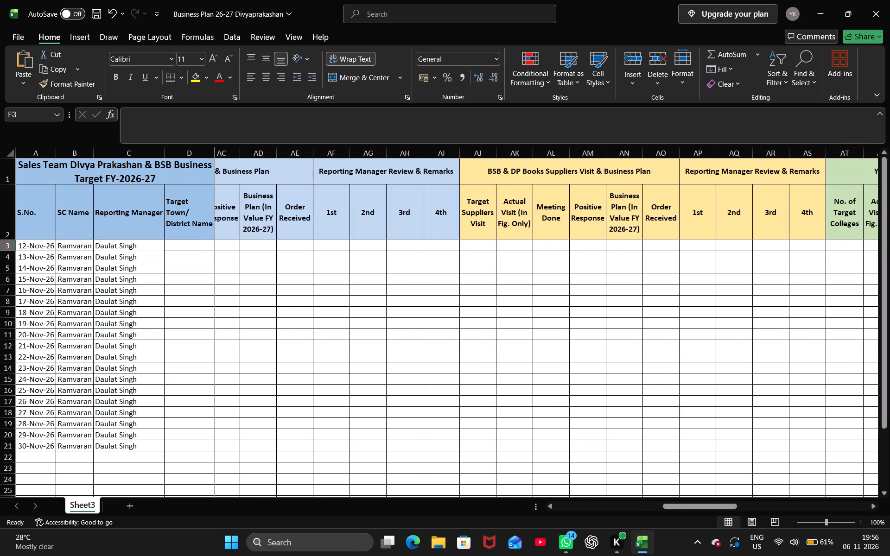
pyautogui.hscroll(-1, 734, 205)
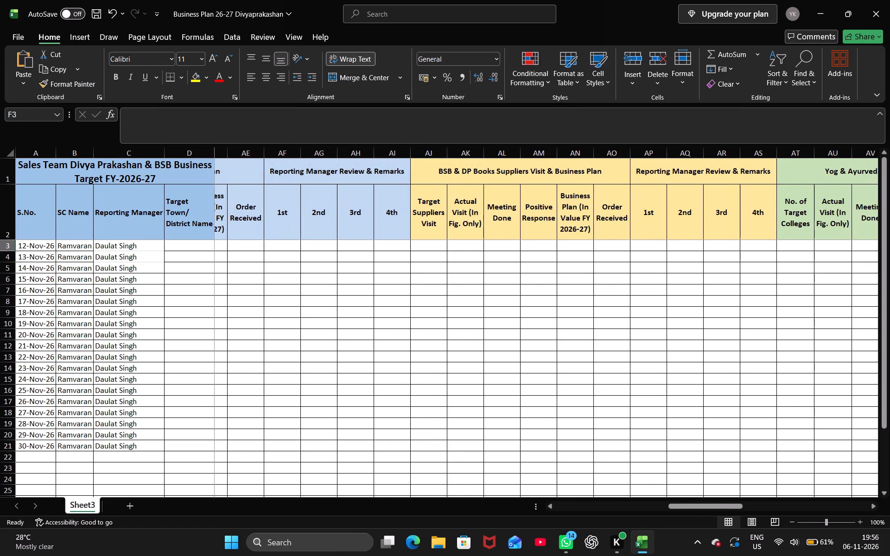
pyautogui.hscroll(-1, 734, 205)
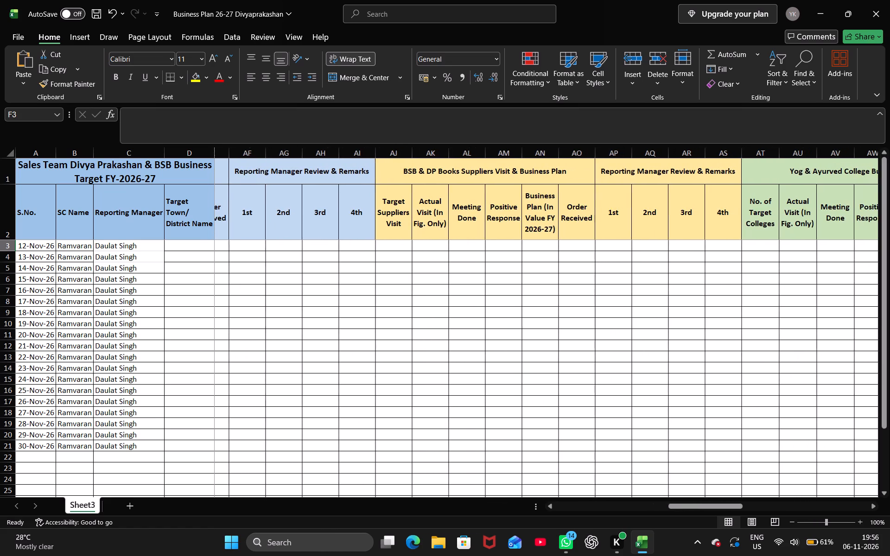
pyautogui.hscroll(-4, 734, 205)
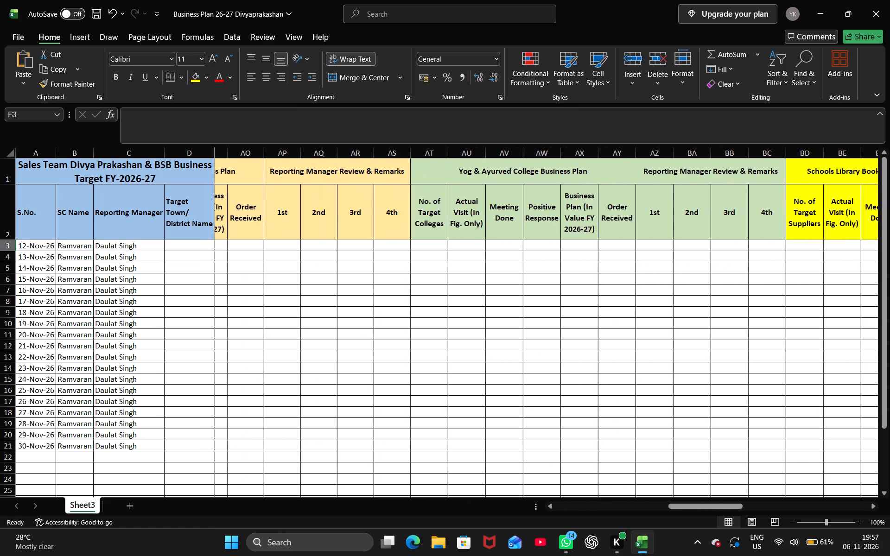
# Examine the Yog & Ayurved College, Schools Library Books Suppliers and Gernal Books Suppliers sections and their subcolumn headings.
pyautogui.hscroll(1, 734, 205)
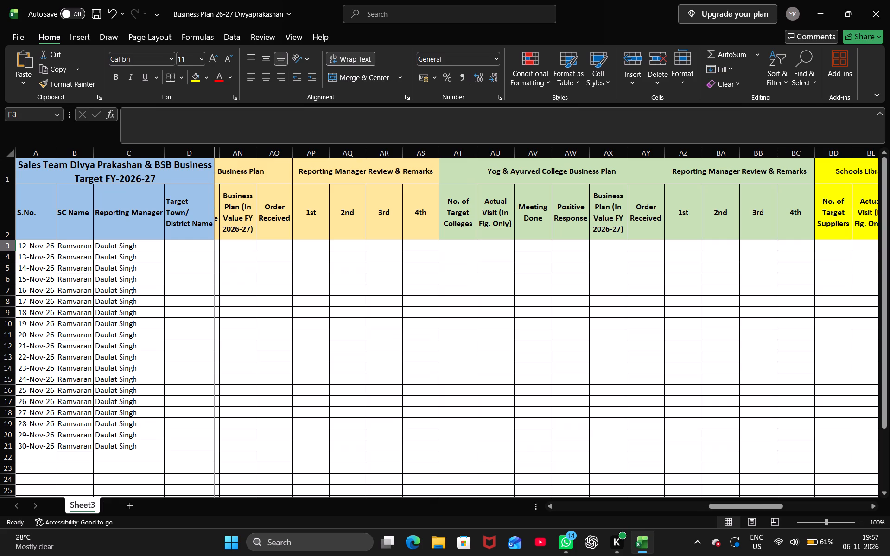
pyautogui.hscroll(-4, 734, 205)
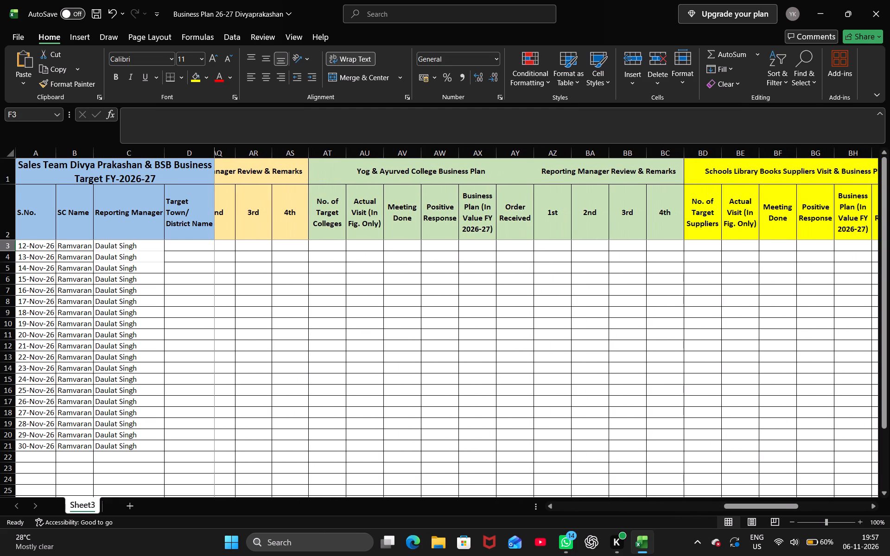
pyautogui.hscroll(-1, 734, 205)
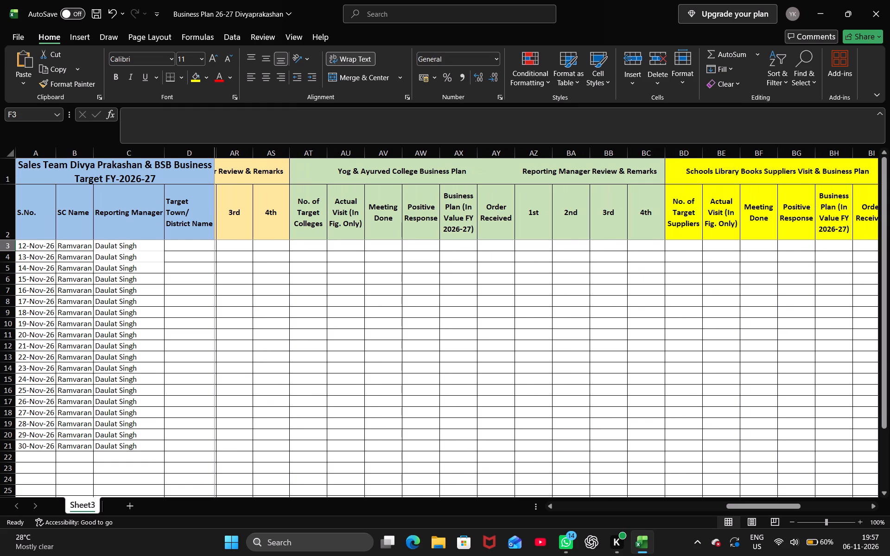
pyautogui.hscroll(-2, 734, 205)
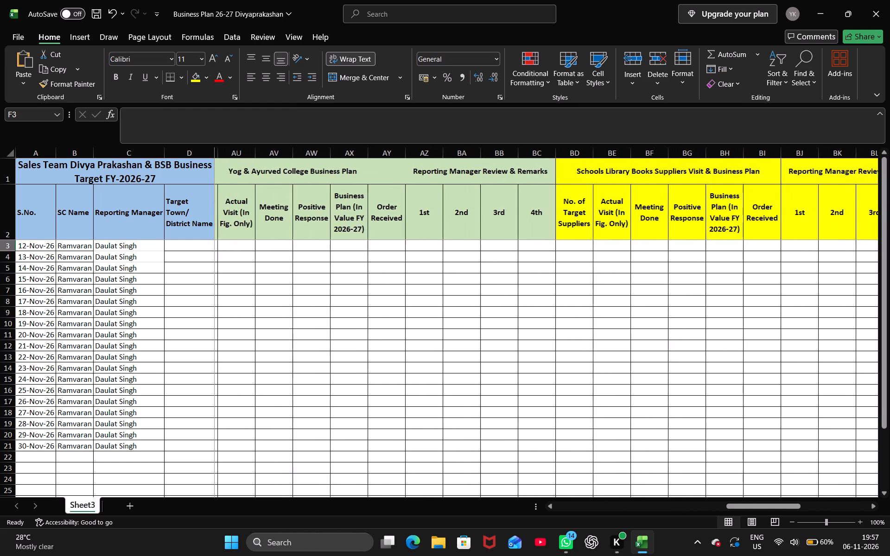
pyautogui.hscroll(-4, 734, 205)
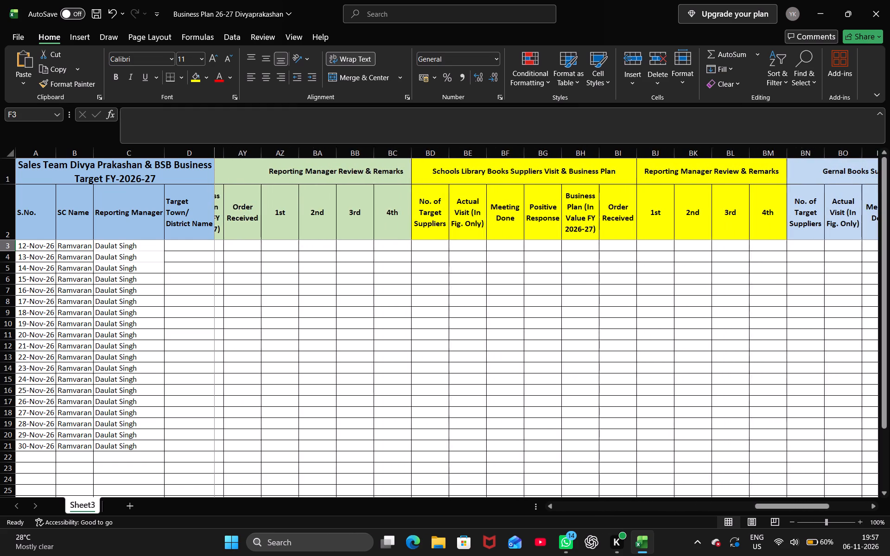
pyautogui.hscroll(-1, 734, 205)
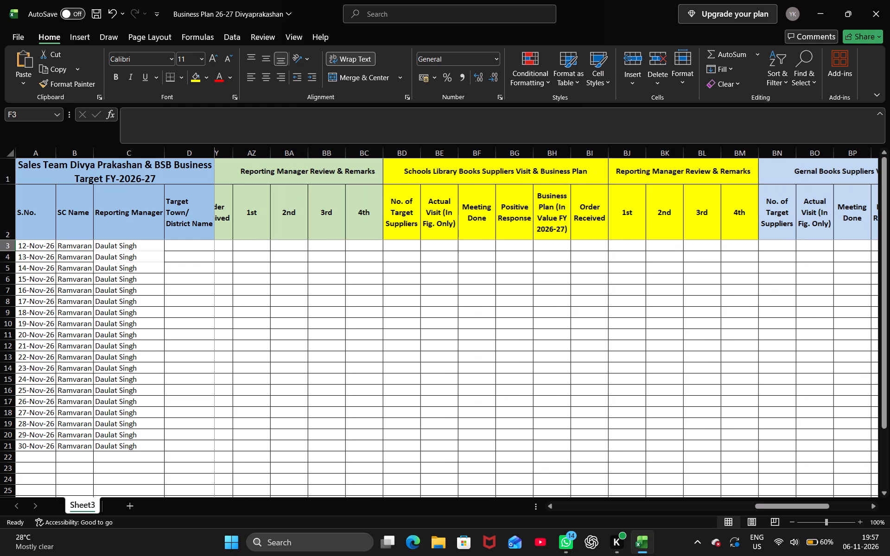
pyautogui.hscroll(-4, 734, 205)
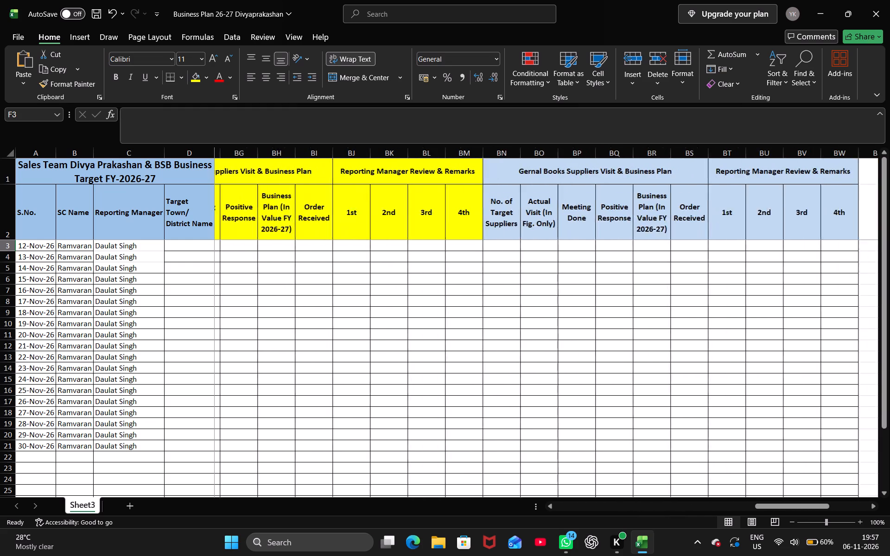
pyautogui.hscroll(-2, 734, 205)
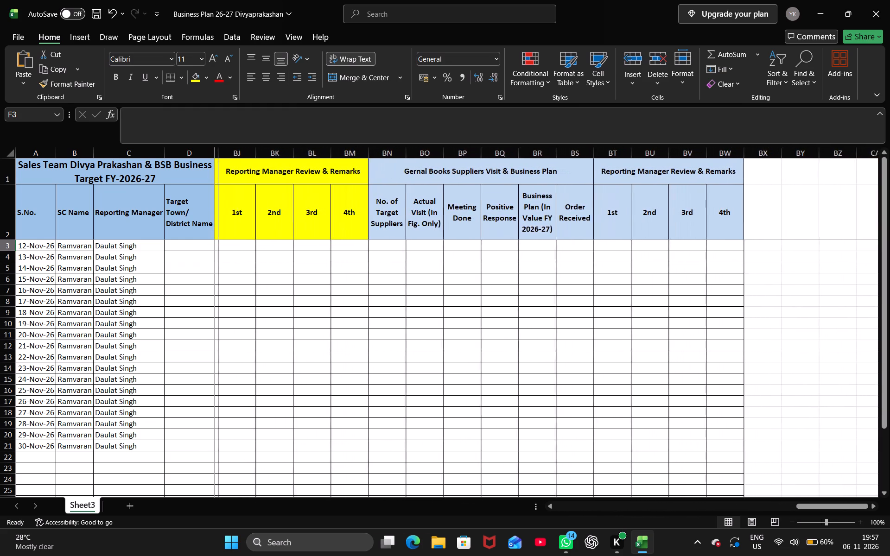
pyautogui.hscroll(-1, 734, 205)
# Recheck the final Gernal Books Suppliers section and its Reporting Manager Review & Remarks columns against the preceding Schools Library section.
pyautogui.hscroll(2, 734, 205)
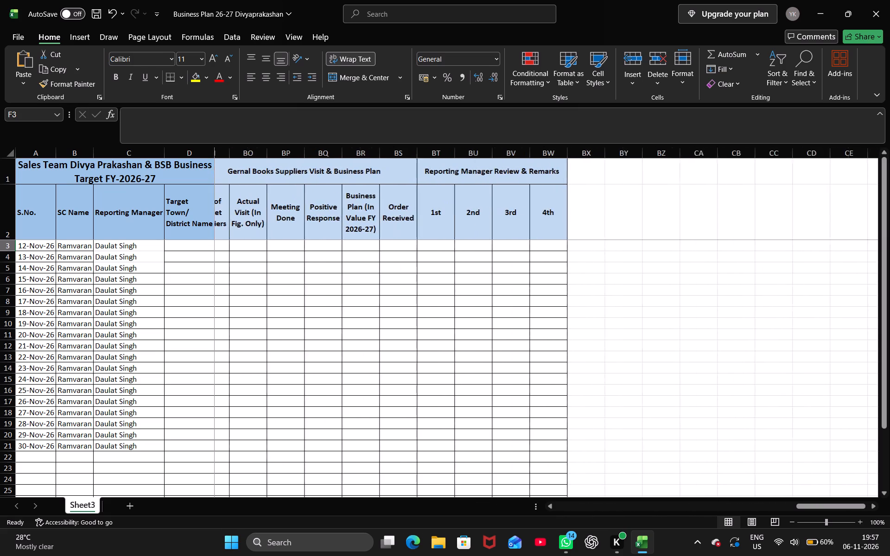
pyautogui.hscroll(1, 734, 205)
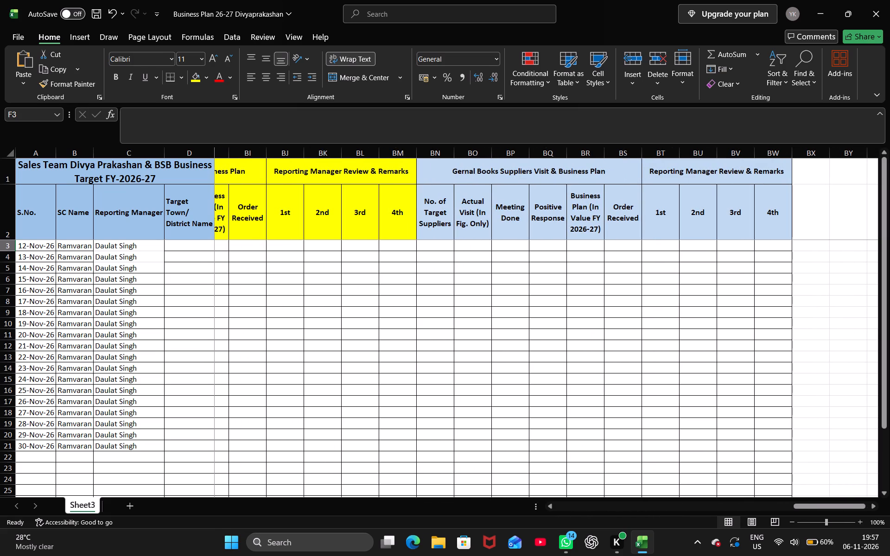
pyautogui.hscroll(1, 412, 228)
pyautogui.hscroll(-1, 412, 228)
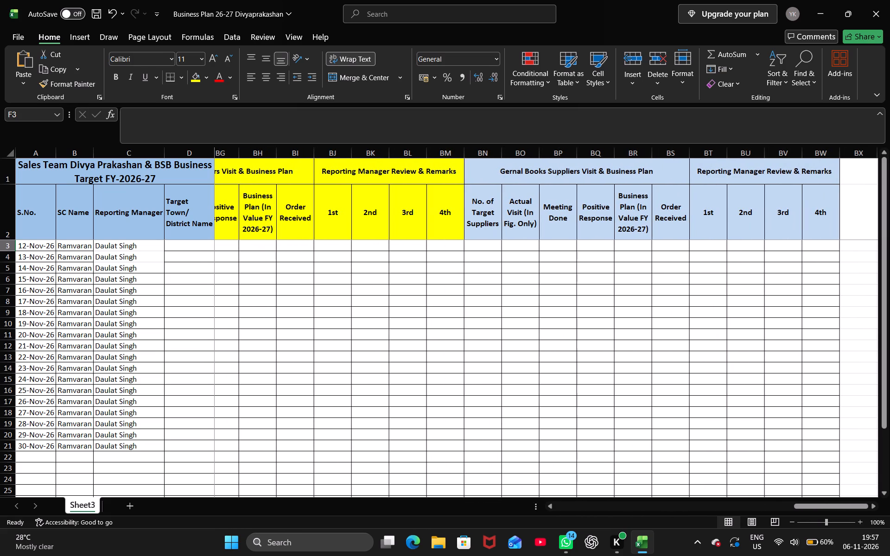
pyautogui.hscroll(-1, 412, 228)
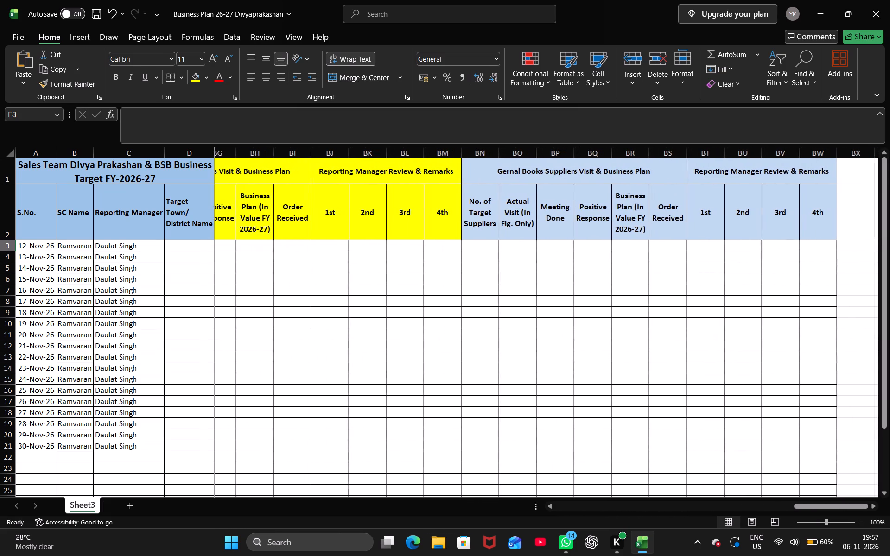
pyautogui.hscroll(-1, 412, 228)
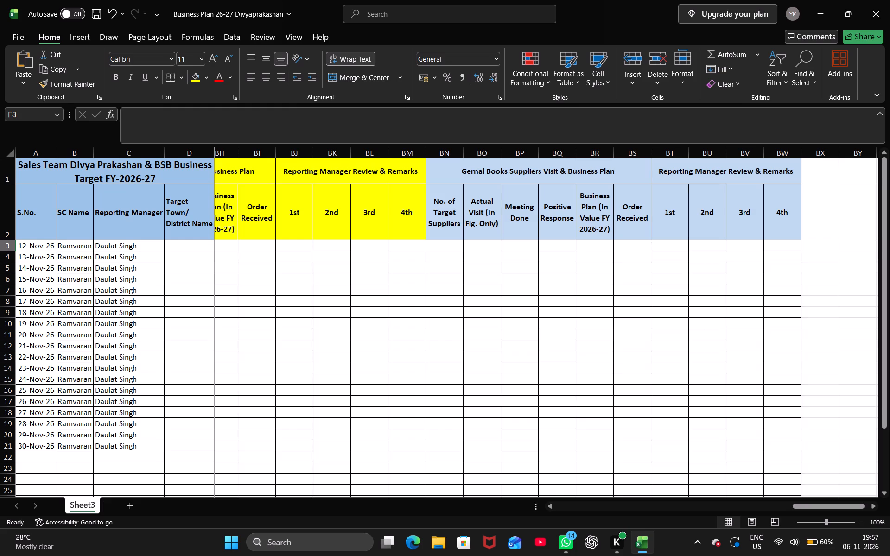
pyautogui.hscroll(1, 412, 228)
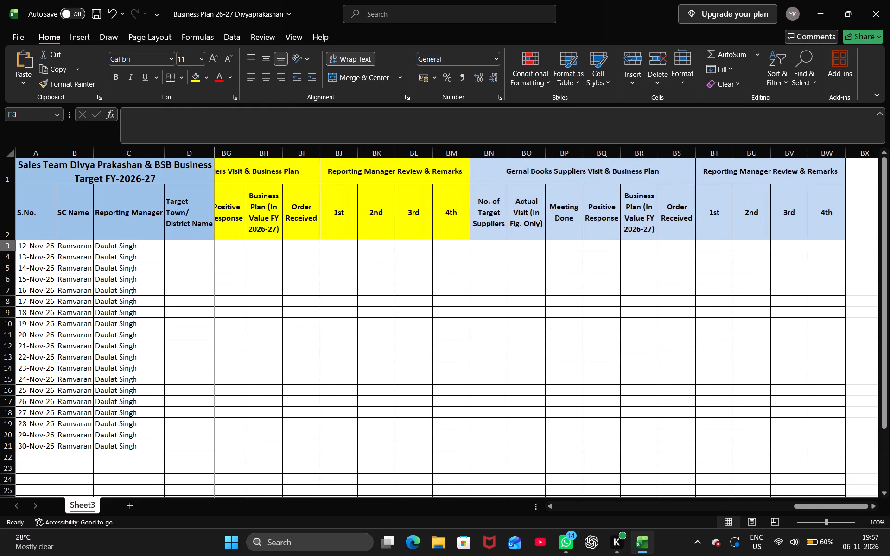
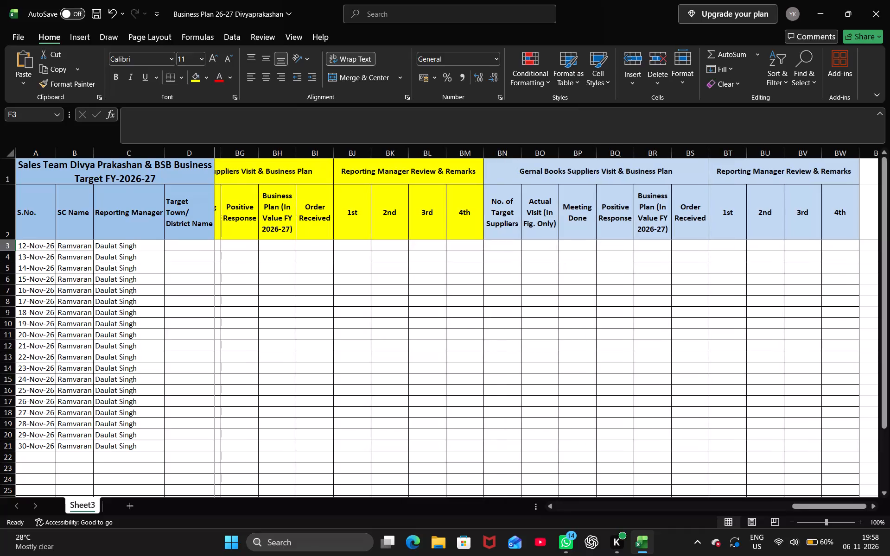
# Select the Target Town/District Name cell in the 12-Nov-26 row, the first data row of the sales target sheet.
pyautogui.hscroll(2, 412, 228)
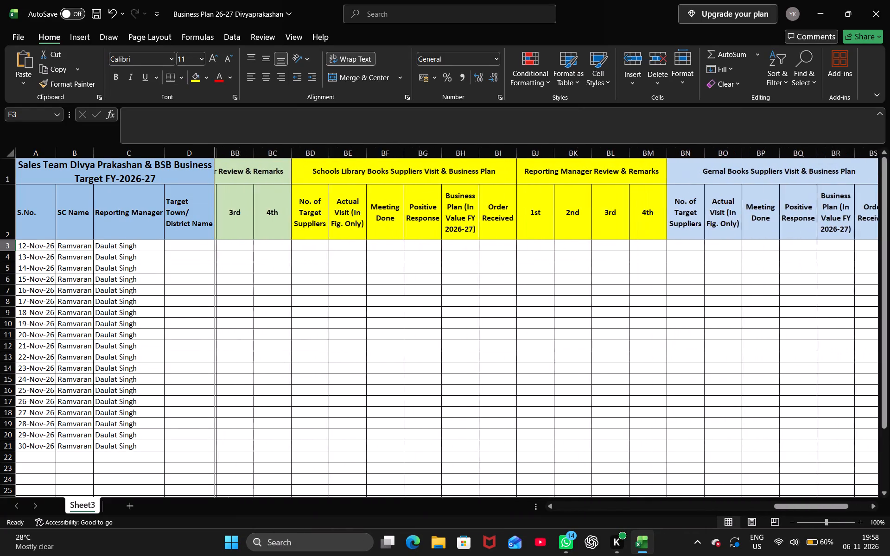
pyautogui.hscroll(1, 412, 228)
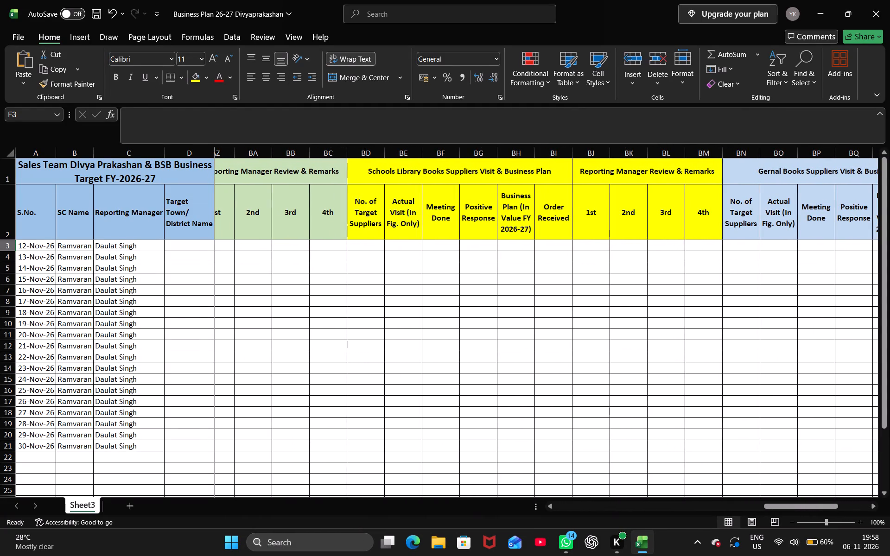
pyautogui.hscroll(4, 412, 228)
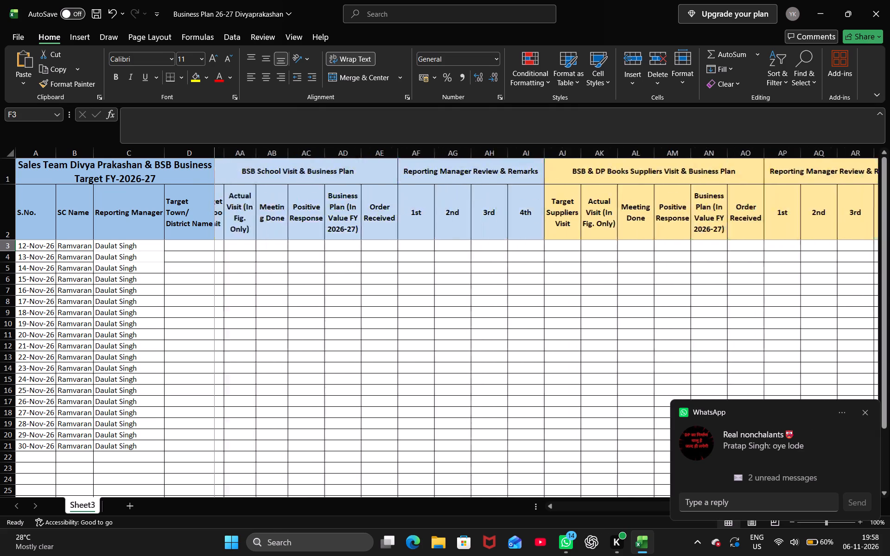
pyautogui.hscroll(2, 412, 228)
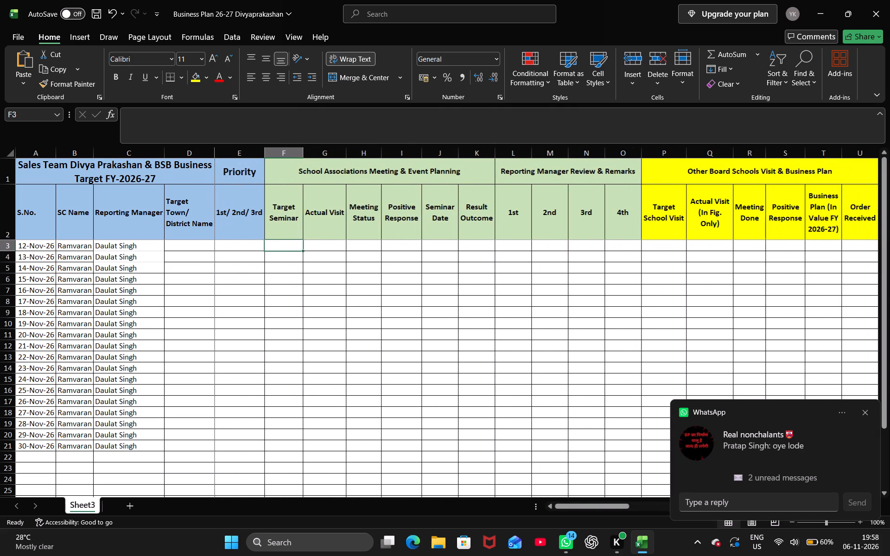
pyautogui.click(190, 247)
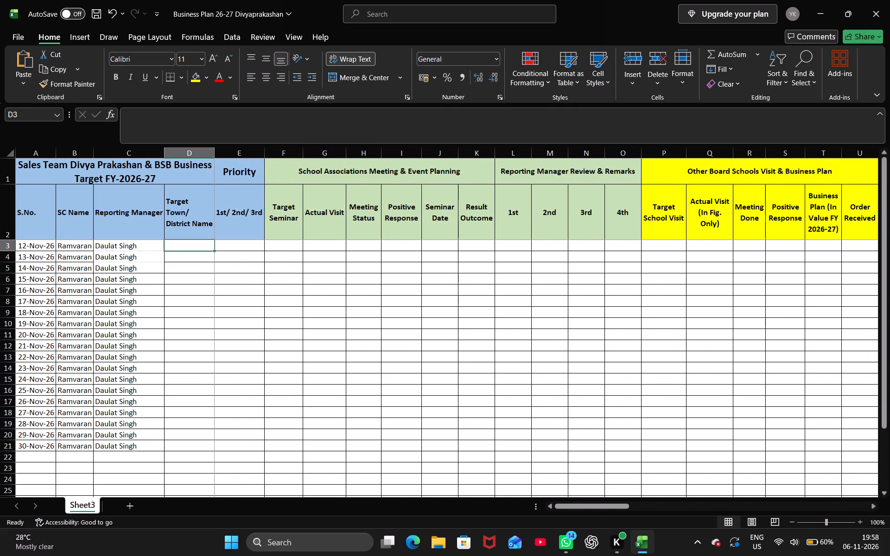
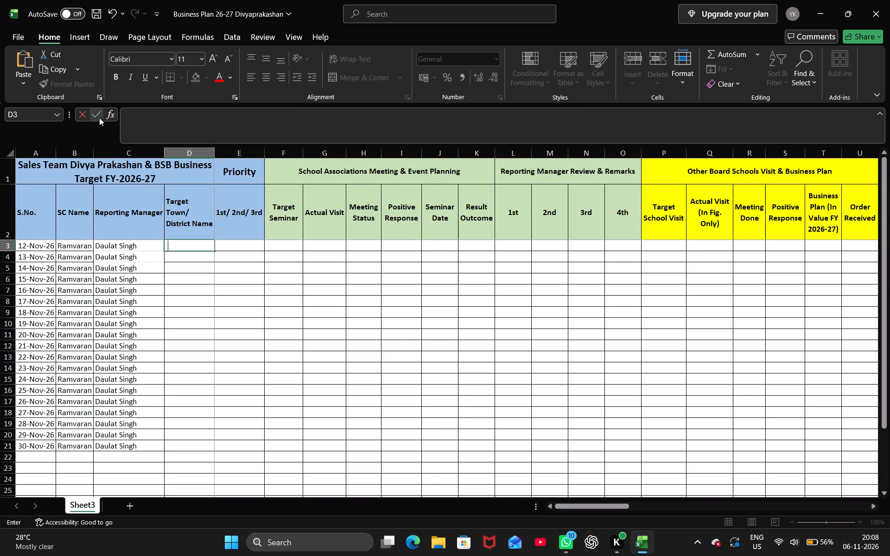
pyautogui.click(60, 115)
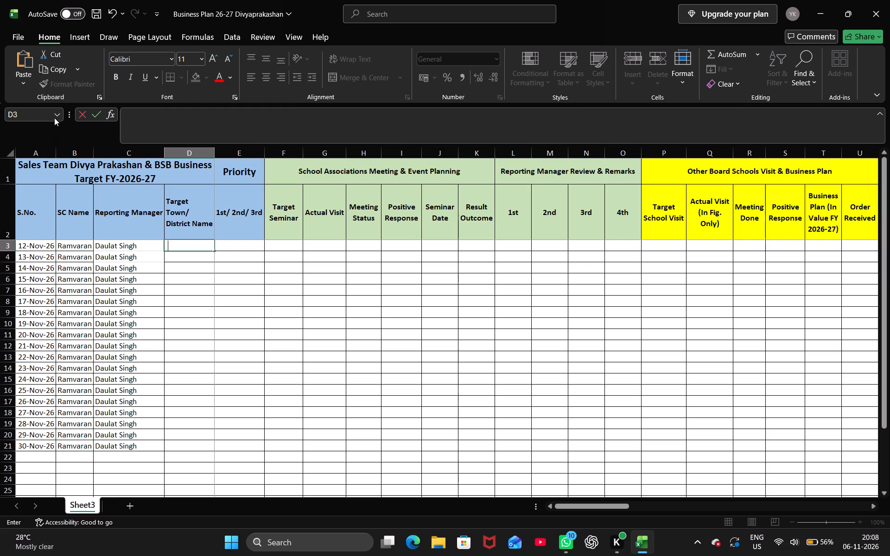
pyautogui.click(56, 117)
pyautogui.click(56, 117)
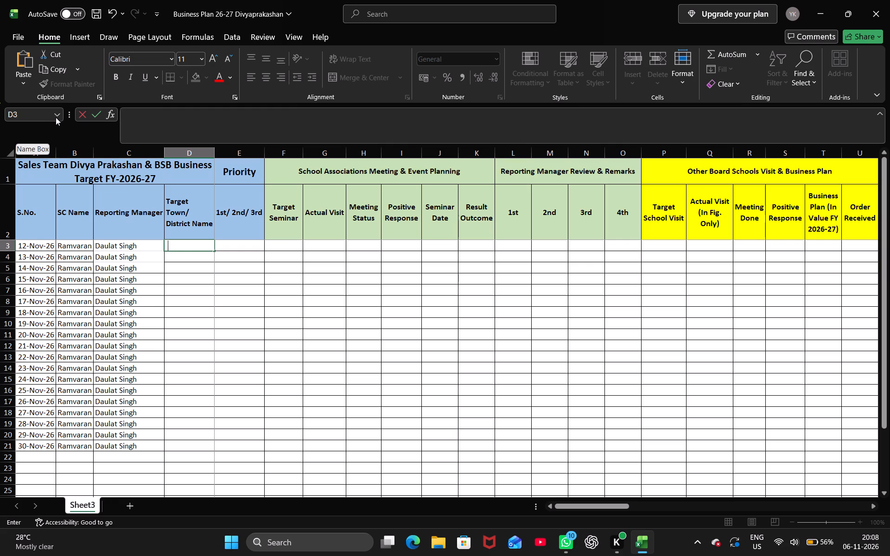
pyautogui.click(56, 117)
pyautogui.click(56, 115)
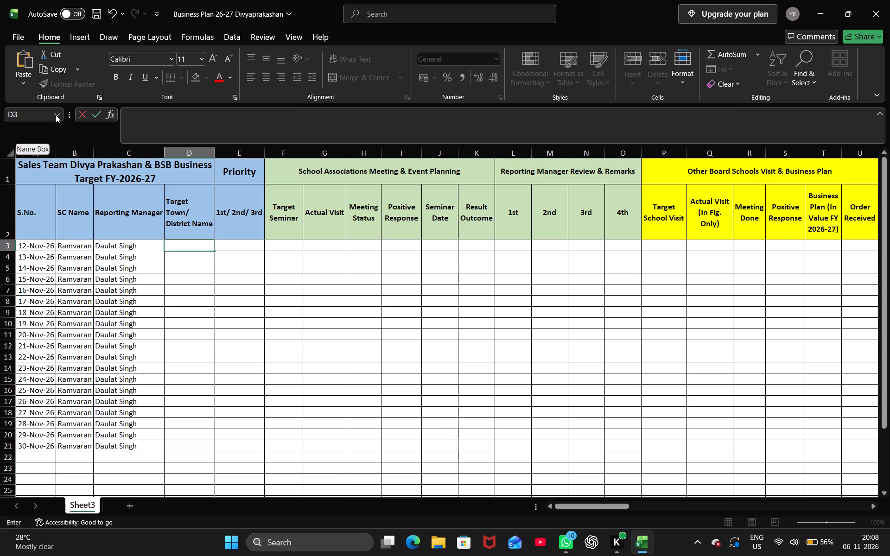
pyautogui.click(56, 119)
# Enter Kota as the target town/district name in the 12-Nov-26 row.
pyautogui.click(243, 247)
pyautogui.click(207, 245)
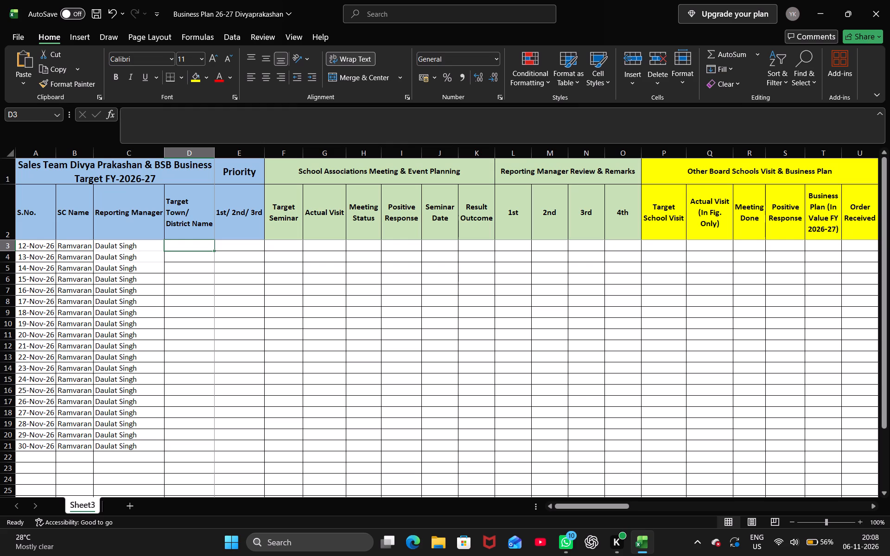
pyautogui.write('De')
pyautogui.press('BackSpace')
pyautogui.press('BackSpace')
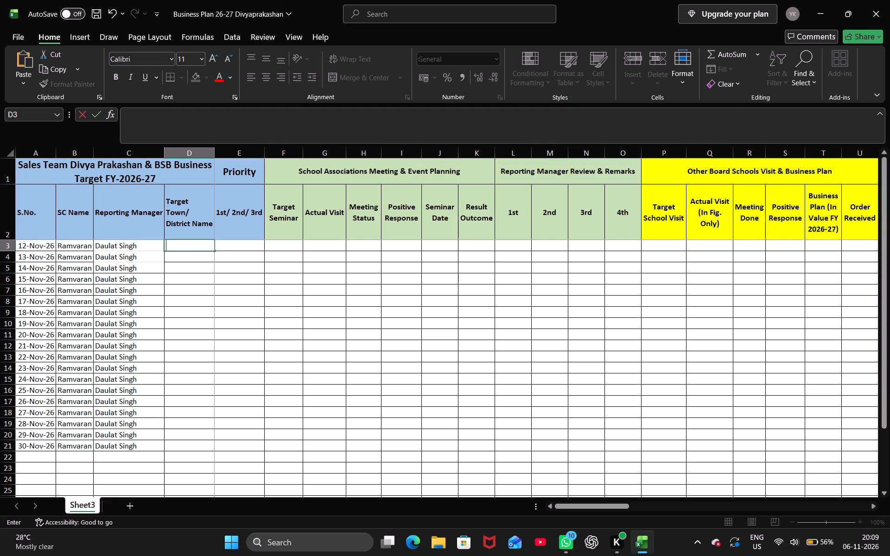
pyautogui.write('Ko')
pyautogui.write('ta')
pyautogui.press('Return')
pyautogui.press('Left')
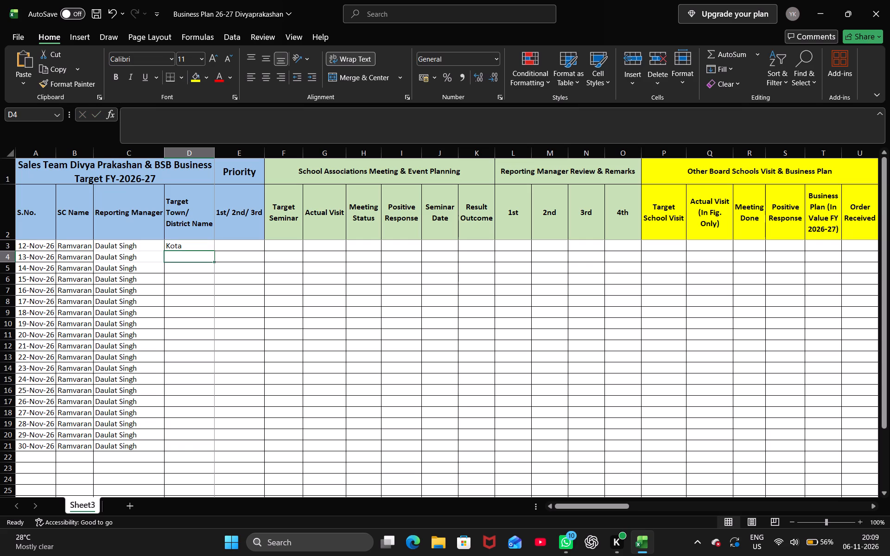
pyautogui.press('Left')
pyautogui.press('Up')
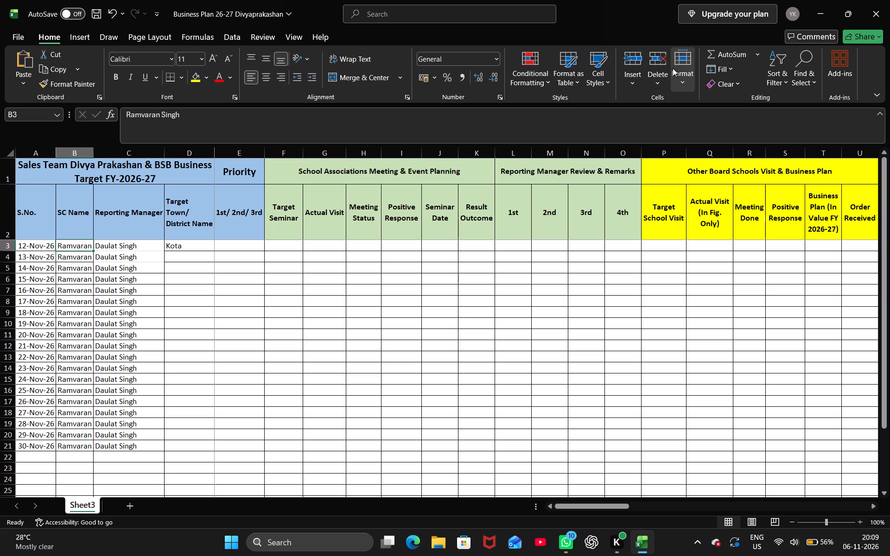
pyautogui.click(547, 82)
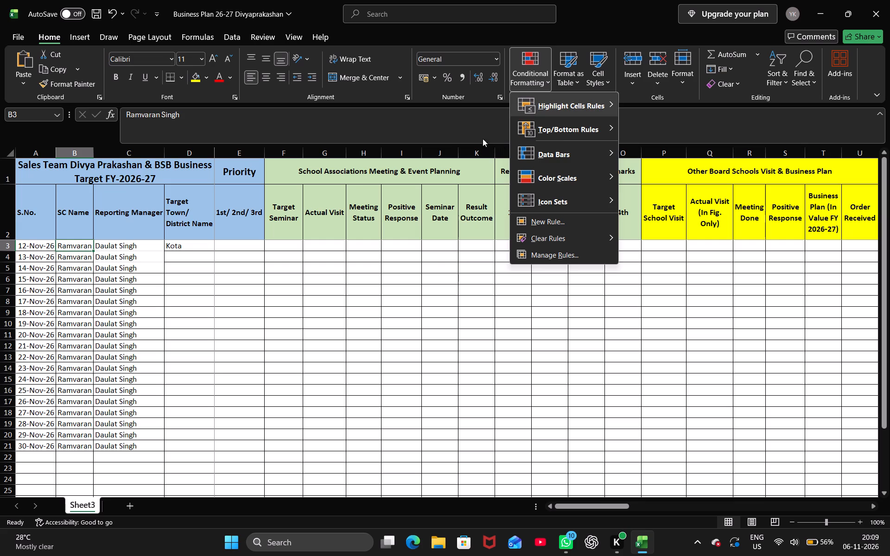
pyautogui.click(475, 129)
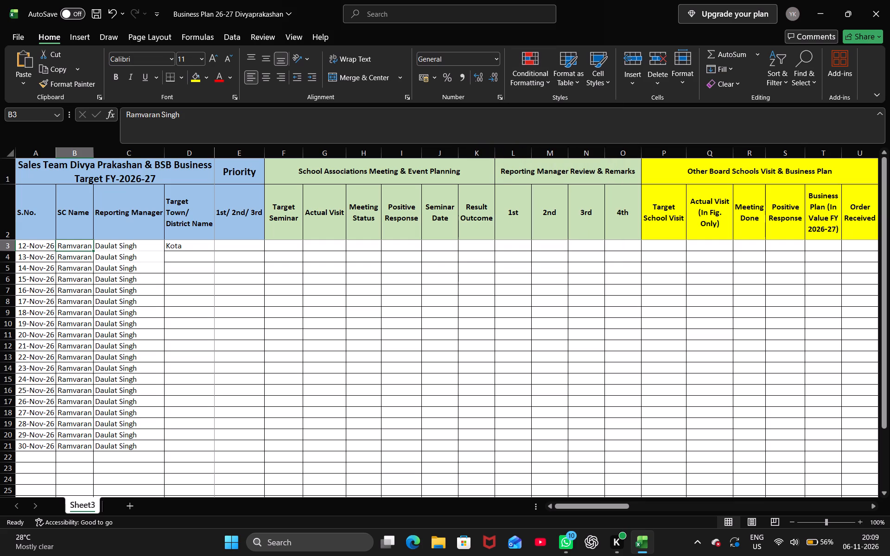
# Enter Bundi as the target town/district name in the 13-Nov-26 row.
pyautogui.click(196, 254)
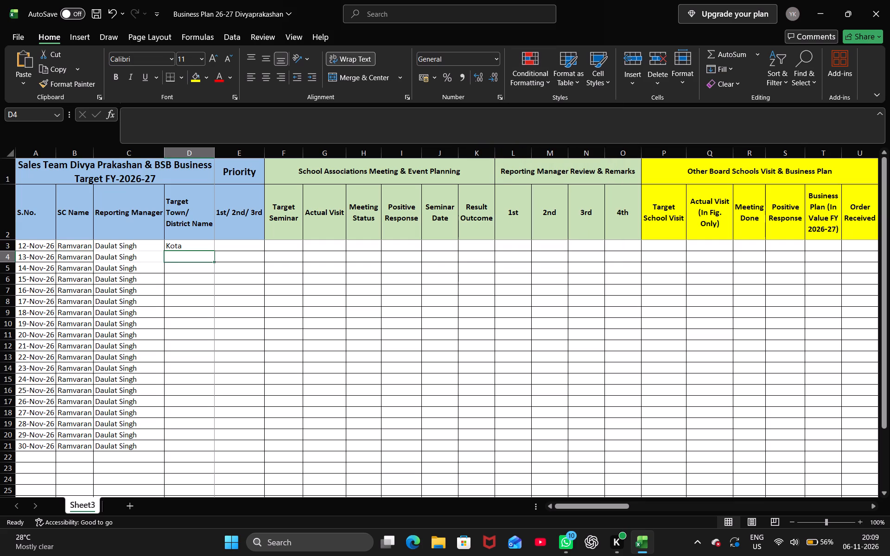
pyautogui.hotkey('shift', 'b')
pyautogui.write('undi')
pyautogui.press('Right')
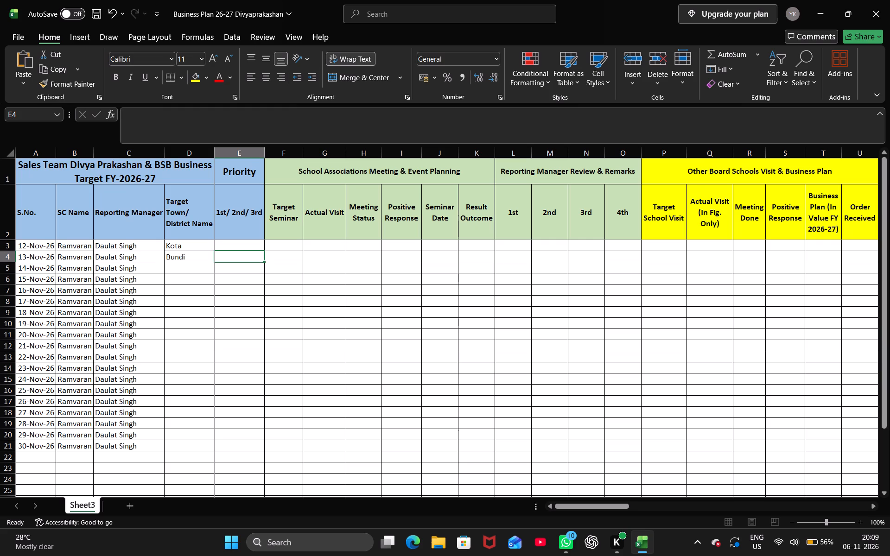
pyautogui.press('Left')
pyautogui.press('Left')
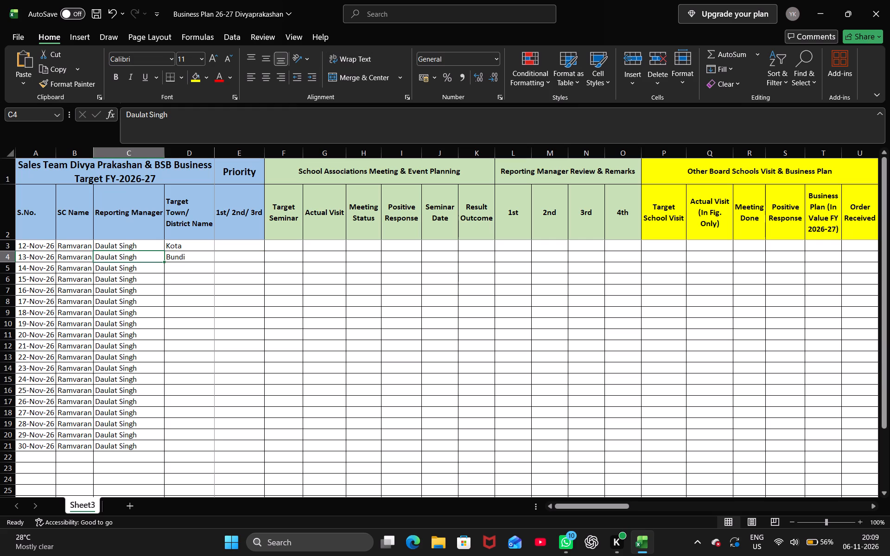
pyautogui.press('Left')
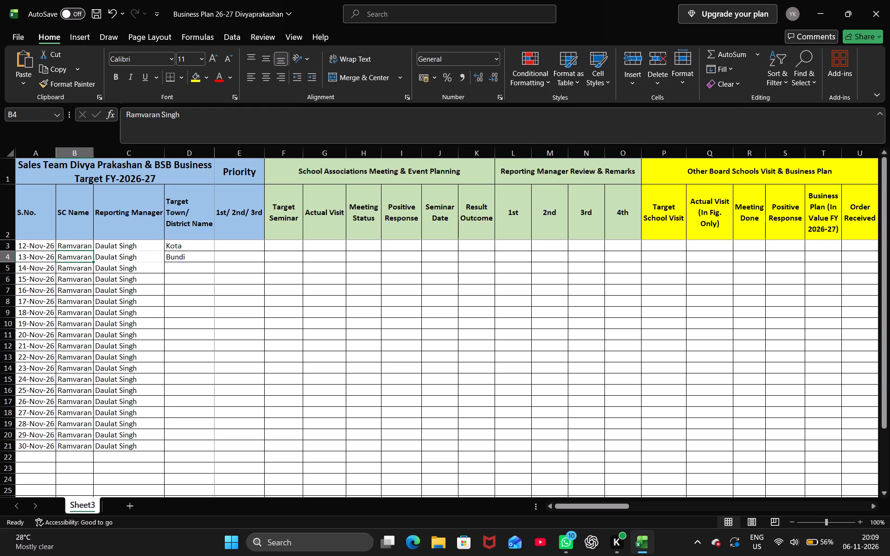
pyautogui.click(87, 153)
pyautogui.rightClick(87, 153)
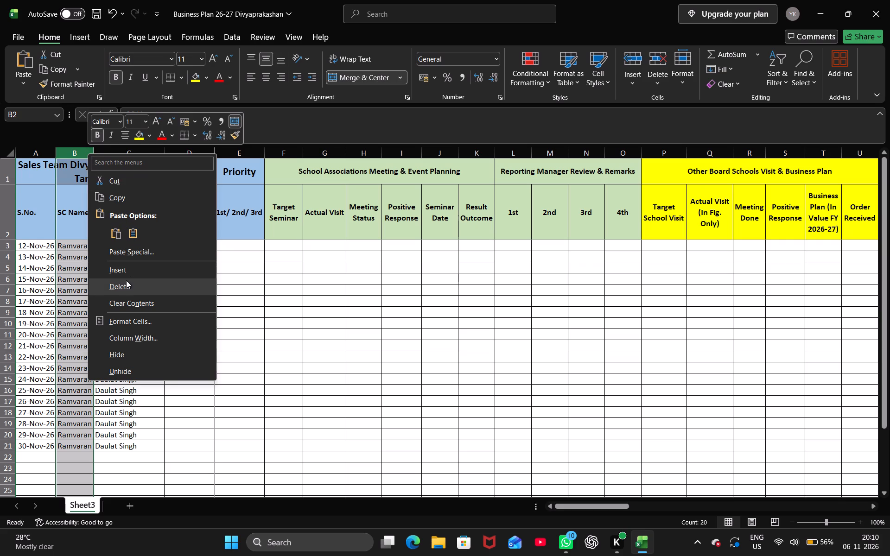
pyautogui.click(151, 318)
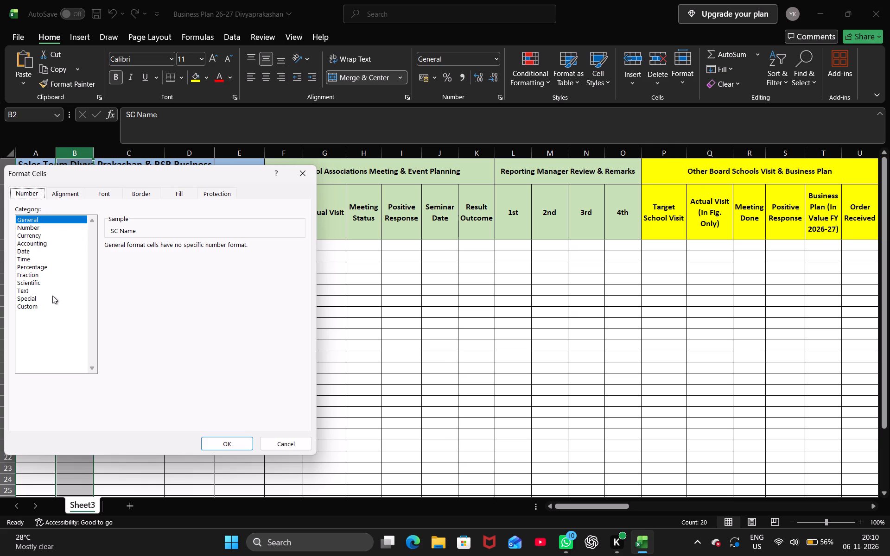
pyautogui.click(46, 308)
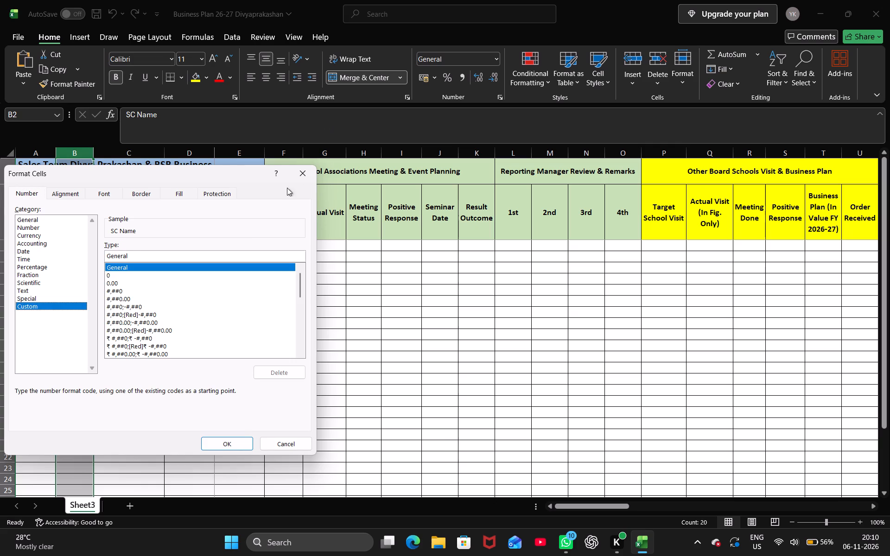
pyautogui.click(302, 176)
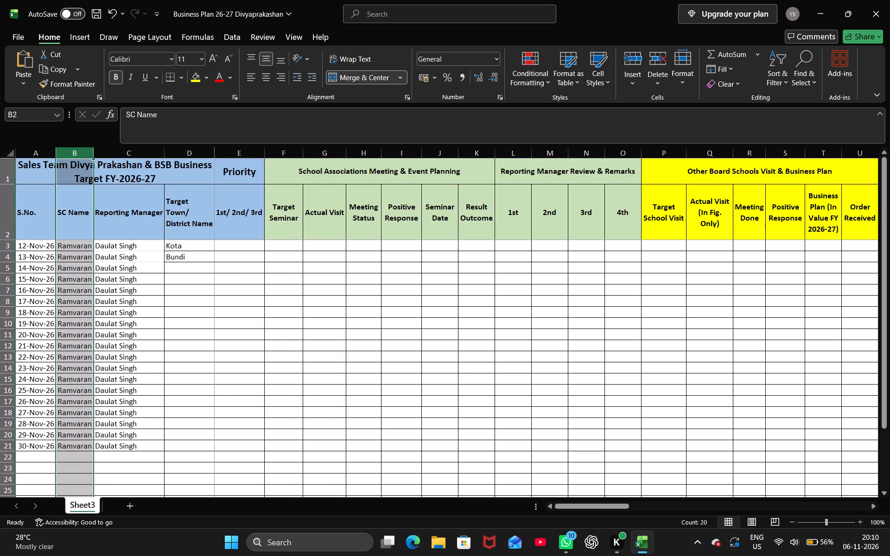
# Enter Baran as the target town/district name in the 14-Nov-26 row.
pyautogui.click(186, 273)
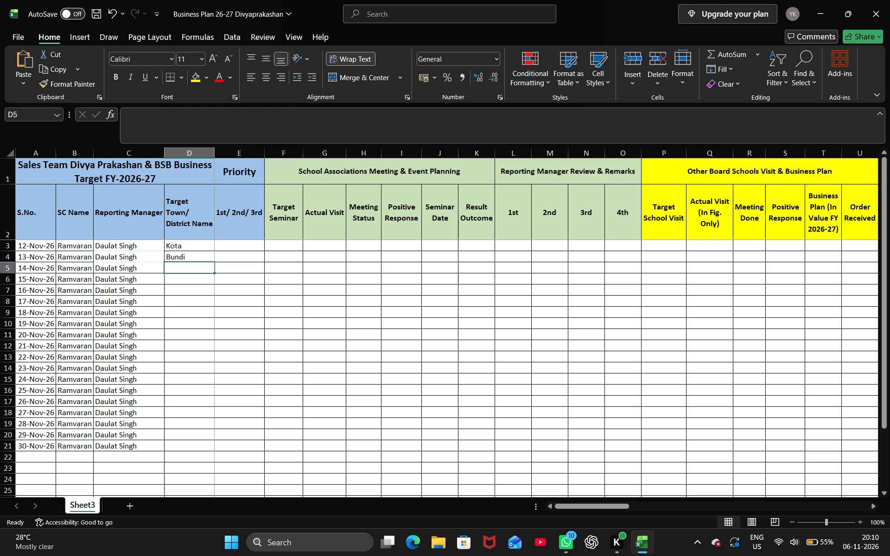
pyautogui.hotkey('shift', 'b')
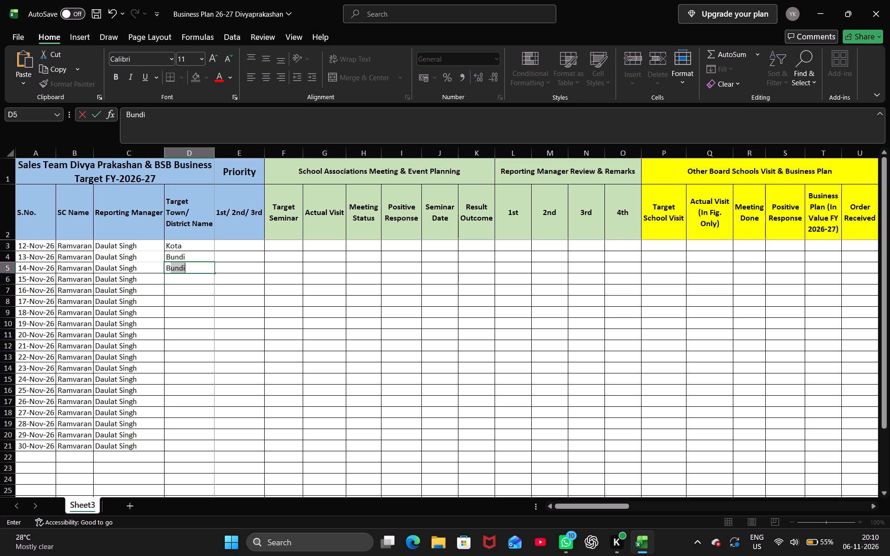
pyautogui.write('aran')
pyautogui.press('Return')
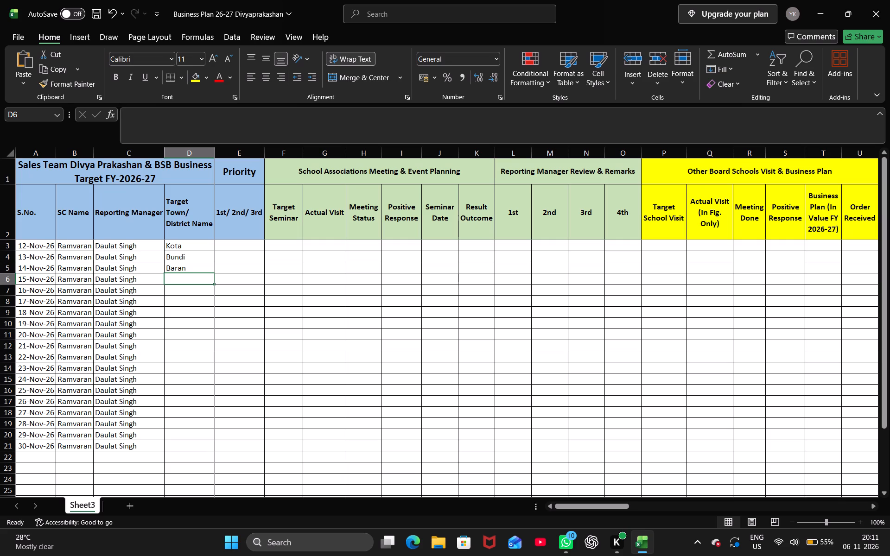
# Enter Sunday in the Target Town/District Name cell of the 15-Nov-26 row, with the text in standard red.
pyautogui.write('Sunday')
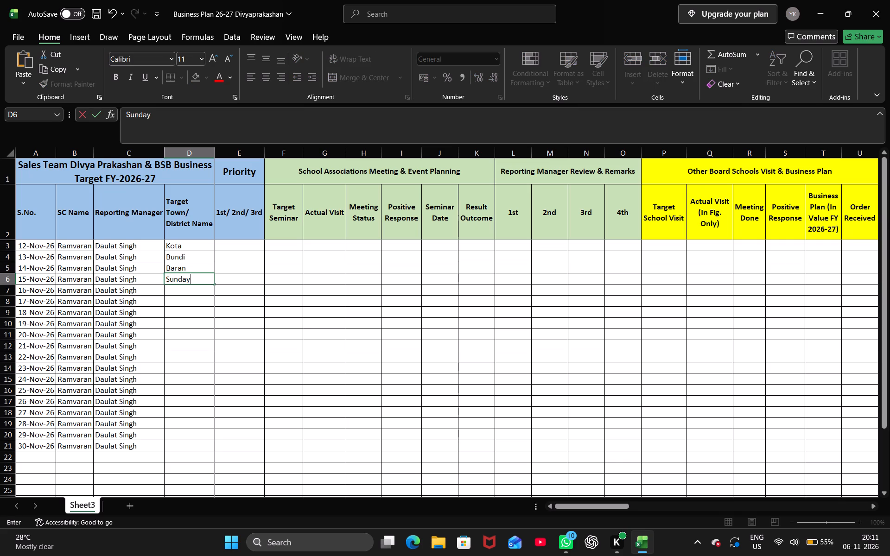
pyautogui.press('Down')
pyautogui.press('Up')
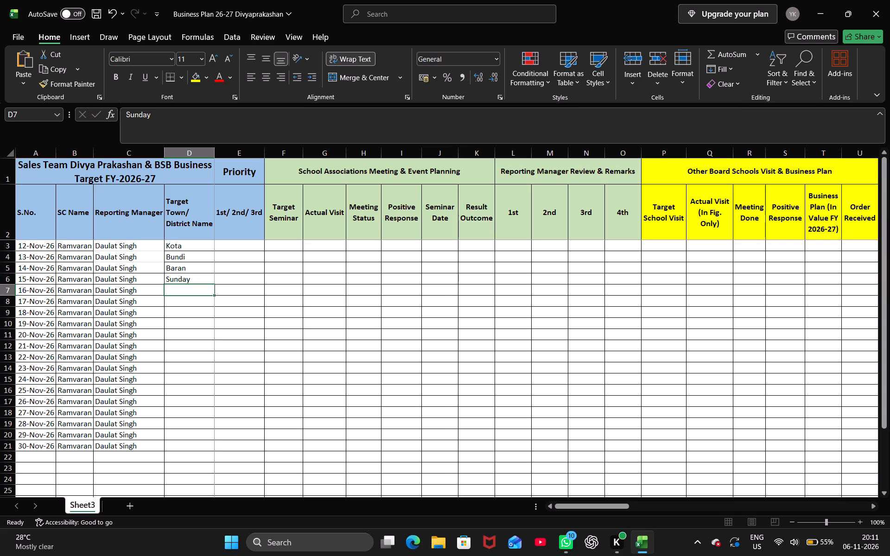
pyautogui.click(230, 76)
pyautogui.click(236, 269)
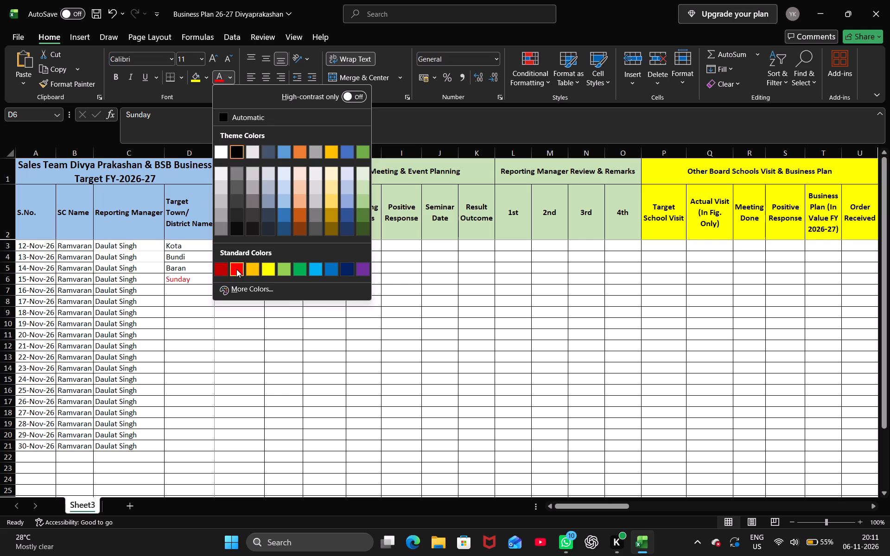
# Enter the target towns Hindon in the 16-Nov-26 row and Bayana in the 17-Nov-26 row.
pyautogui.press('Down')
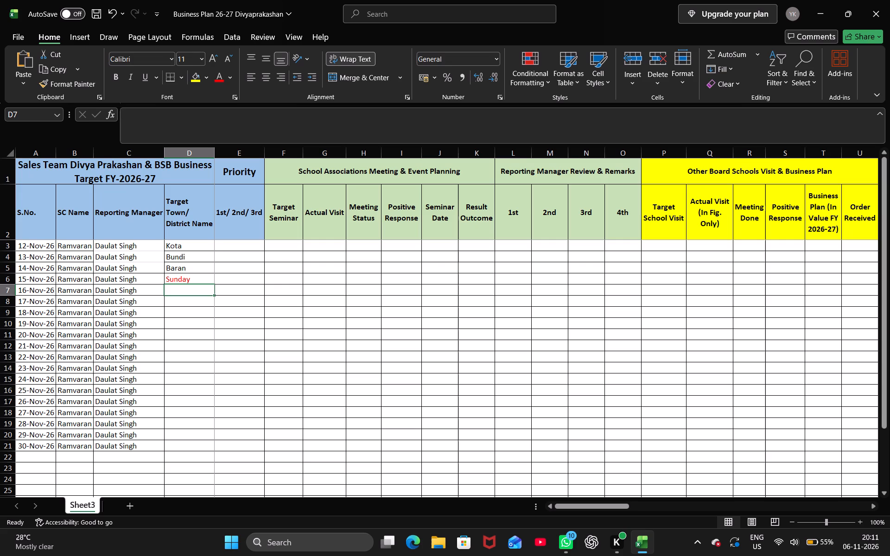
pyautogui.write('Hin')
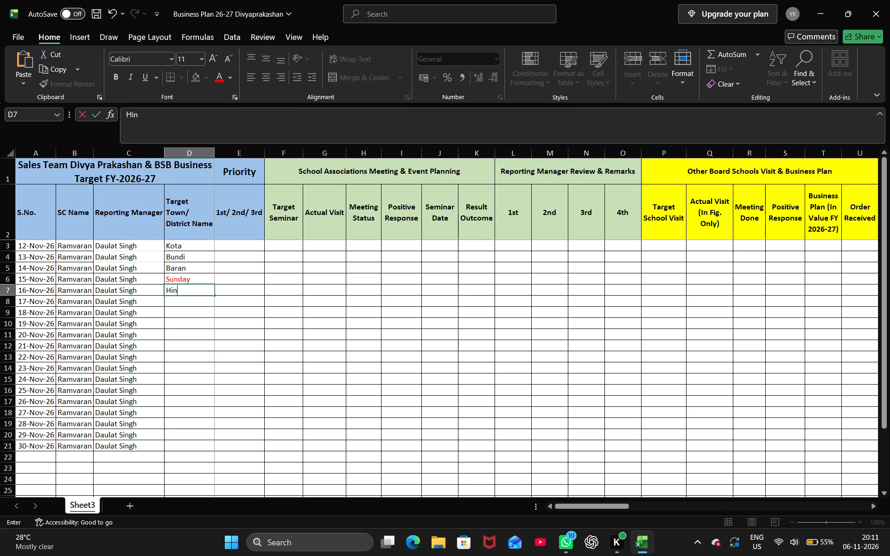
pyautogui.write('don')
pyautogui.press('Return')
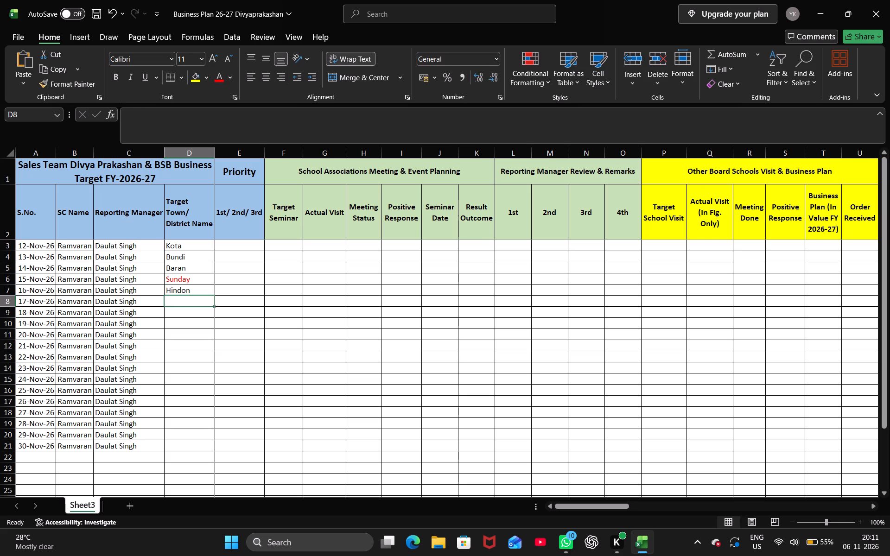
pyautogui.hotkey('shift', 'b')
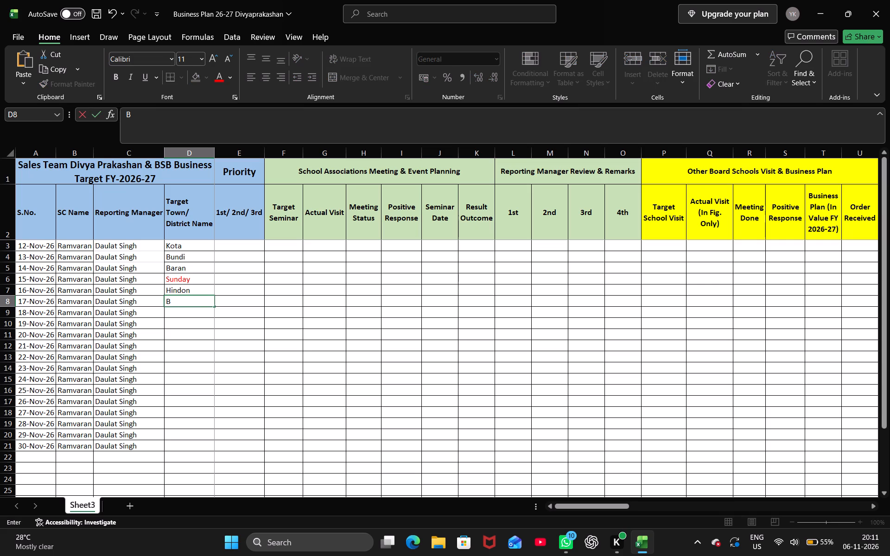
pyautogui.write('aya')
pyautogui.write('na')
# Complete the entry of Bayana as the target town/district name in the 17-Nov-26 row.
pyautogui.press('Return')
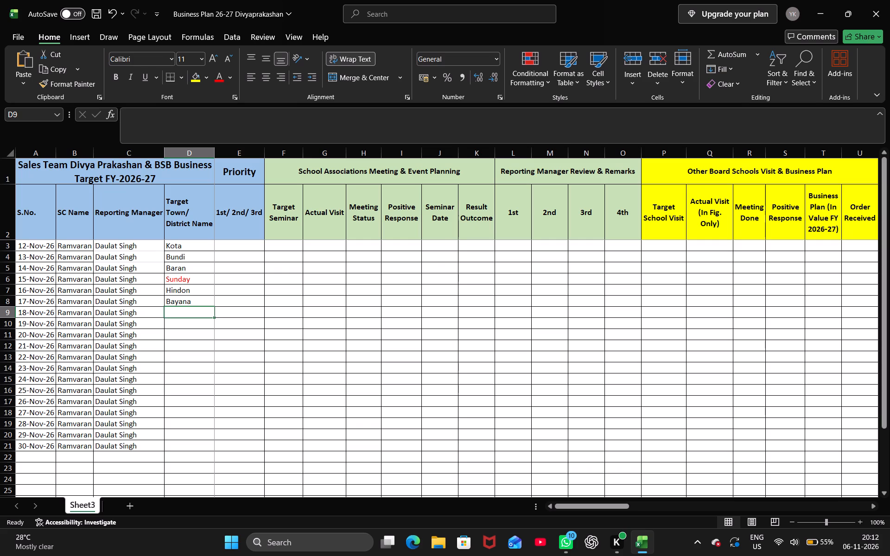
# Extend the target town/district name in the 16-Nov-26 row to read Hindon/Karauli.
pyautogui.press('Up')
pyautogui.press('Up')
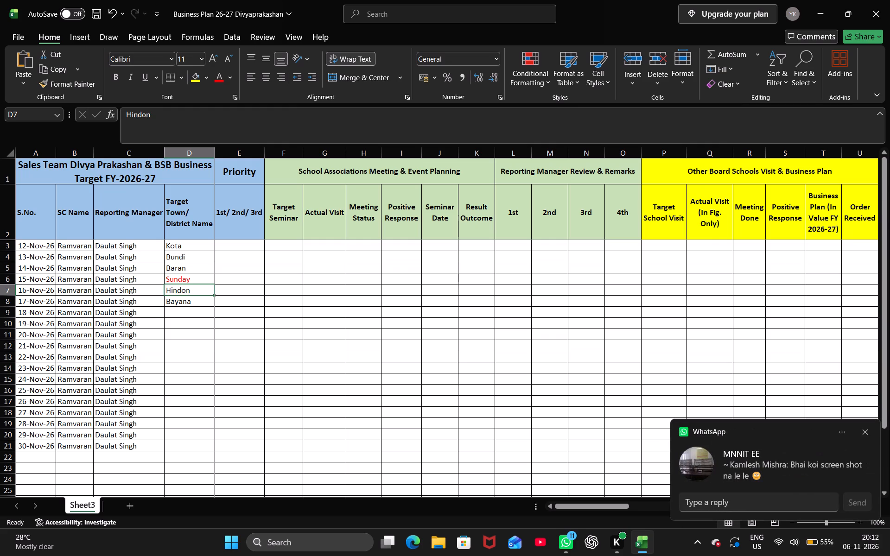
pyautogui.click(156, 115)
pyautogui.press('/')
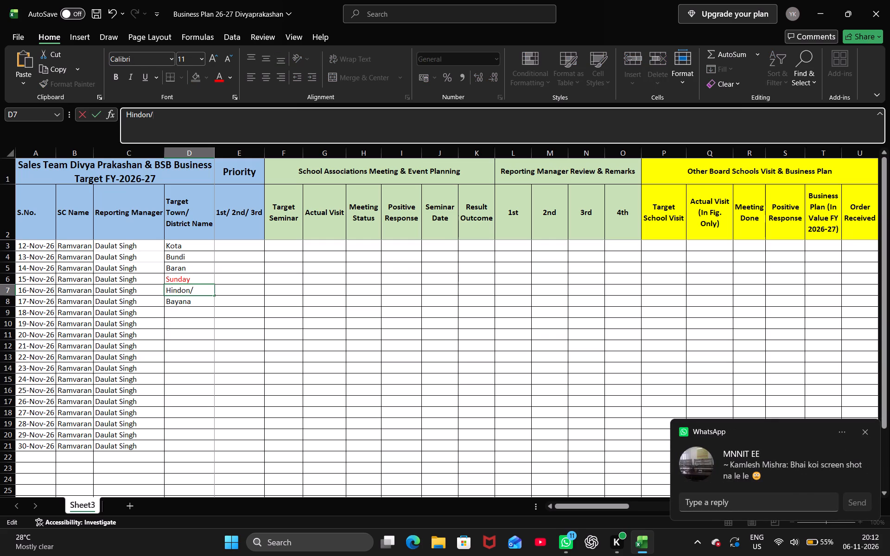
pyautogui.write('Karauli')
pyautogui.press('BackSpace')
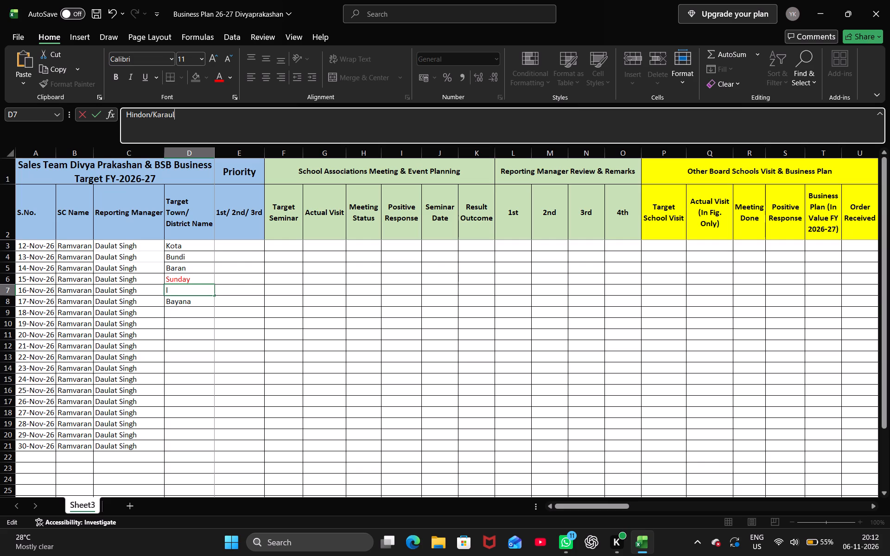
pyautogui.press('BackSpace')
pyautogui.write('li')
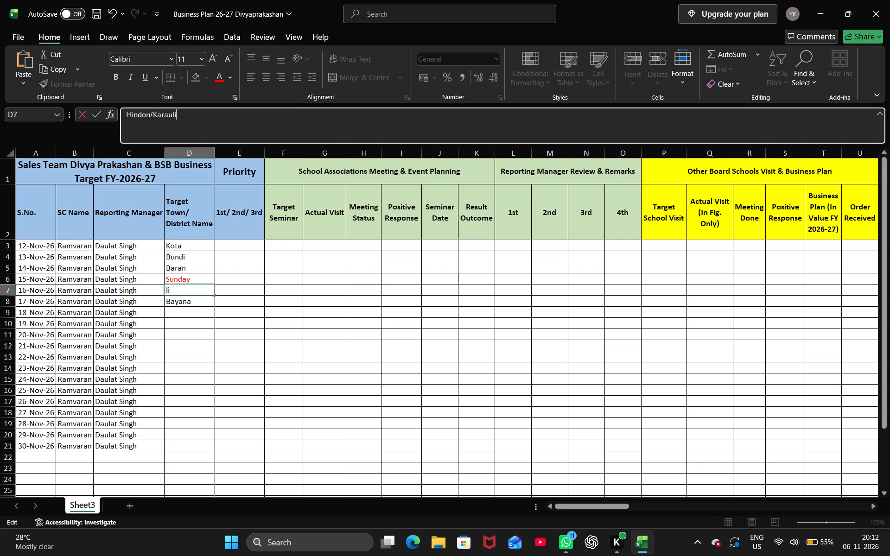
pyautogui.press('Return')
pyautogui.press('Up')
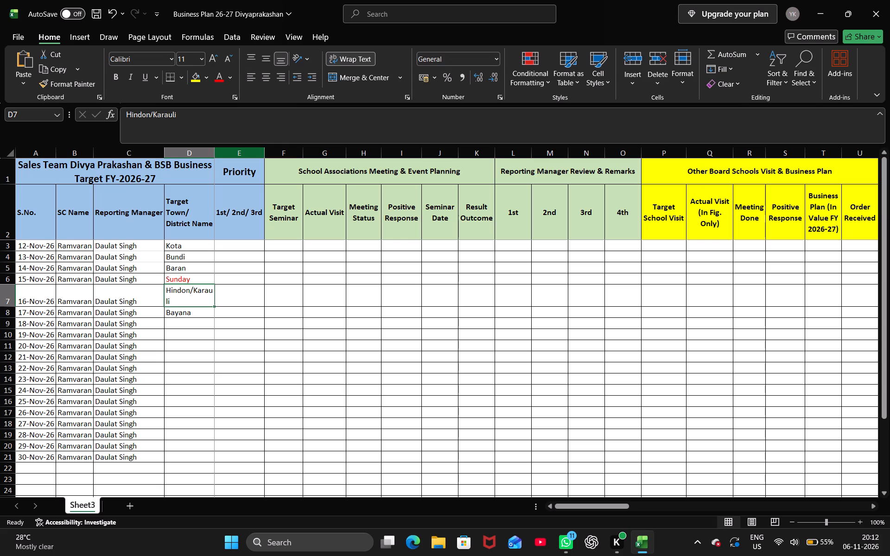
# Extend the target town entry in the 17-Nov-26 row to Bayana/Bharatpur.
pyautogui.press('Down')
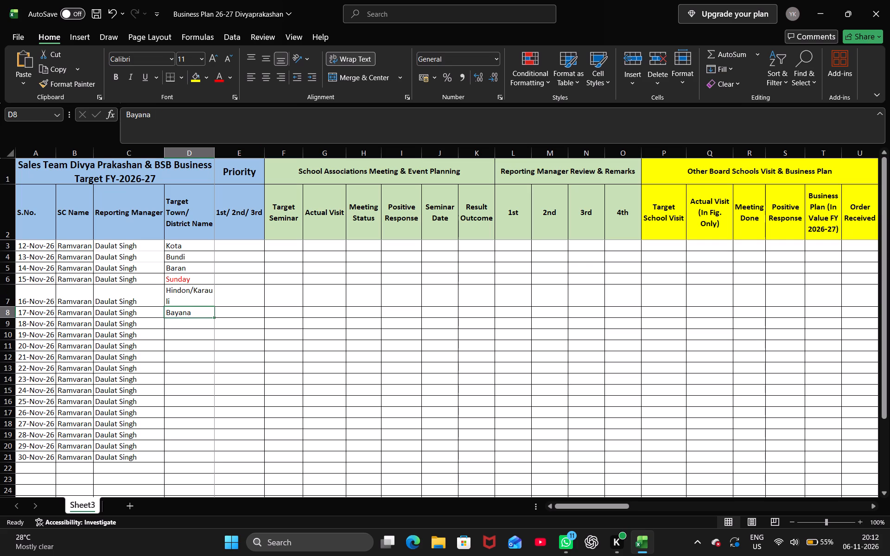
pyautogui.press('Up')
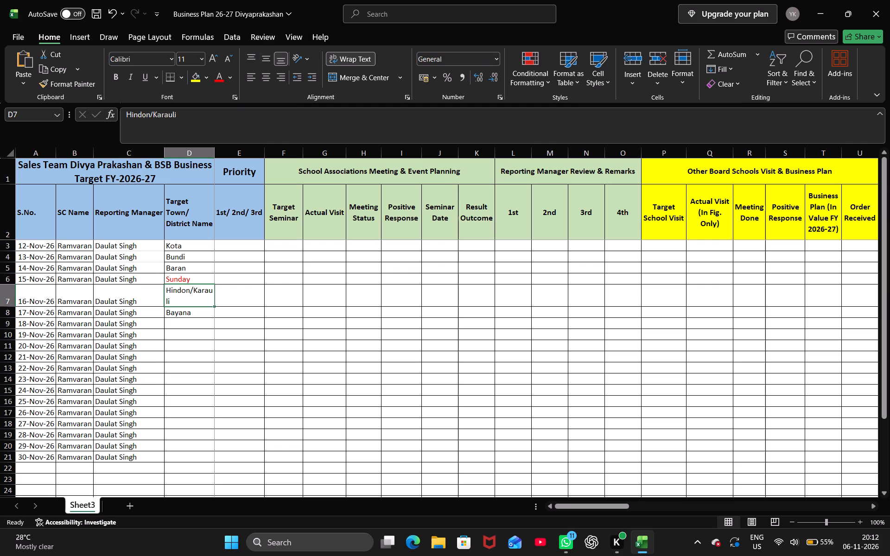
pyautogui.click(195, 316)
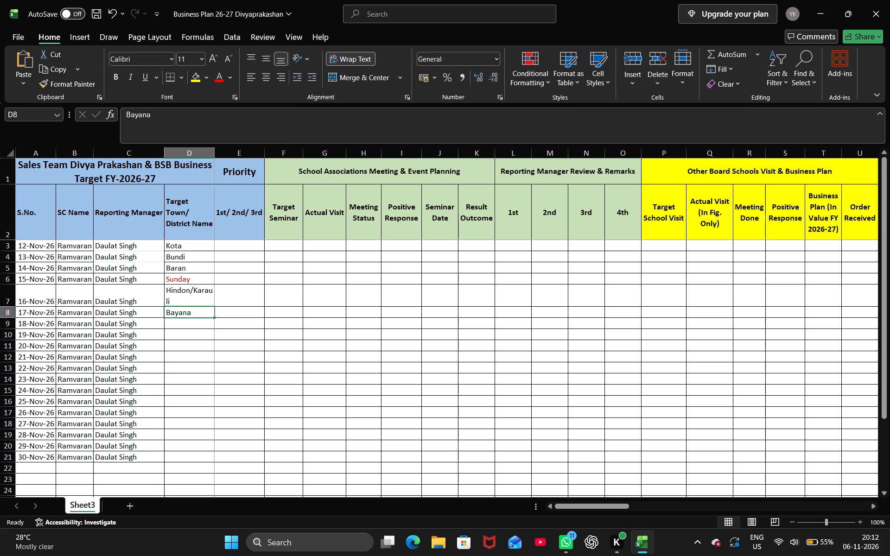
pyautogui.click(184, 323)
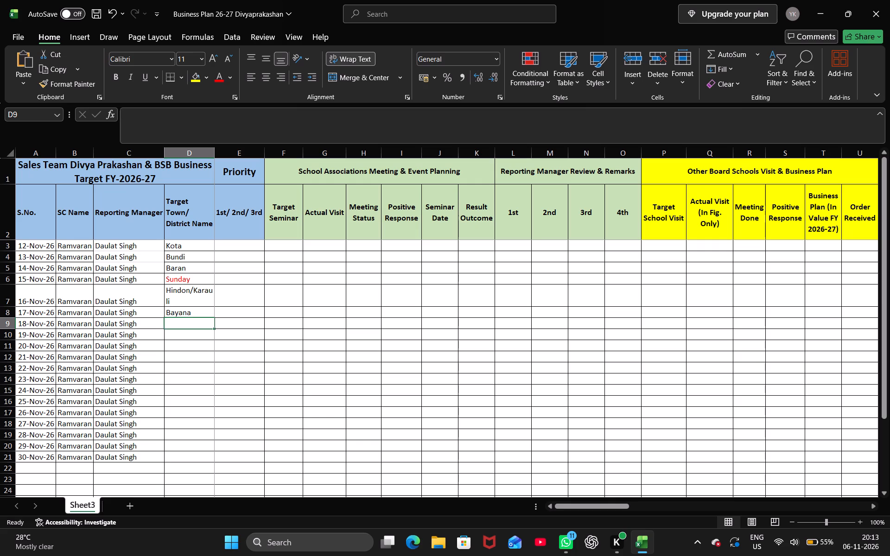
pyautogui.press('Up')
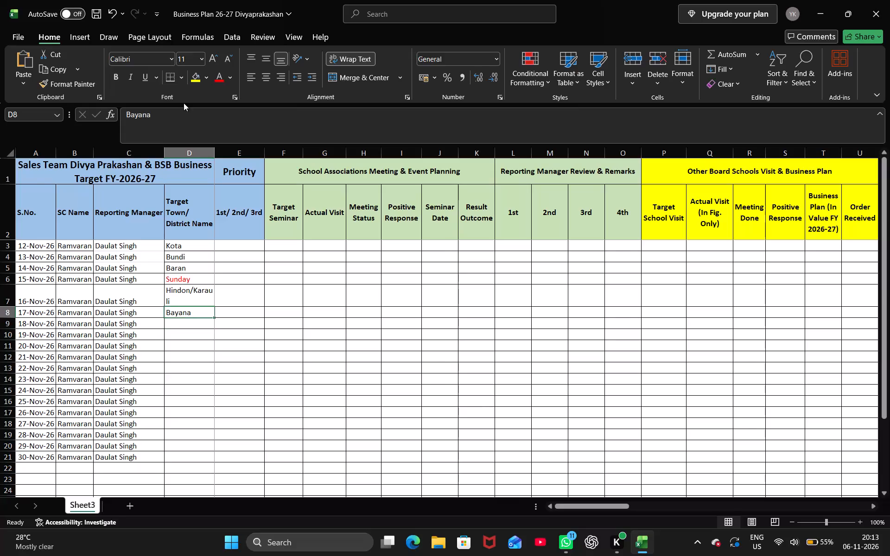
pyautogui.click(164, 117)
pyautogui.press('/')
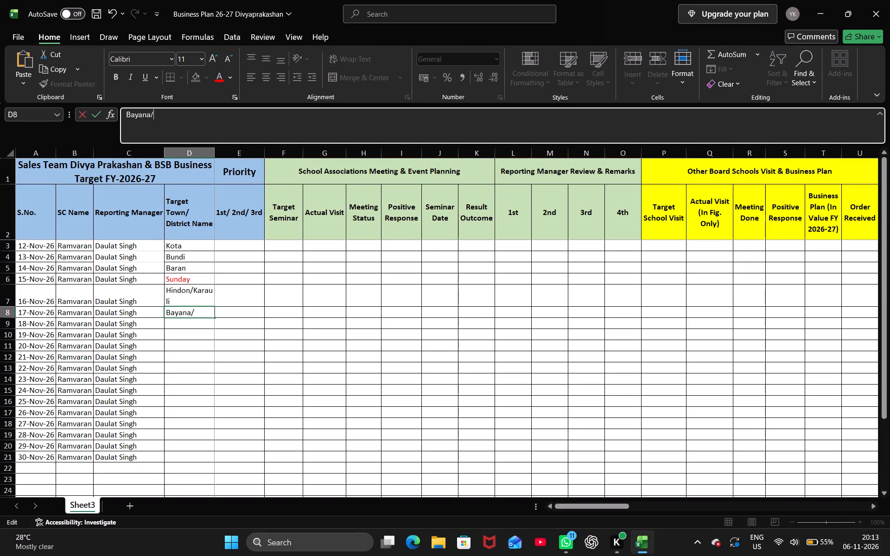
pyautogui.write('Bharatpur')
pyautogui.press('Return')
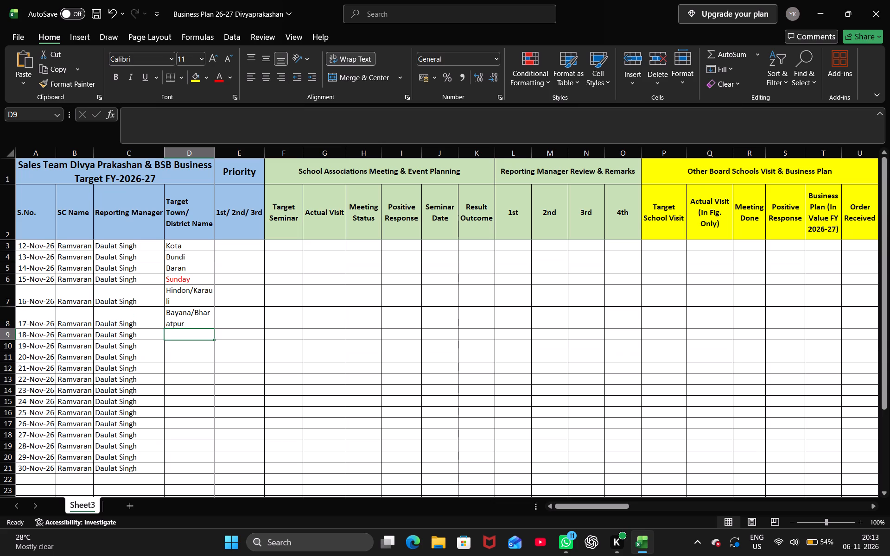
# Enter Bharatpur as the target town/district name in the 18-Nov-26 row.
pyautogui.write('Bharatpur')
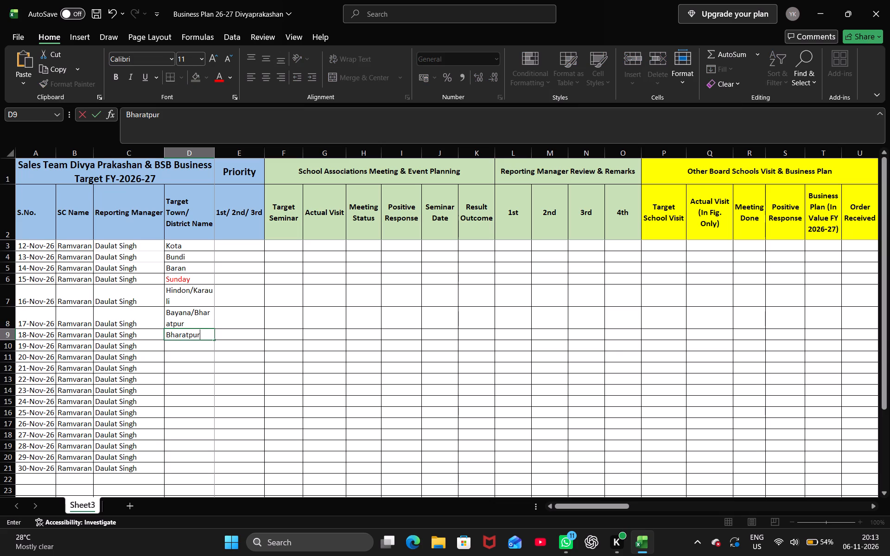
pyautogui.press('Return')
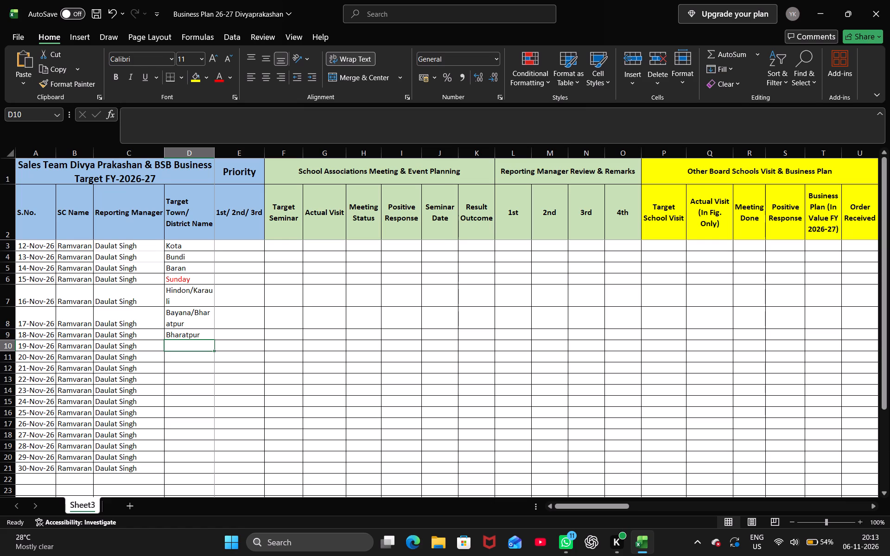
# Enter Kumher/Deeg as the target town/district name in the 19-Nov-26 row.
pyautogui.write('Kumher')
pyautogui.press('Return')
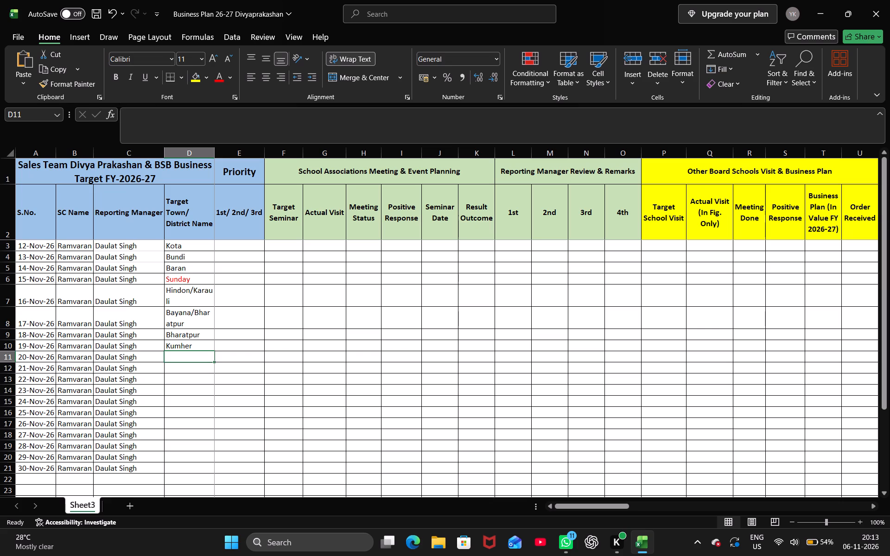
pyautogui.press('Up')
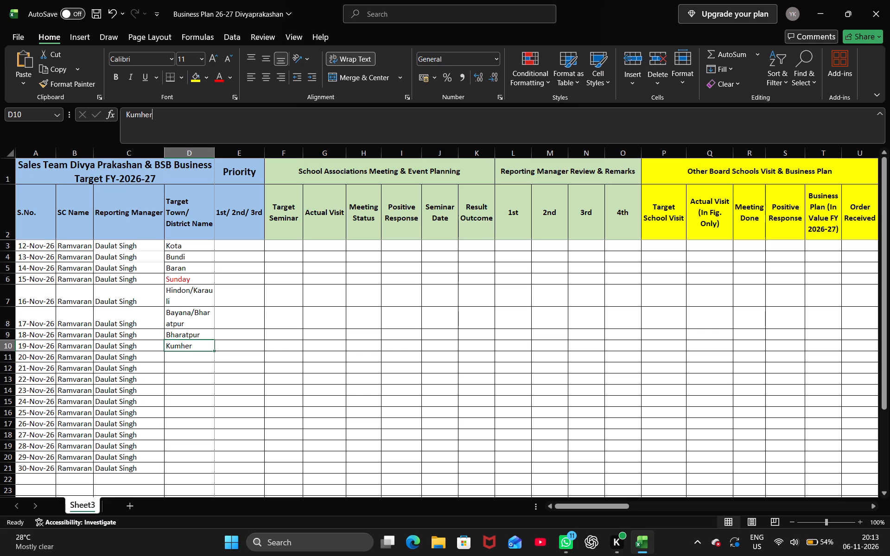
pyautogui.click(157, 117)
pyautogui.press('/')
pyautogui.write('Dww')
pyautogui.press('BackSpace')
pyautogui.write('eeg')
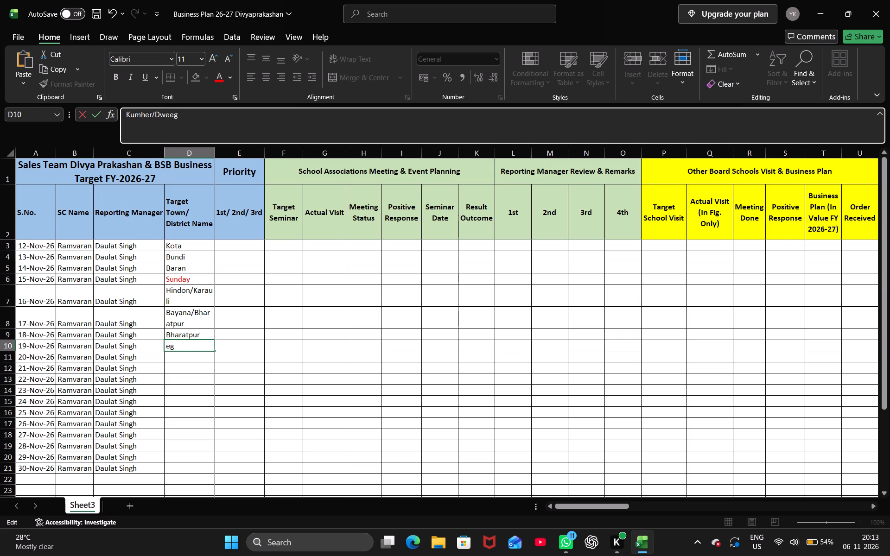
pyautogui.press('Return')
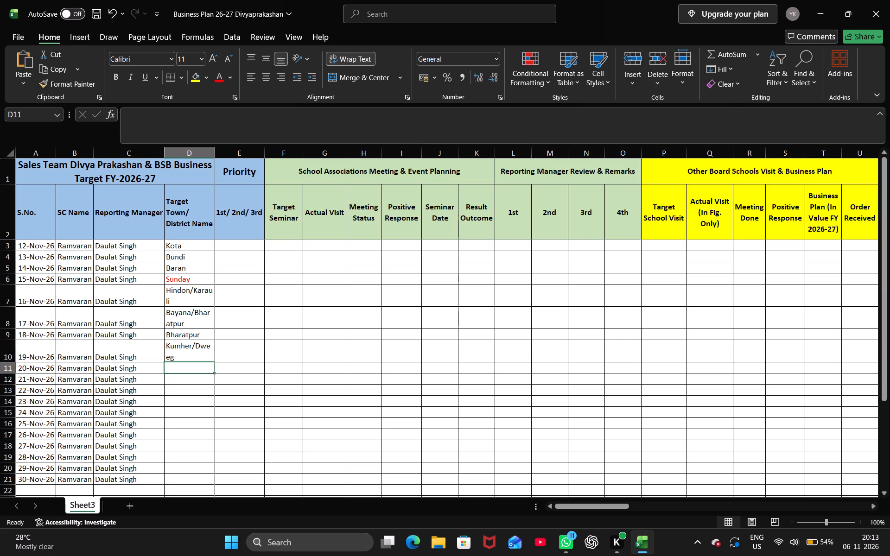
pyautogui.press('Up')
pyautogui.click(166, 114)
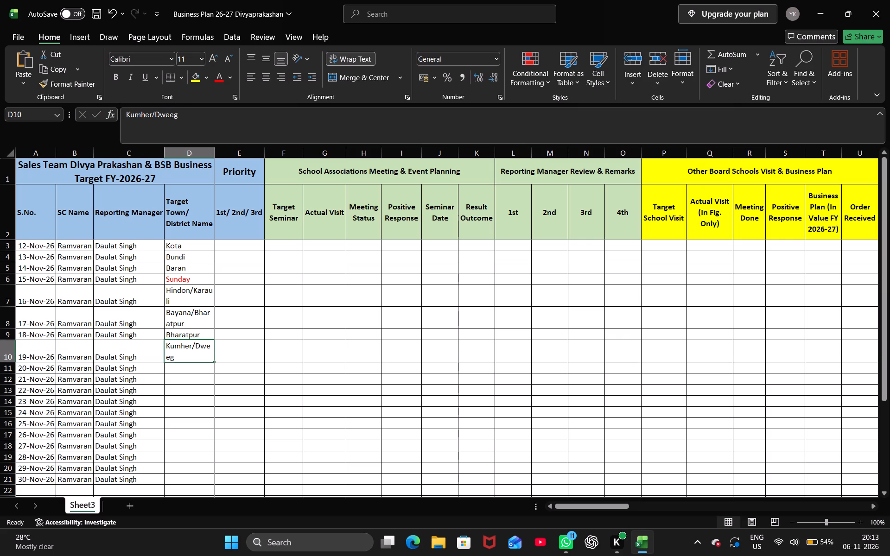
pyautogui.press('BackSpace')
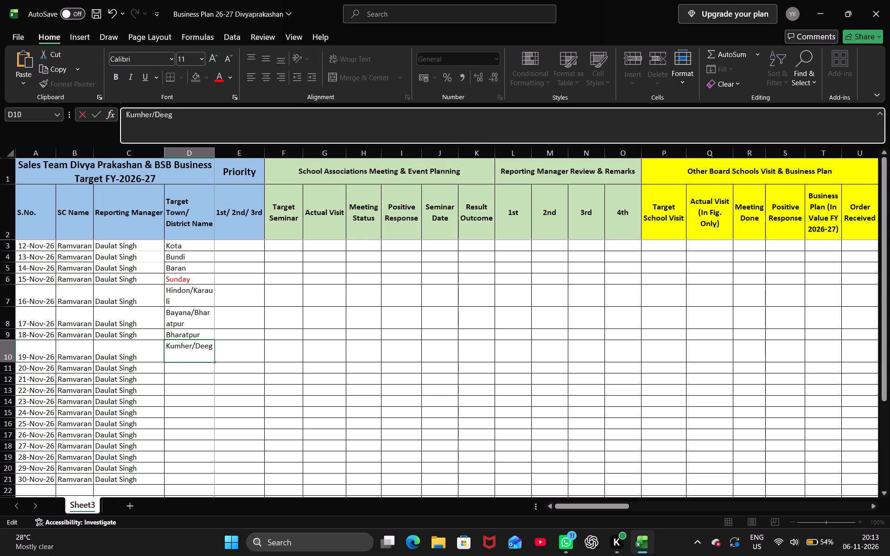
pyautogui.press('Right')
pyautogui.press('Right')
pyautogui.press('Right')
pyautogui.press('Return')
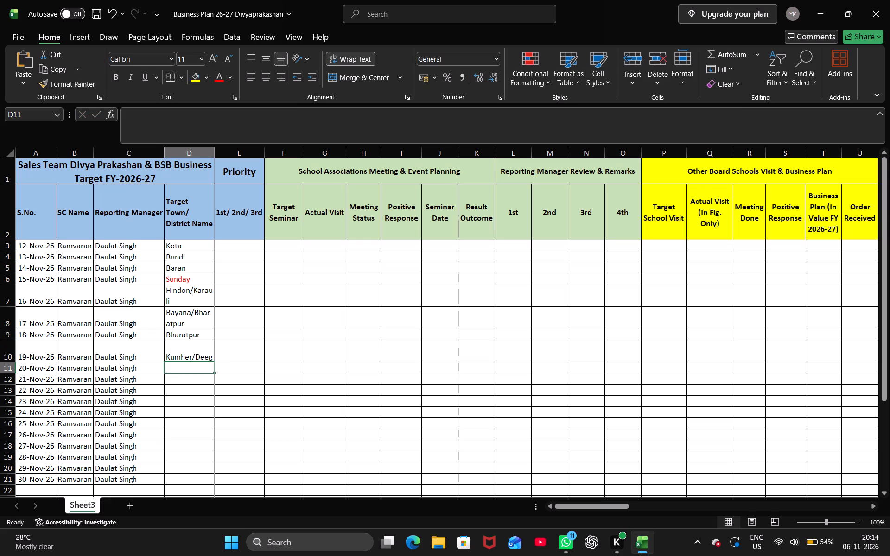
# Enter Deeg as the target town/district name in the 20-Nov-26 row.
pyautogui.write('Dee')
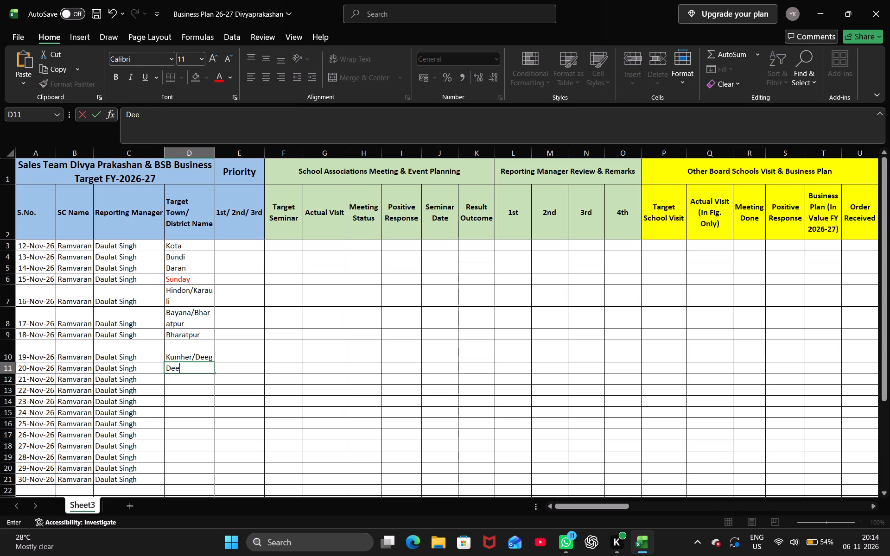
pyautogui.press('g')
pyautogui.press('Return')
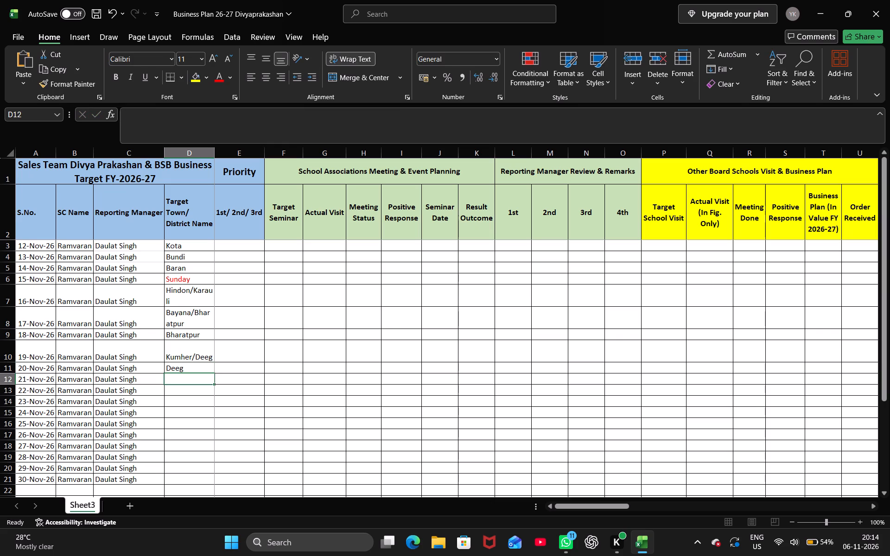
# Vertically middle-align the date, SC name, reporting manager and target town cells in the 19-Nov-26 row.
pyautogui.press('Up')
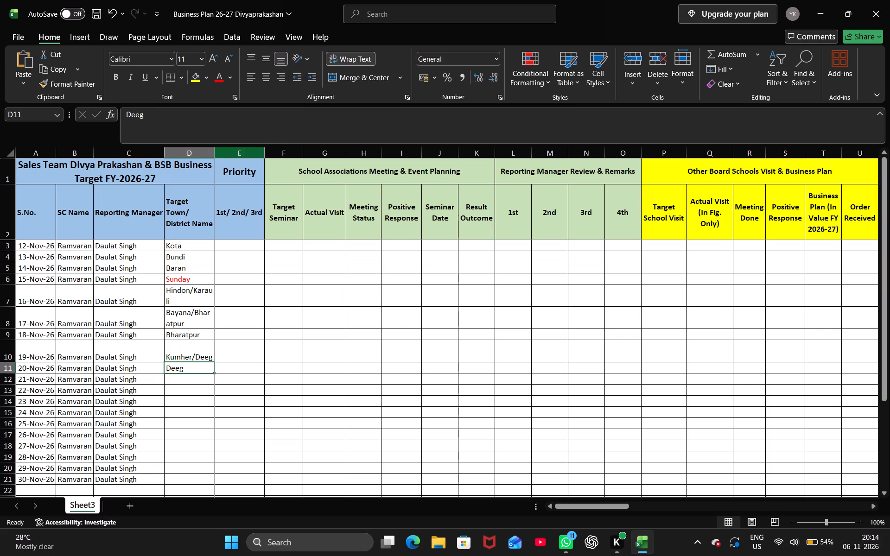
pyautogui.press('Up')
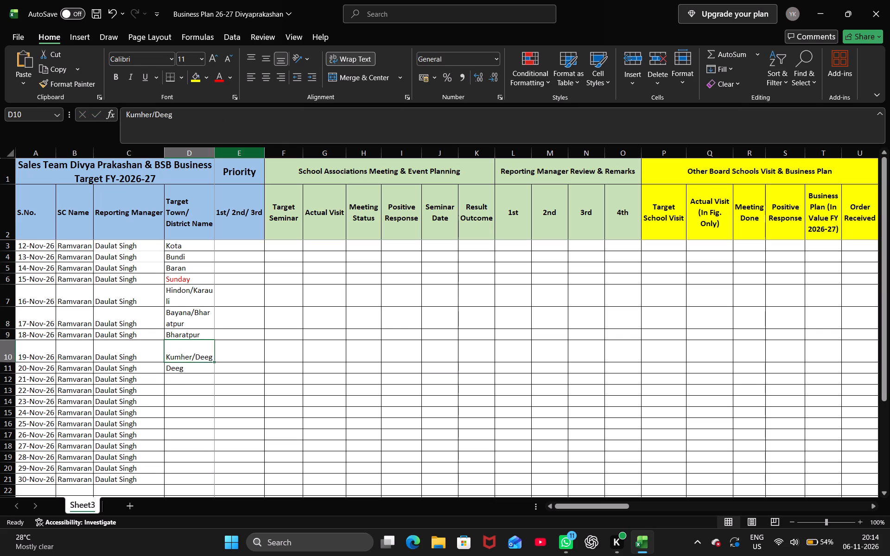
pyautogui.click(266, 61)
pyautogui.click(193, 371)
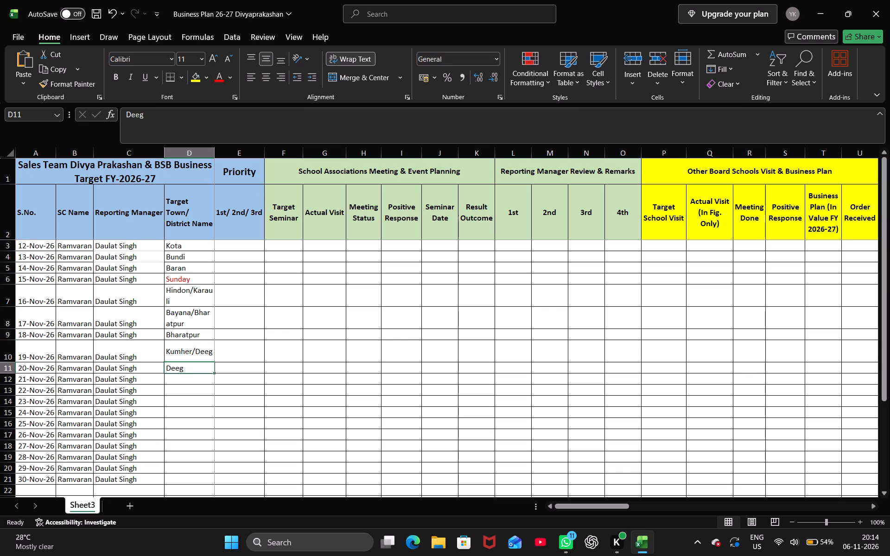
pyautogui.click(148, 354)
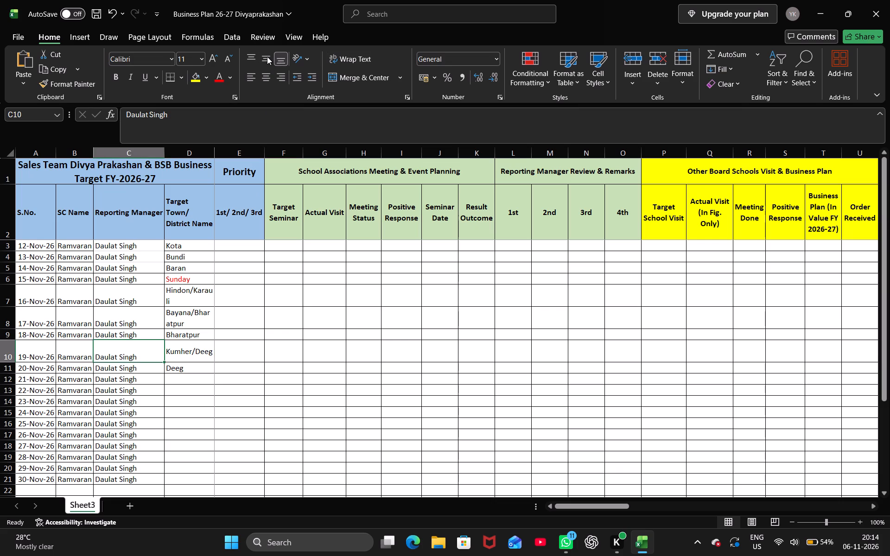
pyautogui.click(267, 57)
pyautogui.click(90, 352)
pyautogui.click(268, 60)
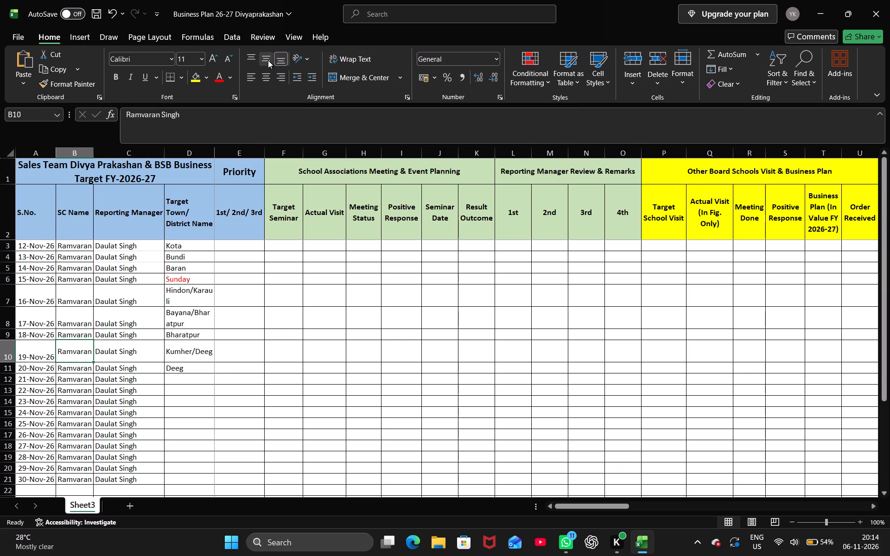
pyautogui.click(41, 356)
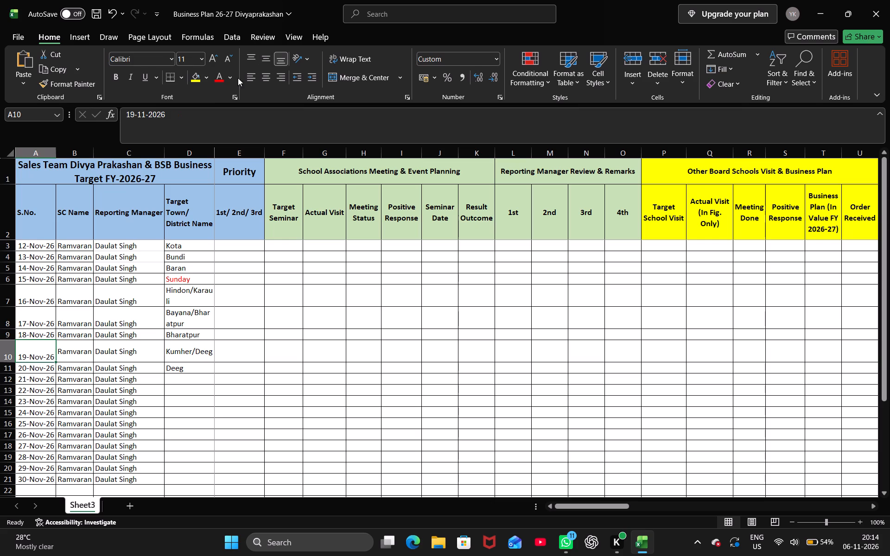
pyautogui.click(263, 54)
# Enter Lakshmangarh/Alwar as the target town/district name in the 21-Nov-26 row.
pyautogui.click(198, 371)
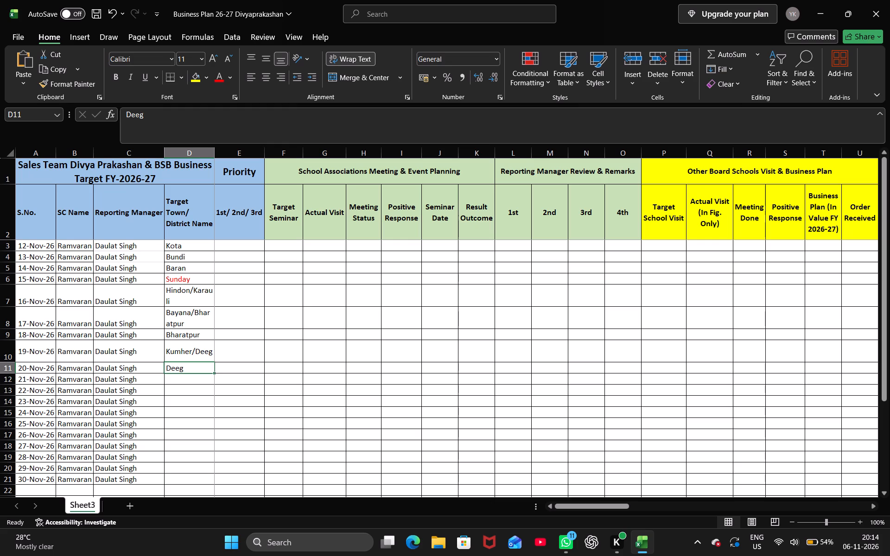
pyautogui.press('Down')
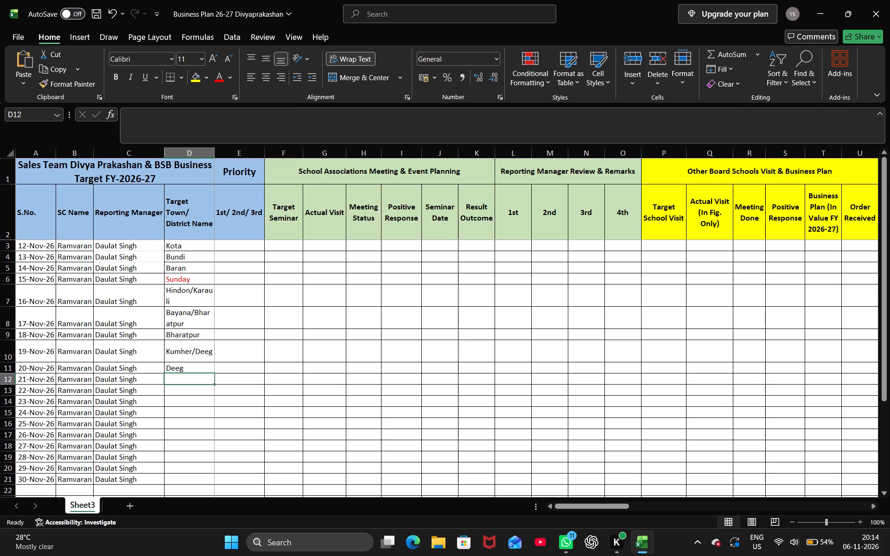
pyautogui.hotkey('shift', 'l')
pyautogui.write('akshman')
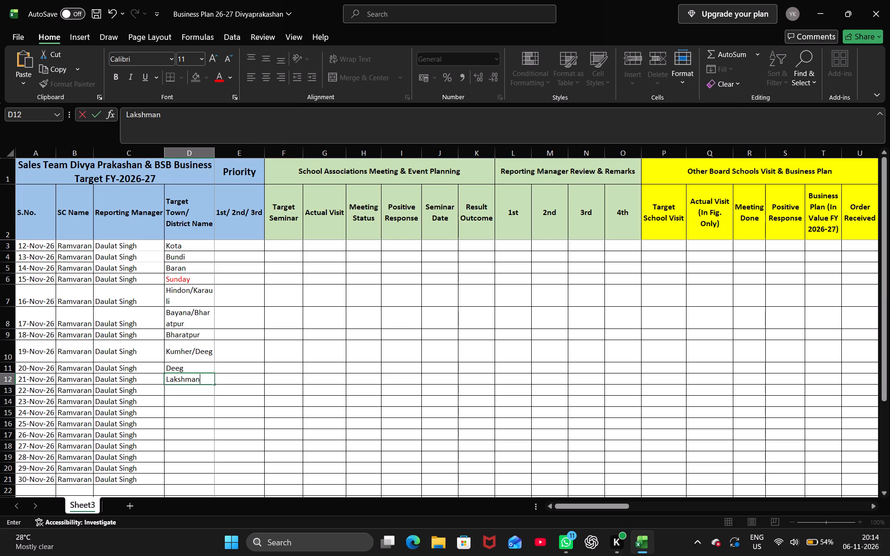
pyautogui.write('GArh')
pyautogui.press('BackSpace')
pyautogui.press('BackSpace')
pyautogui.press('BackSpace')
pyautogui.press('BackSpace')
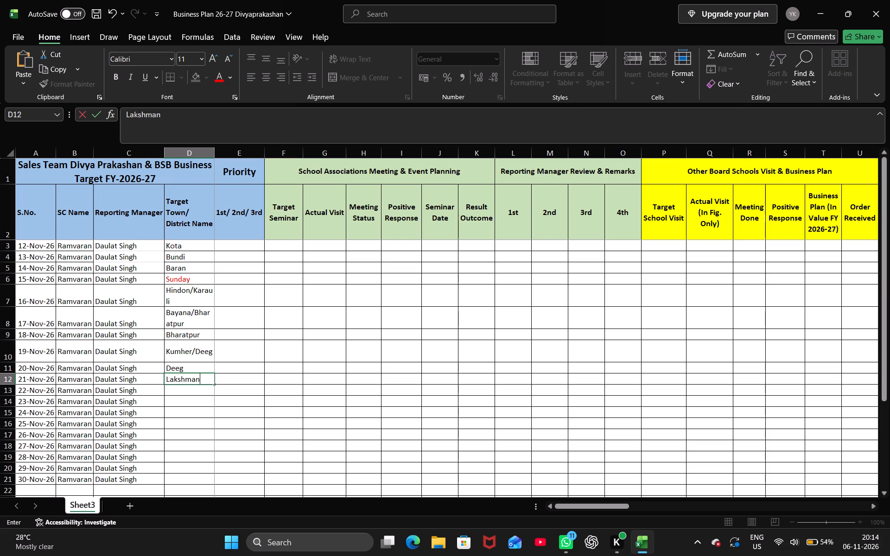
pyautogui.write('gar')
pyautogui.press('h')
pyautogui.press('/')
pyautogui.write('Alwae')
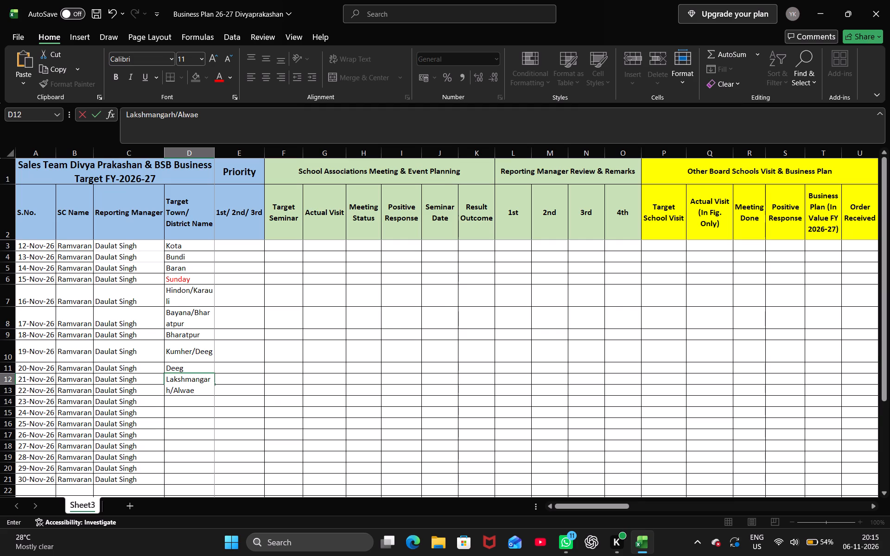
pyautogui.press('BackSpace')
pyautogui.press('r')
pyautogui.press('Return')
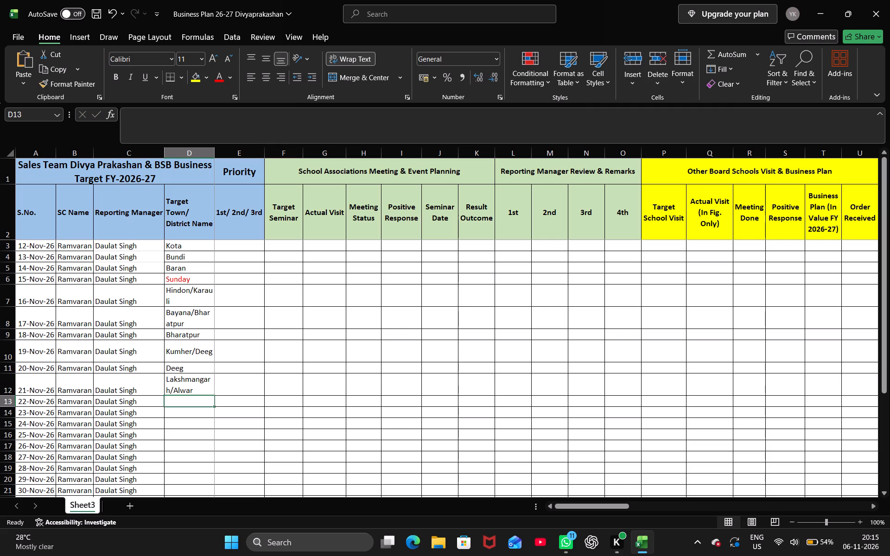
# Enter Sunday in the target town/district name cell of the 22-Nov-26 row.
pyautogui.write('Sun')
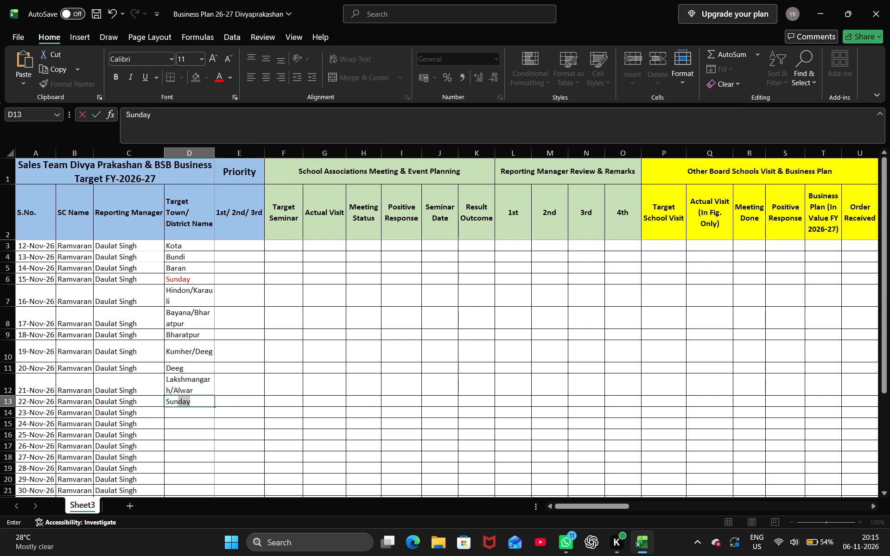
pyautogui.write('day')
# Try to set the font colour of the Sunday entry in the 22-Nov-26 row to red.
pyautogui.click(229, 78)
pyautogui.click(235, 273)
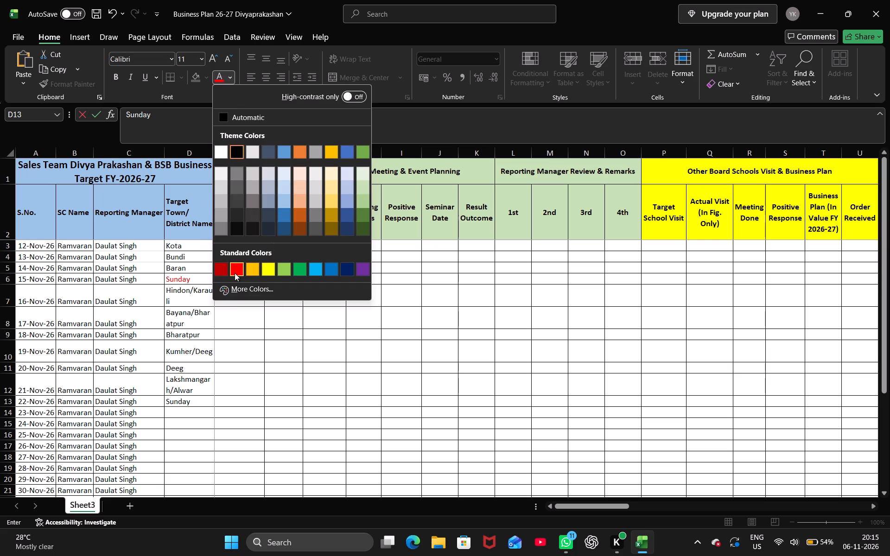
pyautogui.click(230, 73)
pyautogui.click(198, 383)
# Replace the target town/district name in the 21-Nov-26 row with Dholpur.
pyautogui.click(198, 383)
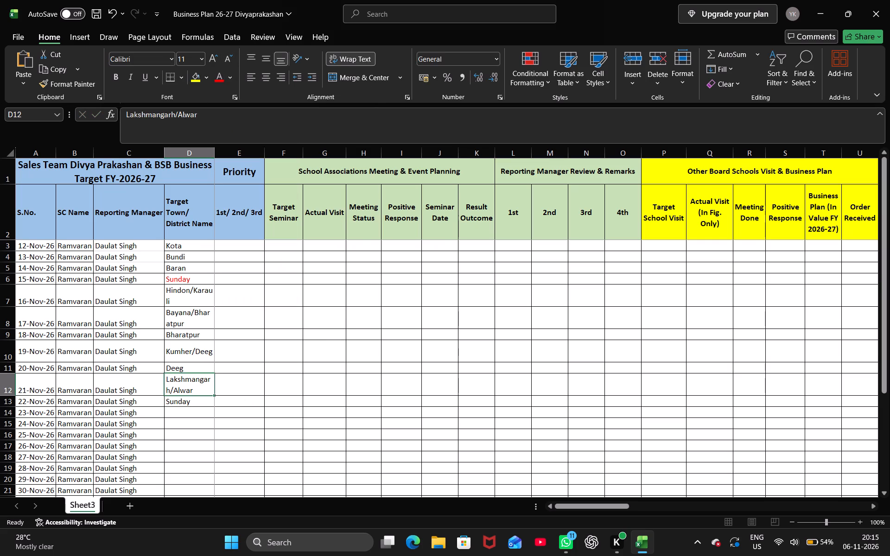
pyautogui.press('BackSpace')
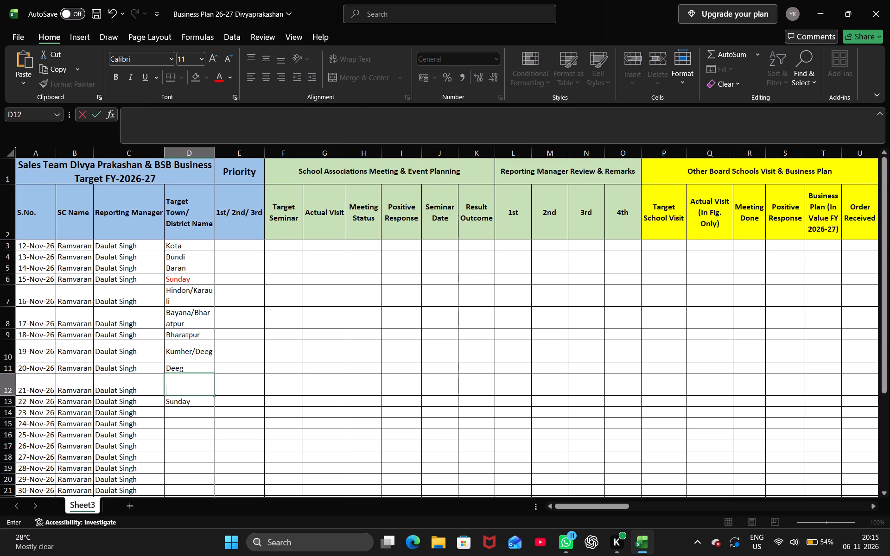
pyautogui.write('Dh')
pyautogui.write('olpur')
pyautogui.press('Up')
pyautogui.press('Down')
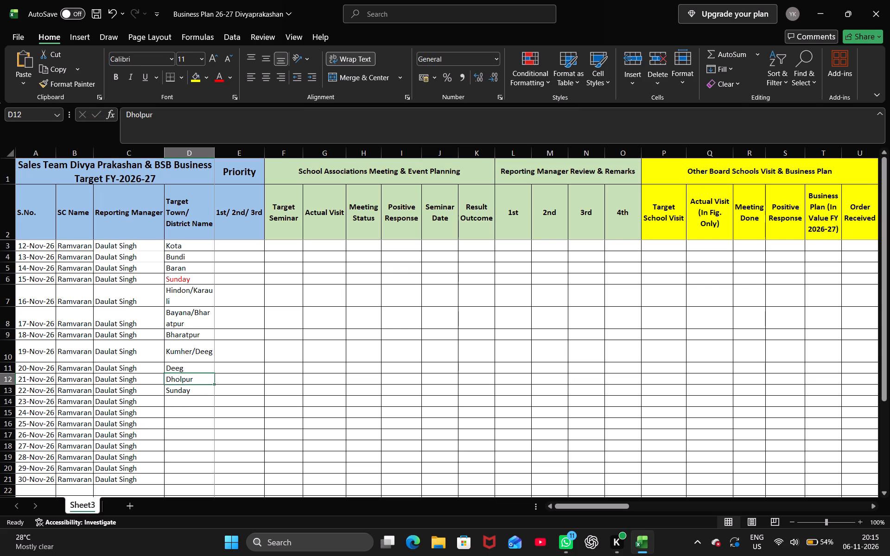
# Set the font colour of the Sunday entry in the 22-Nov-26 row to red.
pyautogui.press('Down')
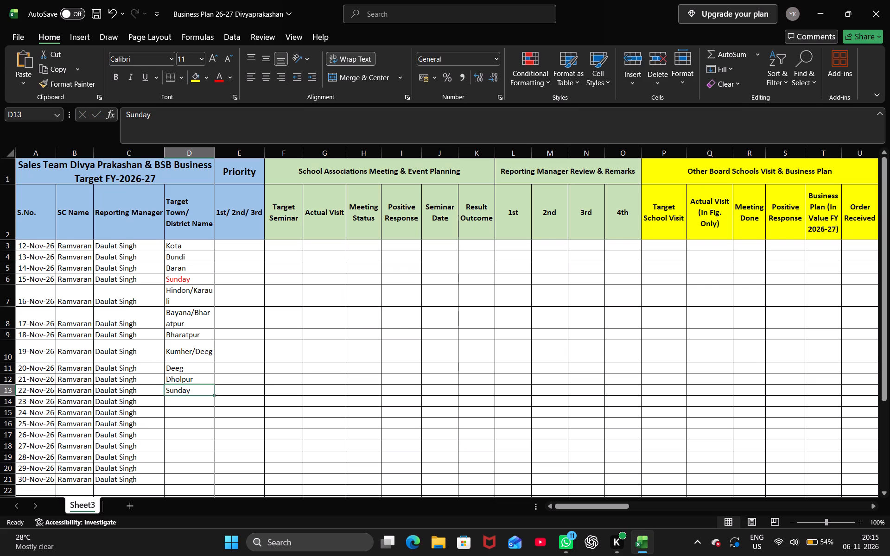
# Set the font colour of the Sunday entry in the 22-Nov-26 row to standard red.
pyautogui.click(227, 80)
pyautogui.click(234, 269)
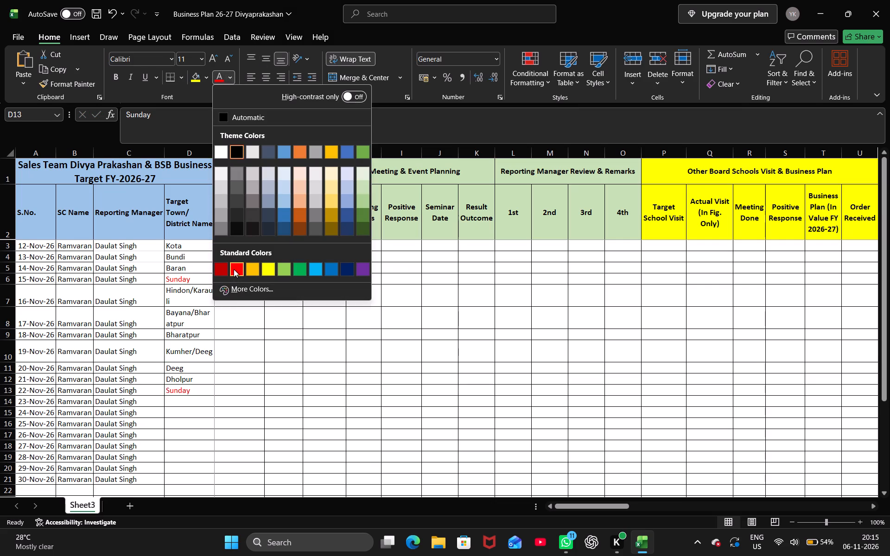
# Enter Kota as the target town/district name in the 23-Nov-26 row and move to the same column's cell for 24-Nov-26.
pyautogui.click(184, 401)
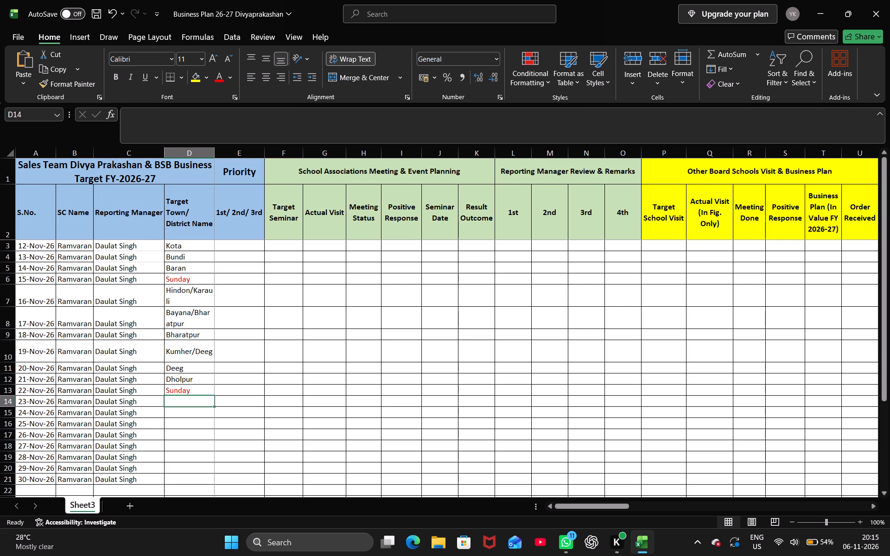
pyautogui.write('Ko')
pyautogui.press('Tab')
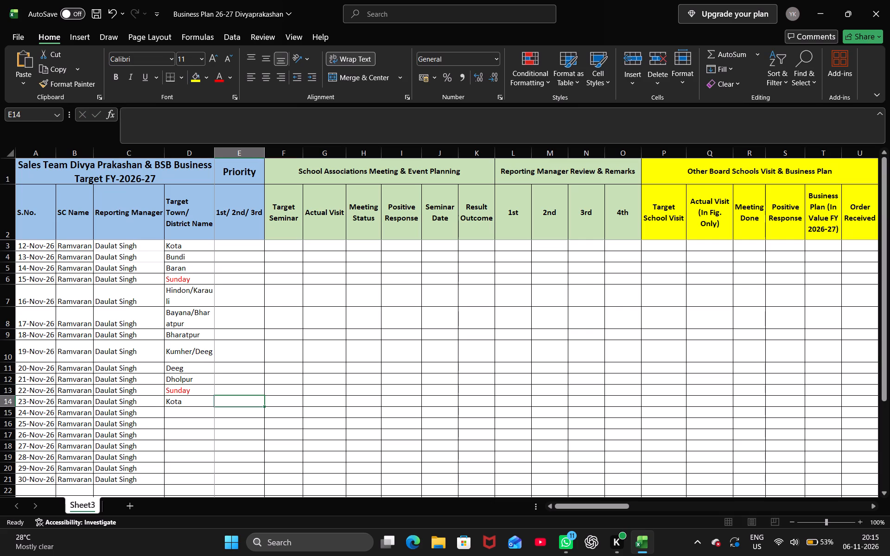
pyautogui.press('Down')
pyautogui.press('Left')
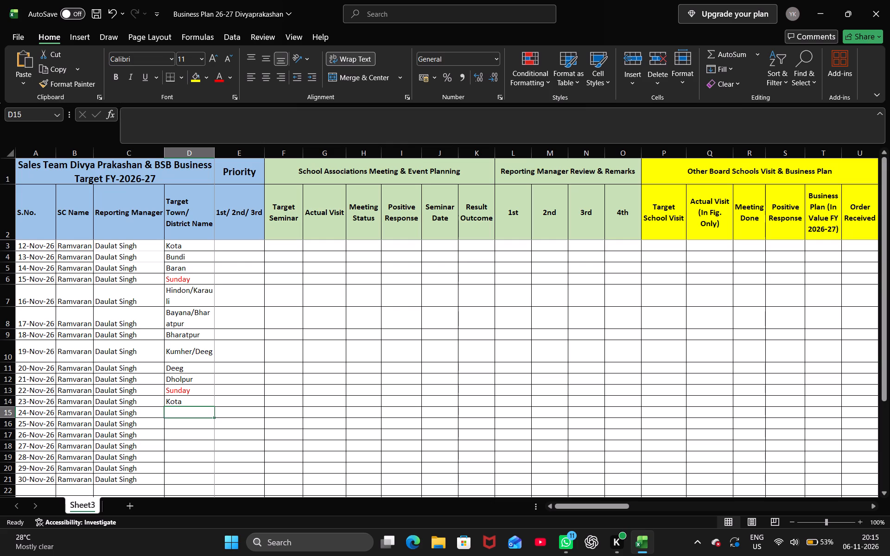
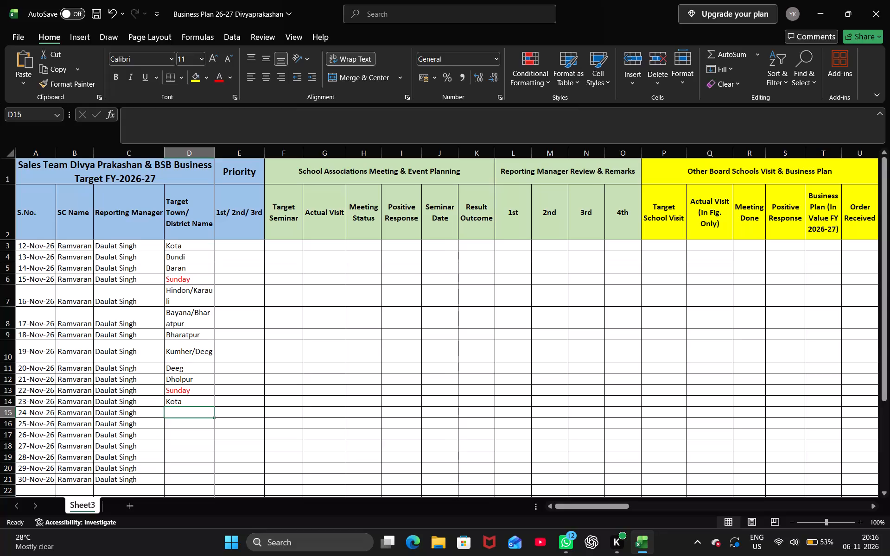
# Copy the Hindon/Karauli text from the target town/district cell of the 16-Nov-26 row and clear it from that cell.
pyautogui.click(201, 318)
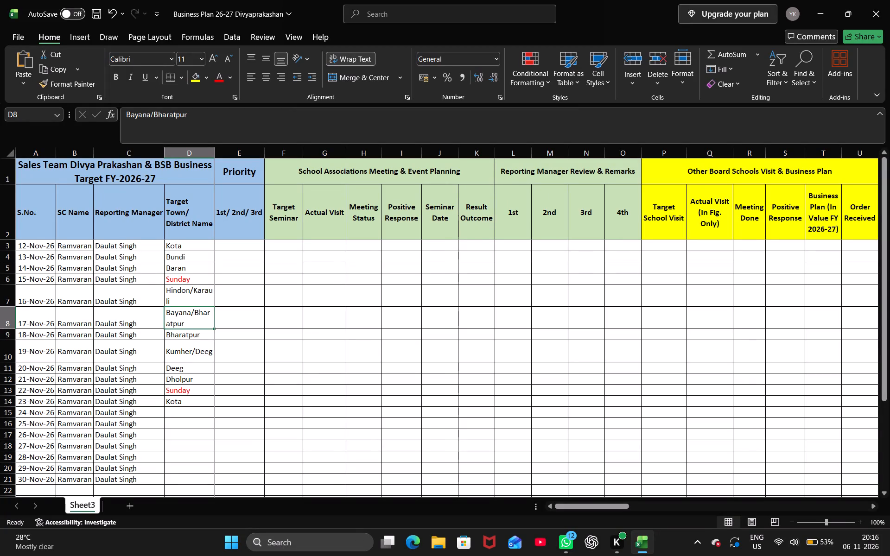
pyautogui.click(203, 292)
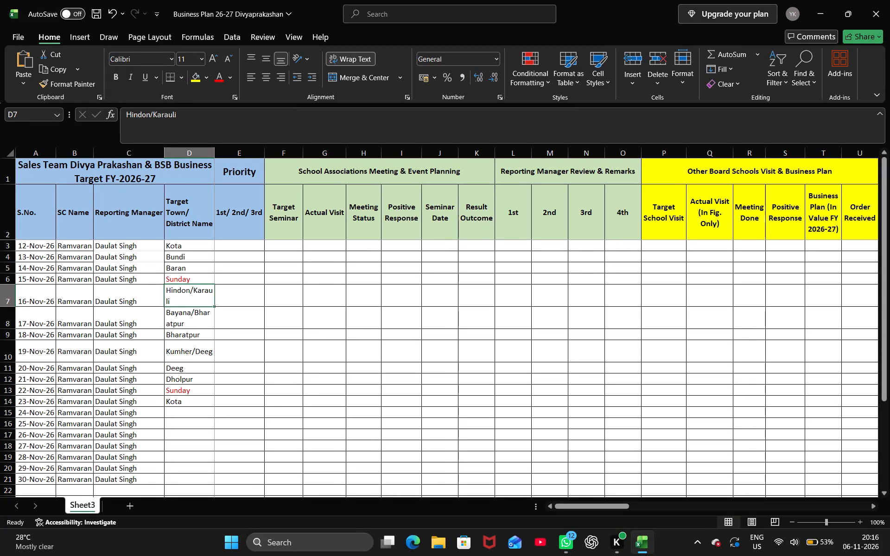
pyautogui.moveTo(126, 113); pyautogui.dragTo(191, 110)
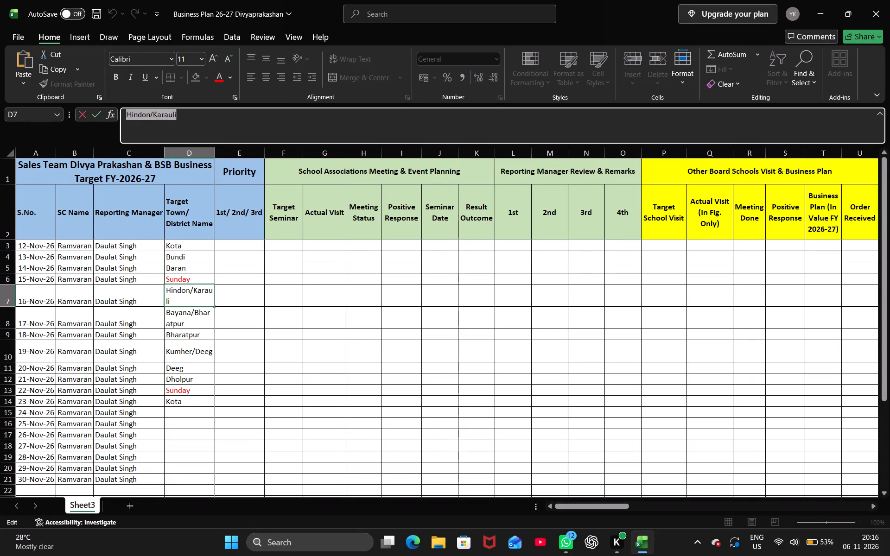
pyautogui.hotkey('ctrl', 'c')
pyautogui.press('BackSpace')
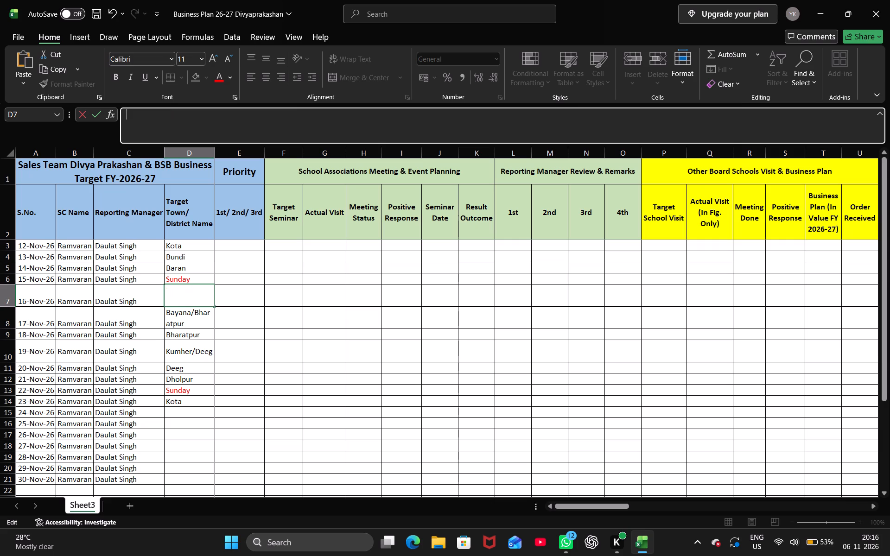
# Enter Bayana/Bharatpur as the target town/district name in the 16-Nov-26 row.
pyautogui.hotkey('shift', 'b')
pyautogui.write('ayan')
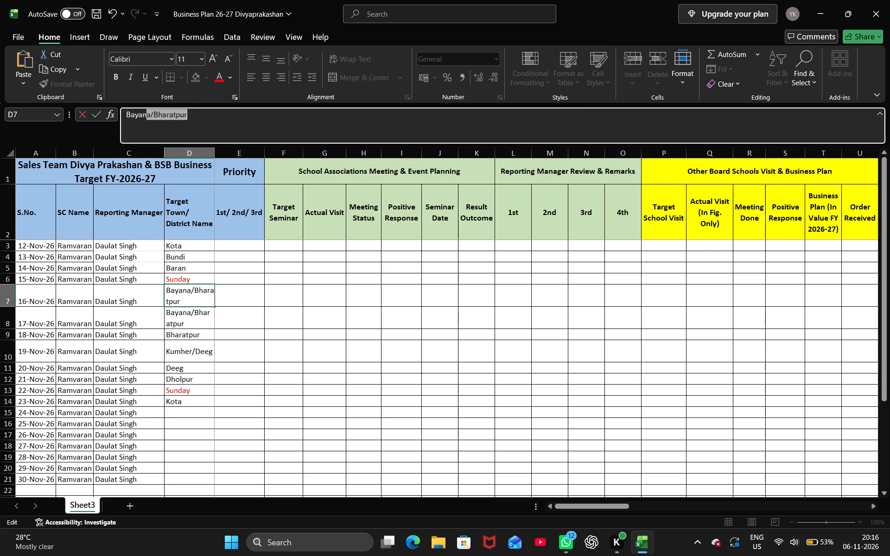
pyautogui.press('Tab')
# Replace the target town/district name in the 17-Nov-26 row with Hindon/Karauli.
pyautogui.press('Down')
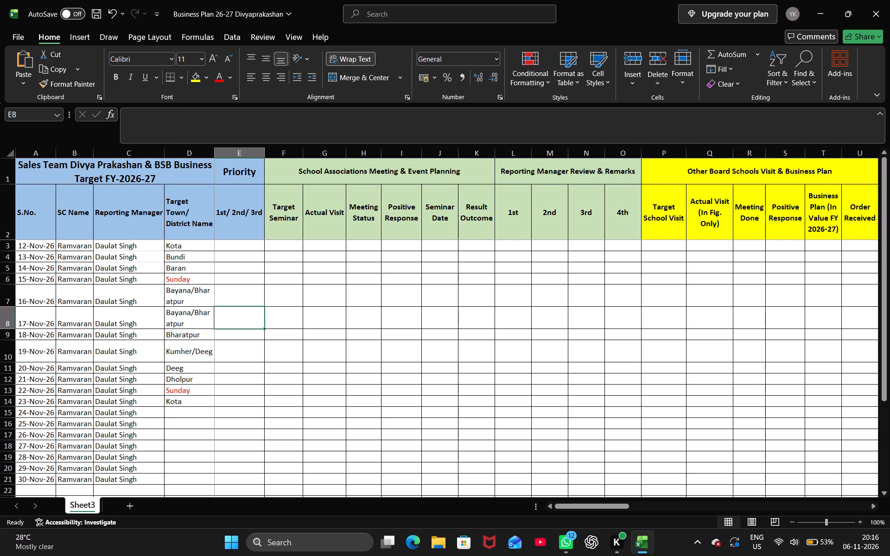
pyautogui.press('Left')
pyautogui.press('BackSpace')
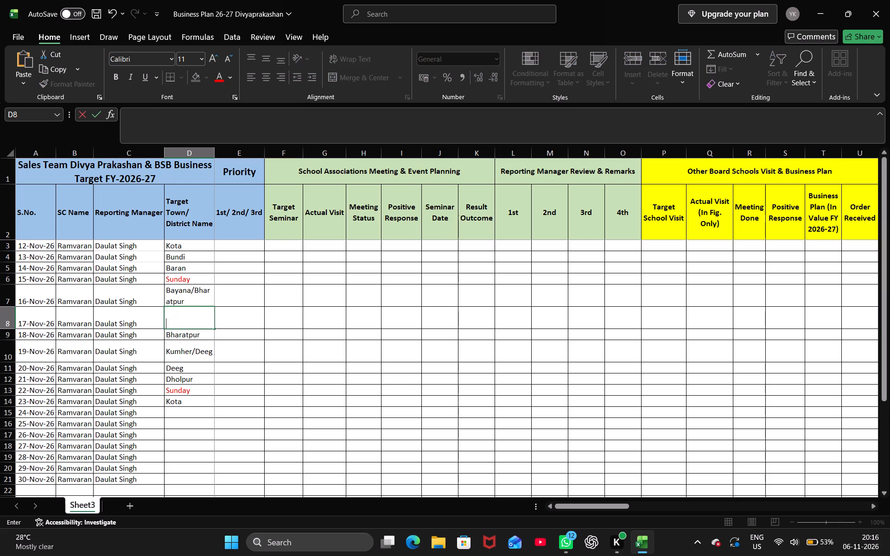
pyautogui.hotkey('ctrl', 'v')
pyautogui.press('Down')
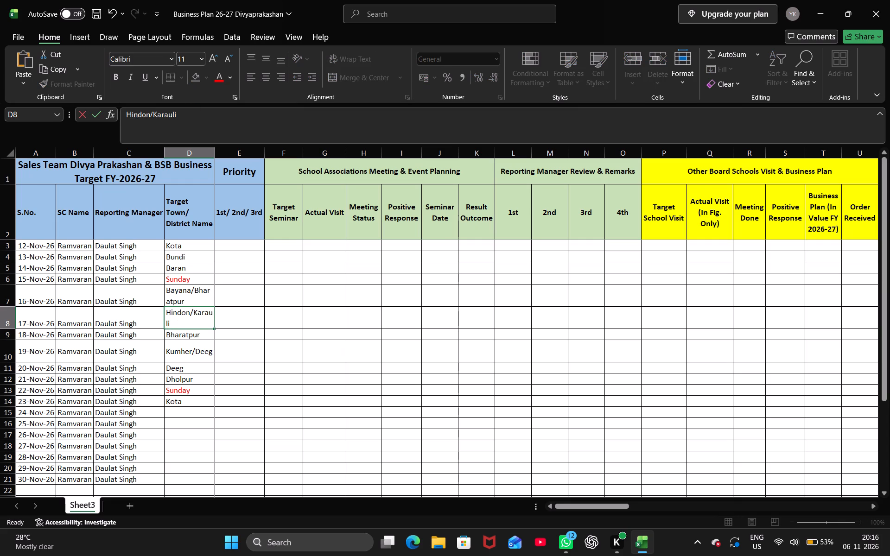
# Enter Kota as the target town/district name in the 24-Nov-26 row.
pyautogui.press('Down')
pyautogui.press('Down')
pyautogui.press('Down')
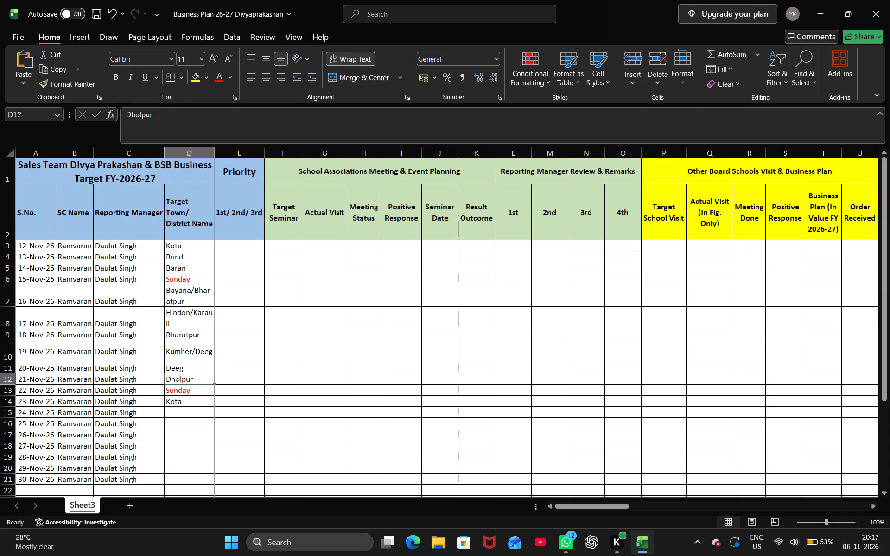
pyautogui.press('Down')
pyautogui.press('Down')
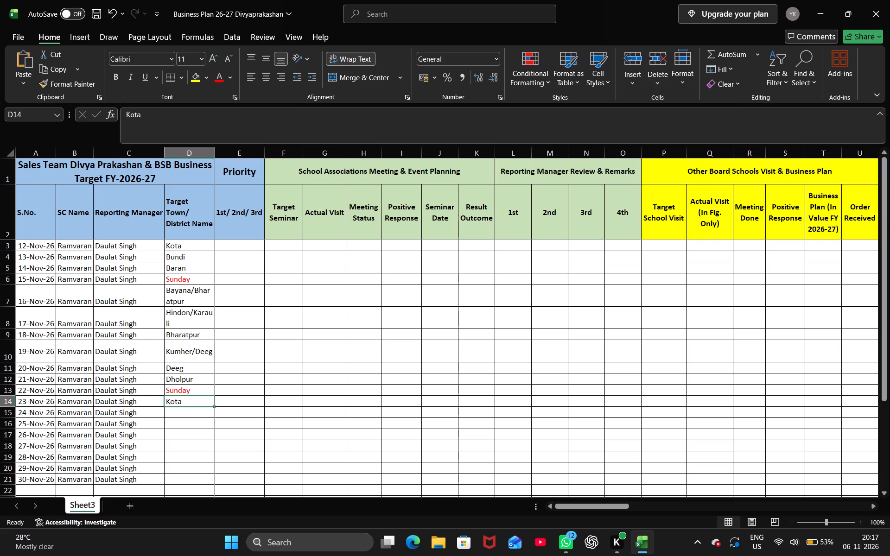
pyautogui.press('Down')
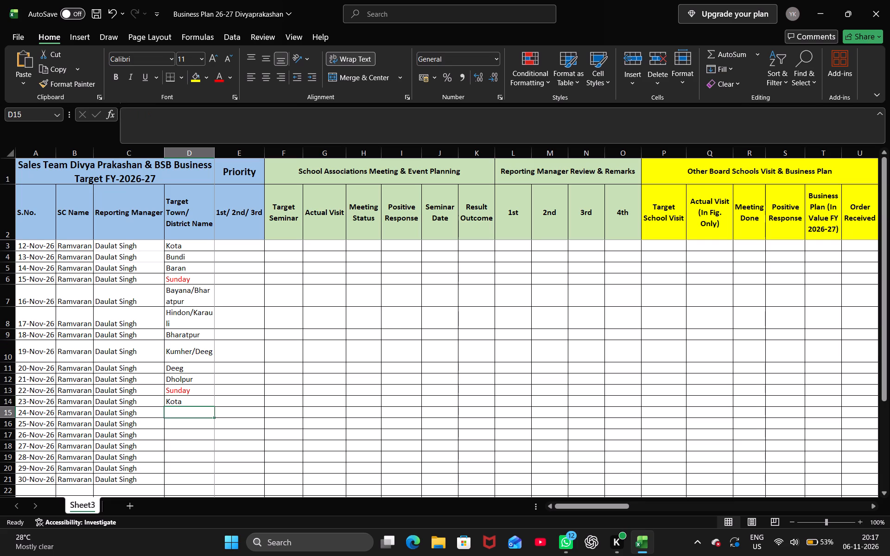
pyautogui.hotkey('shift', 'j')
pyautogui.hotkey('shift', 'BackSpace')
pyautogui.write('Ko')
pyautogui.press('Tab')
# Enter Baran as the target town/district name in the 25-Nov-26 row.
pyautogui.press('Down')
pyautogui.press('Left')
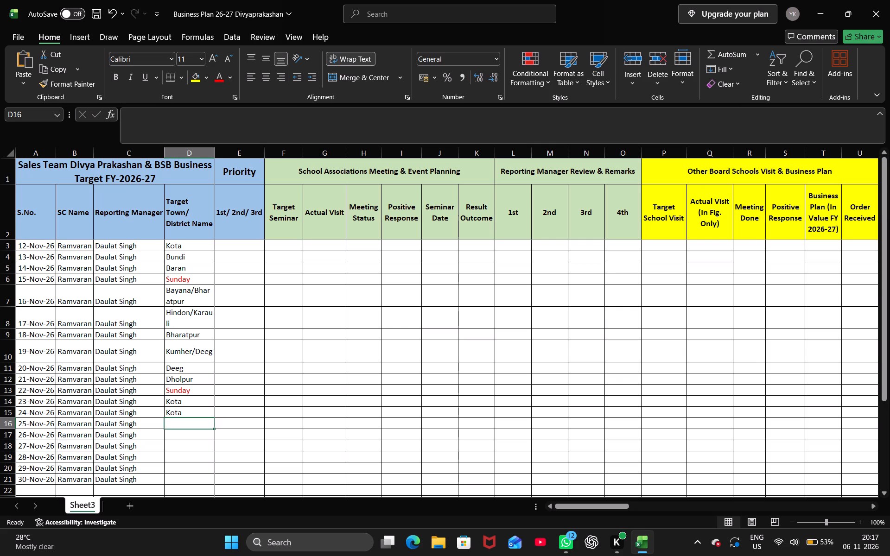
pyautogui.hotkey('shift', 'b')
pyautogui.write('ar')
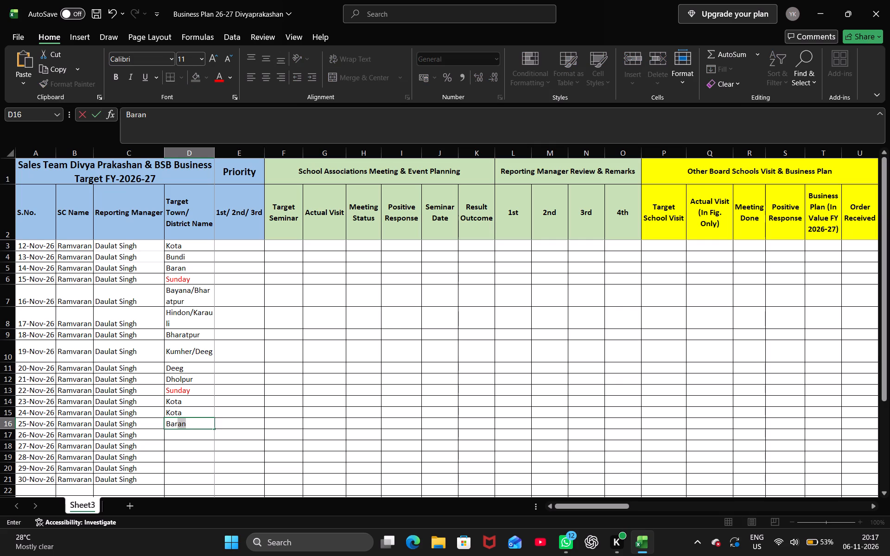
pyautogui.press('Tab')
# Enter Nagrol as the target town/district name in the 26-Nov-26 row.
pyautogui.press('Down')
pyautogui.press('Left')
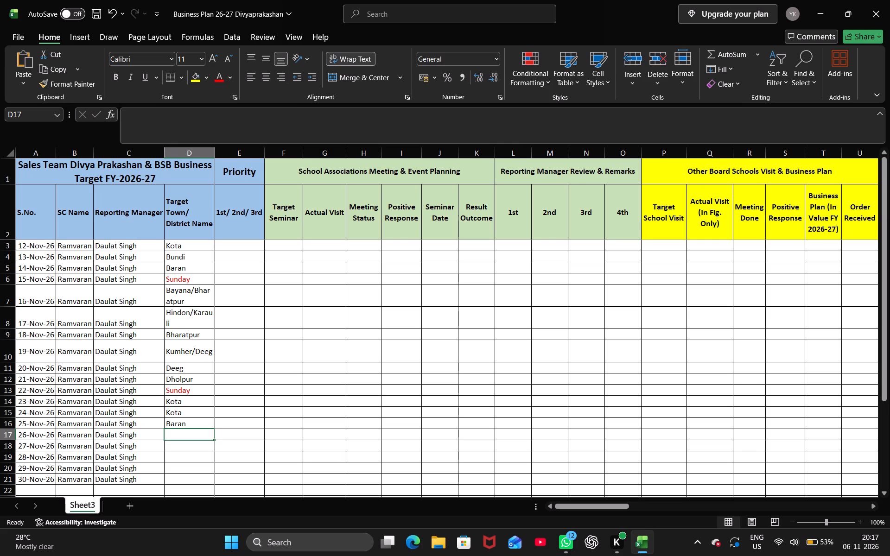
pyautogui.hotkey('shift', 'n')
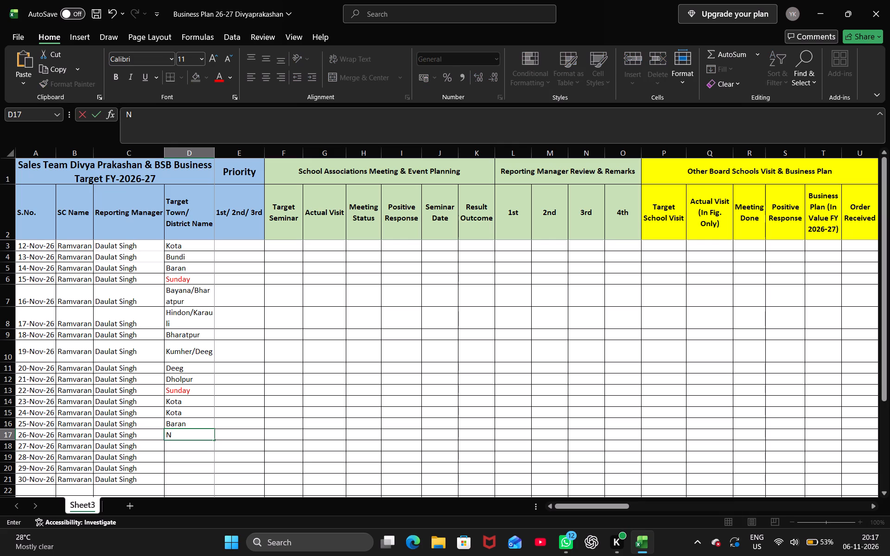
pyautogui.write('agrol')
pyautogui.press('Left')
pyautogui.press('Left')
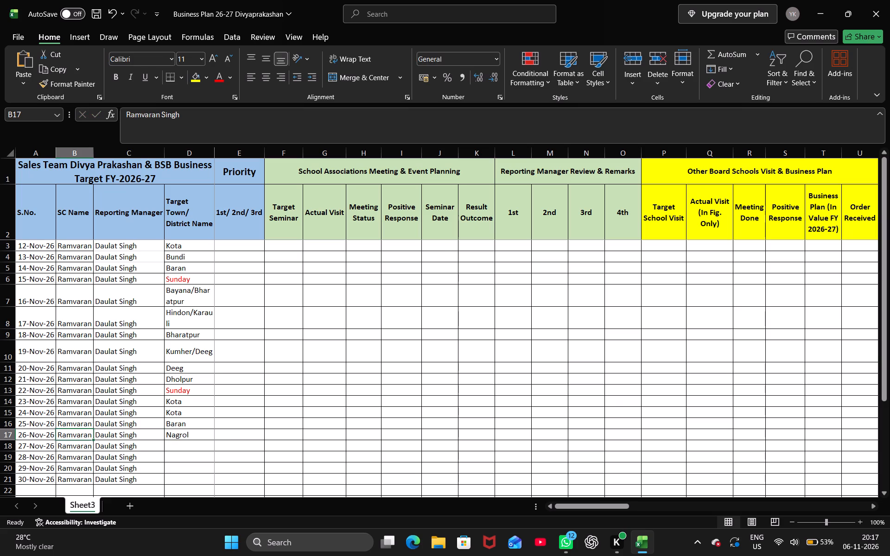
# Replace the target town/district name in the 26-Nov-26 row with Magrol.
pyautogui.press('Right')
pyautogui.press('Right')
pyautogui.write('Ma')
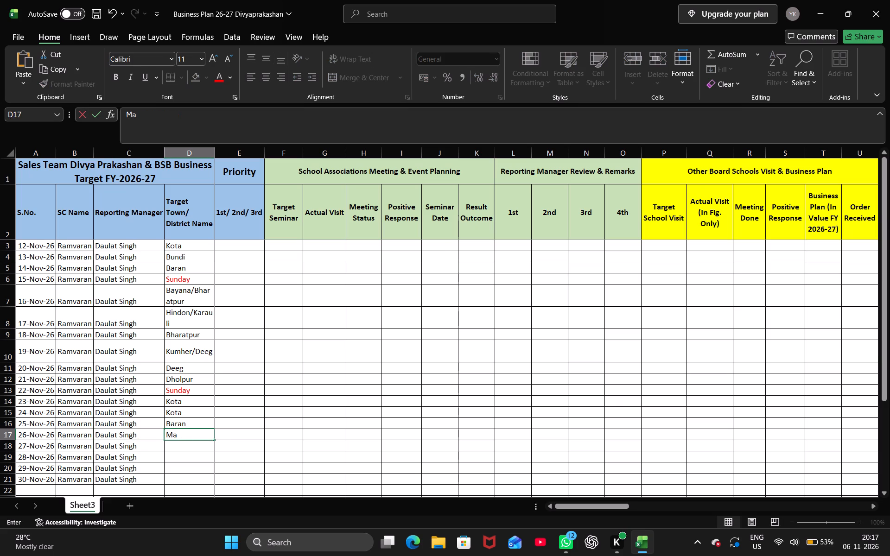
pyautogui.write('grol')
# Replace the unfinished target town/district name in the 26-Nov-26 row with Chhabbra/Baran.
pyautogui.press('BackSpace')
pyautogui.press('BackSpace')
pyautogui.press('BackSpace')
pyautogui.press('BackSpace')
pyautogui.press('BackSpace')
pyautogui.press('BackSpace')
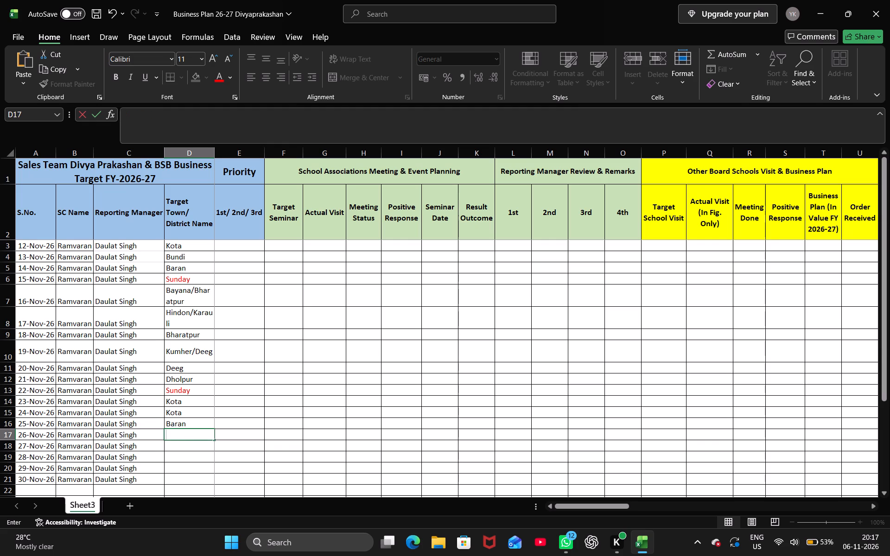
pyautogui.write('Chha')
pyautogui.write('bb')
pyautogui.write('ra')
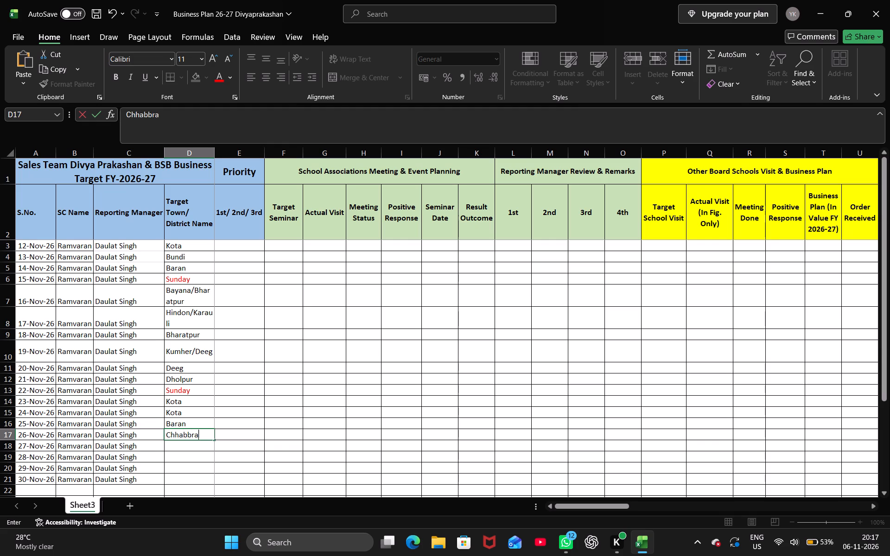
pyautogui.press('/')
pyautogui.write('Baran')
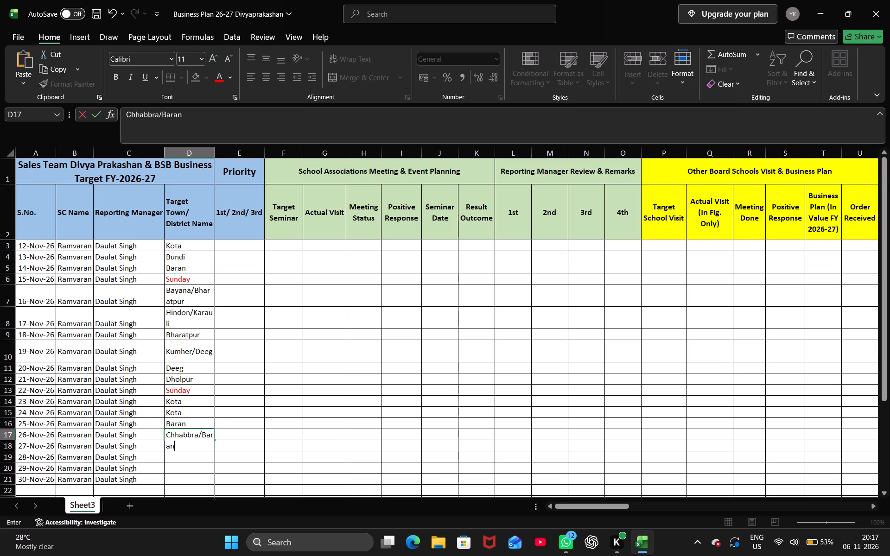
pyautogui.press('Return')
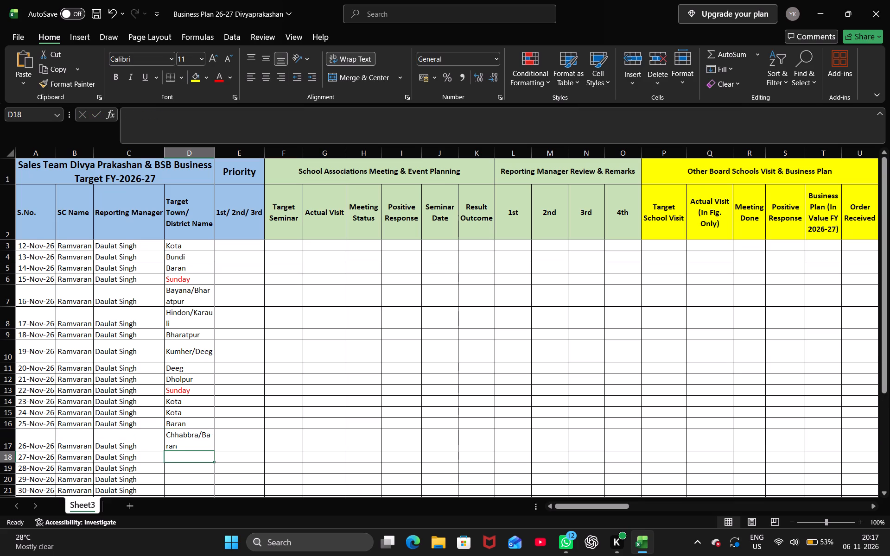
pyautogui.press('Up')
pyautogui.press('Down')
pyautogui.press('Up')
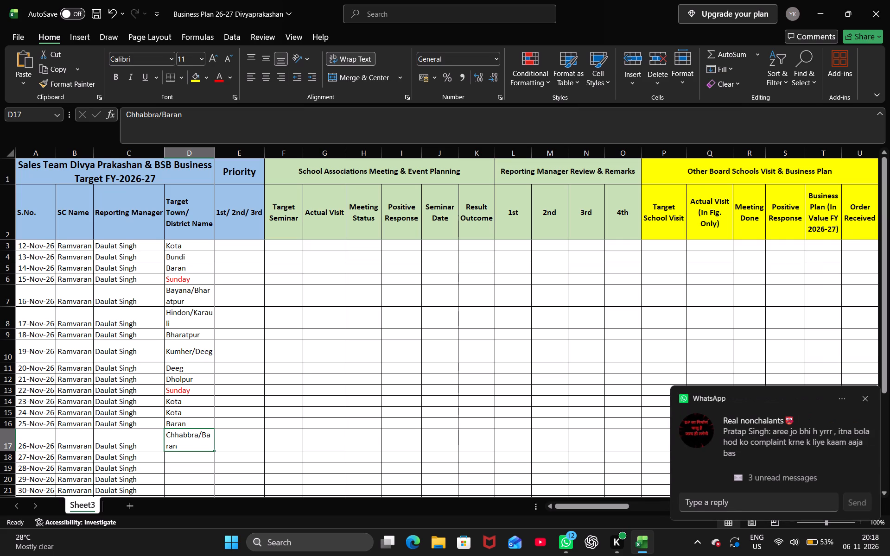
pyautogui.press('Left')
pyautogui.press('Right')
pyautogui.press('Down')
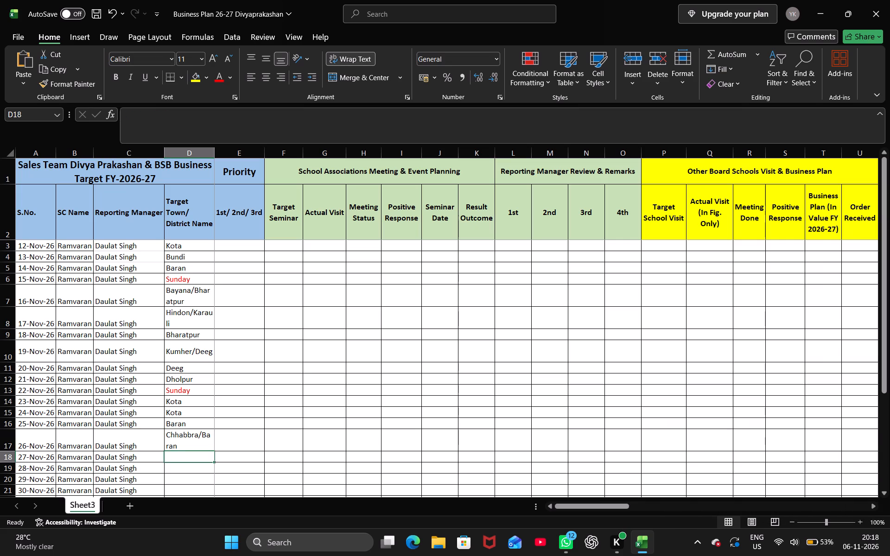
# Enter Chhipabarod/Baran as the target town/district name in the 27-Nov-26 row.
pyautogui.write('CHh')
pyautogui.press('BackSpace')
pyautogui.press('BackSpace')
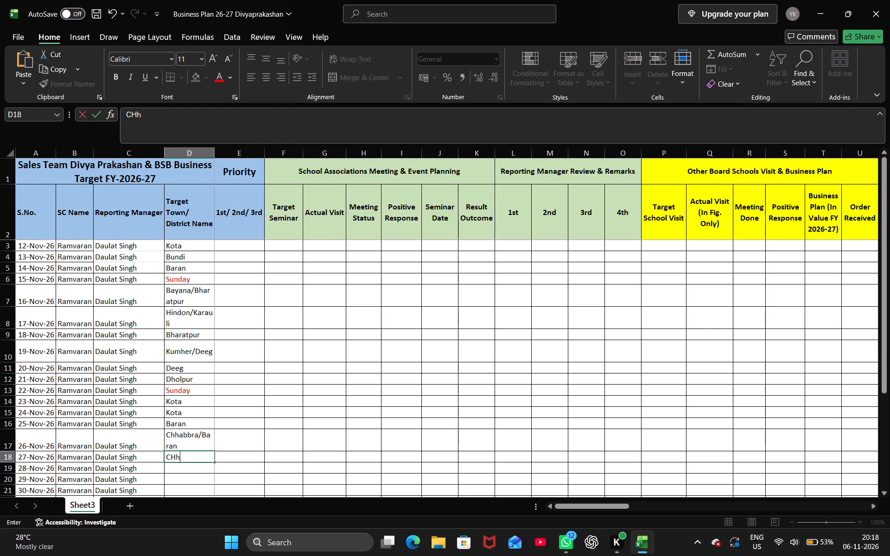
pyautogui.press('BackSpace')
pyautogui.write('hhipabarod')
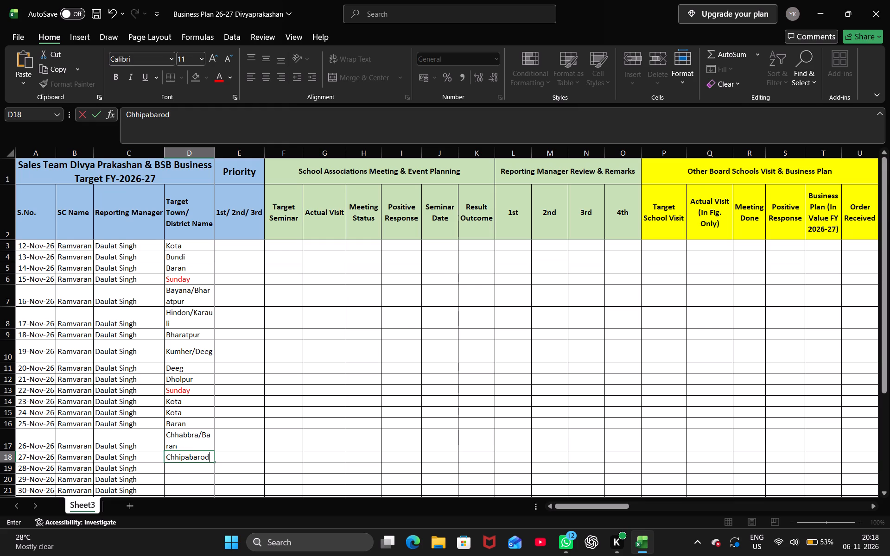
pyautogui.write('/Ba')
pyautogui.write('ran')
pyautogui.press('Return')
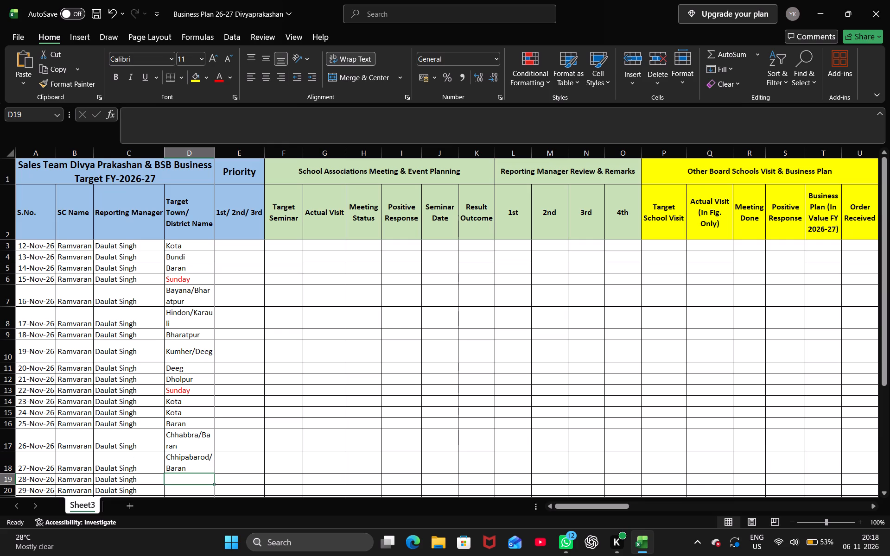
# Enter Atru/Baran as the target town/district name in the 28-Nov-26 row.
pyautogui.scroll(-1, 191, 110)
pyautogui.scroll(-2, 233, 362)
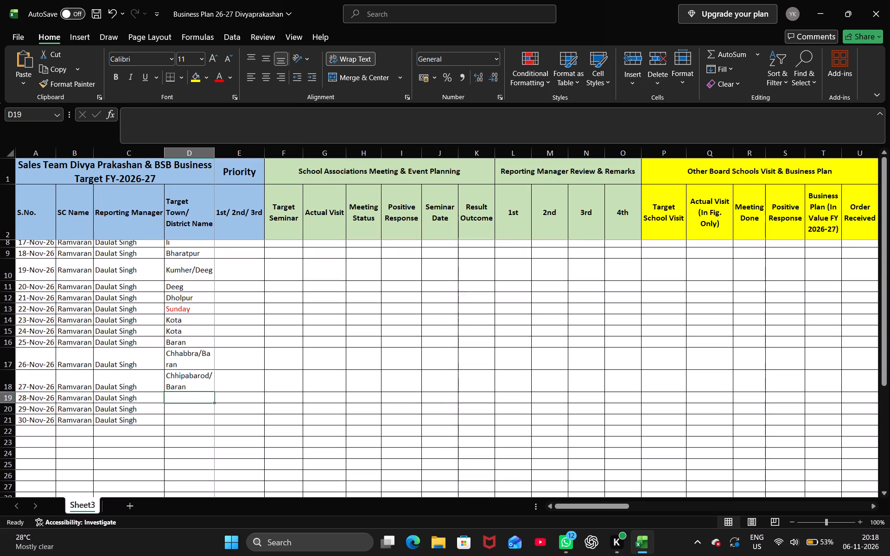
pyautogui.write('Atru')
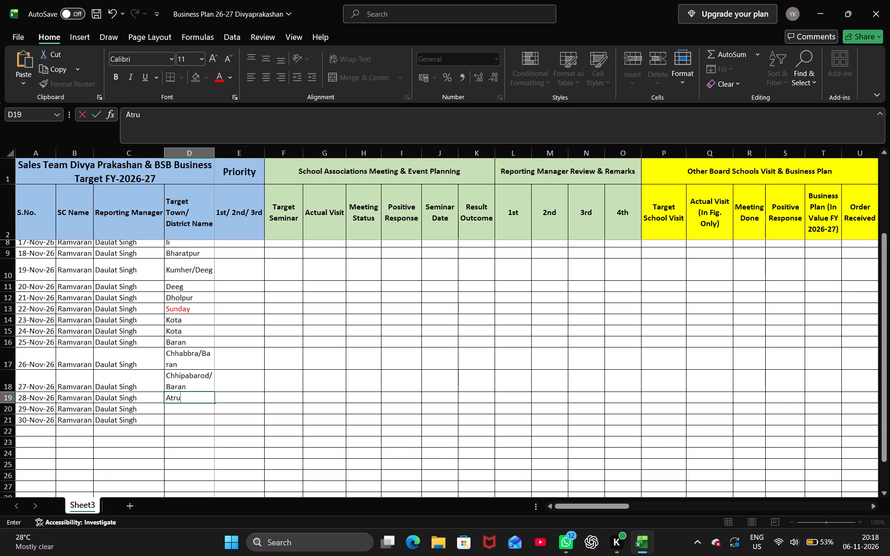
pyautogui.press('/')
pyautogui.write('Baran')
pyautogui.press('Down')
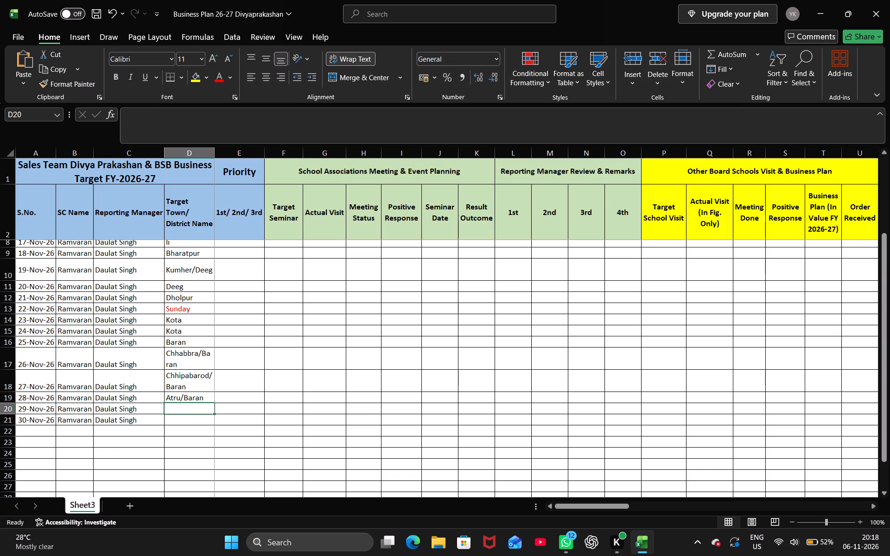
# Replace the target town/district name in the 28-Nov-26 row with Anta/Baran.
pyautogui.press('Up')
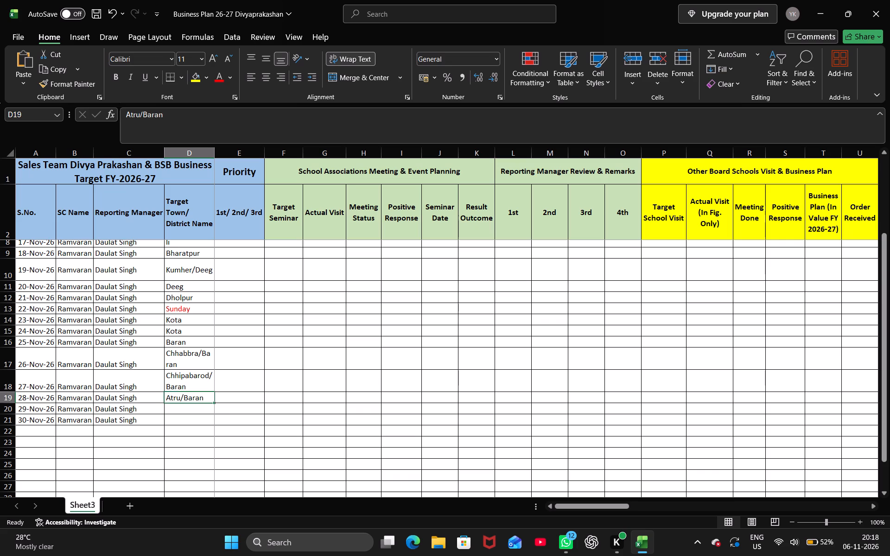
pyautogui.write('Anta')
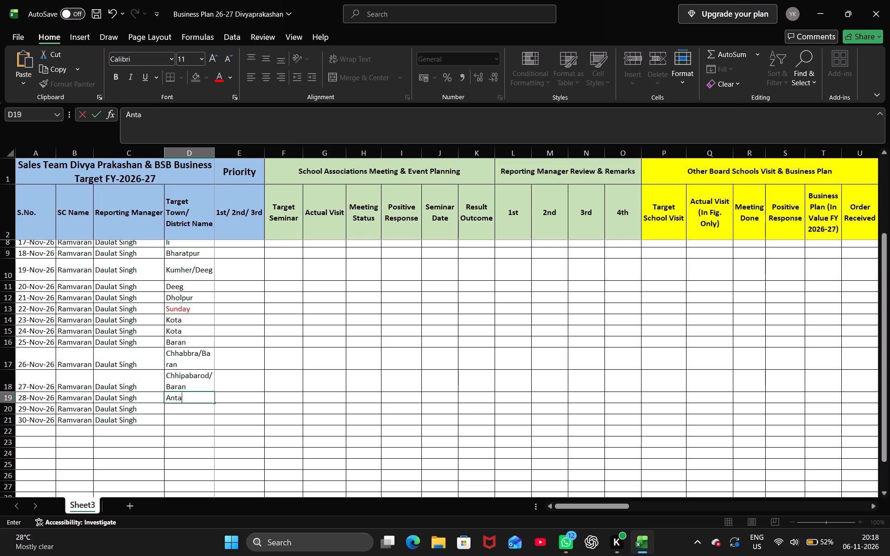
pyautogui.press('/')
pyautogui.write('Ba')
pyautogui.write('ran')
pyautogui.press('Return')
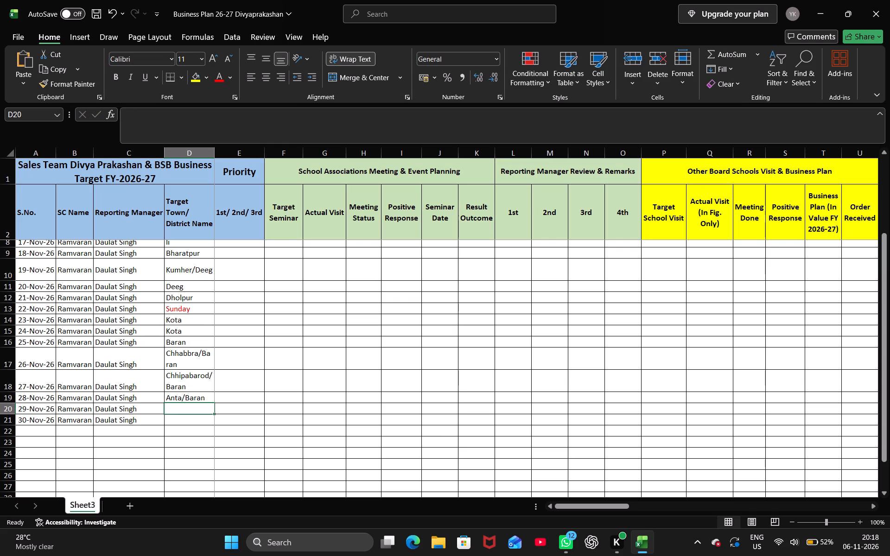
# Enter Sunday in the target town/district name cell of the 29-Nov-26 row.
pyautogui.write('Su')
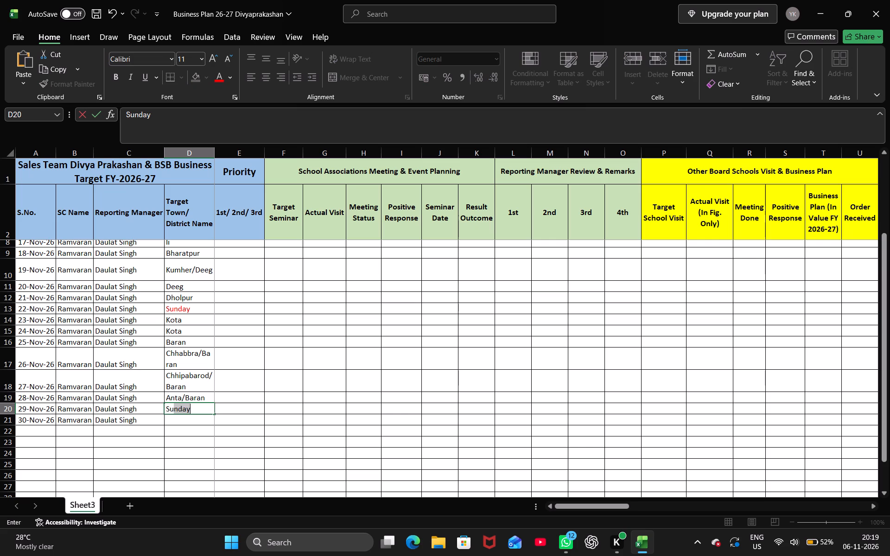
pyautogui.press('Tab')
# Enter Kota as the target town/district name in the 30-Nov-26 row and select the Sunday entry above it.
pyautogui.press('Down')
pyautogui.press('Left')
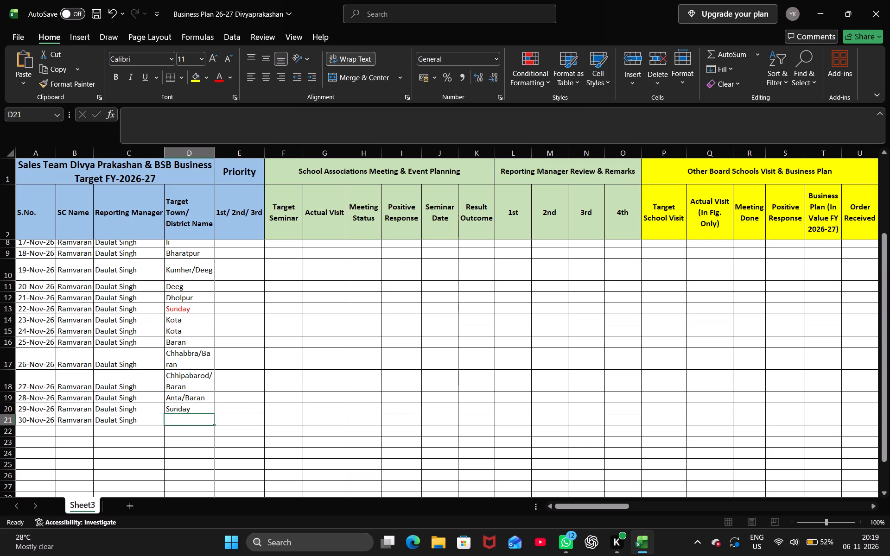
pyautogui.write('Ko')
pyautogui.press('Tab')
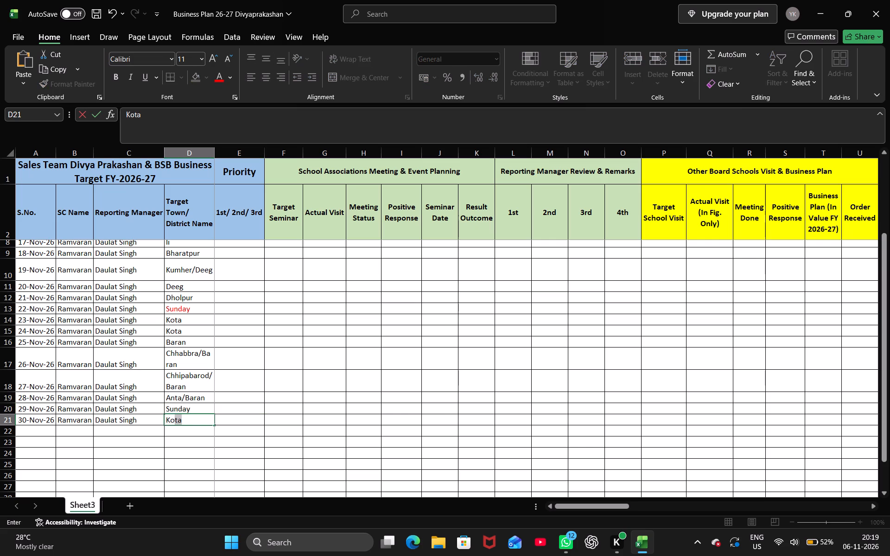
pyautogui.press('Up')
pyautogui.press('Left')
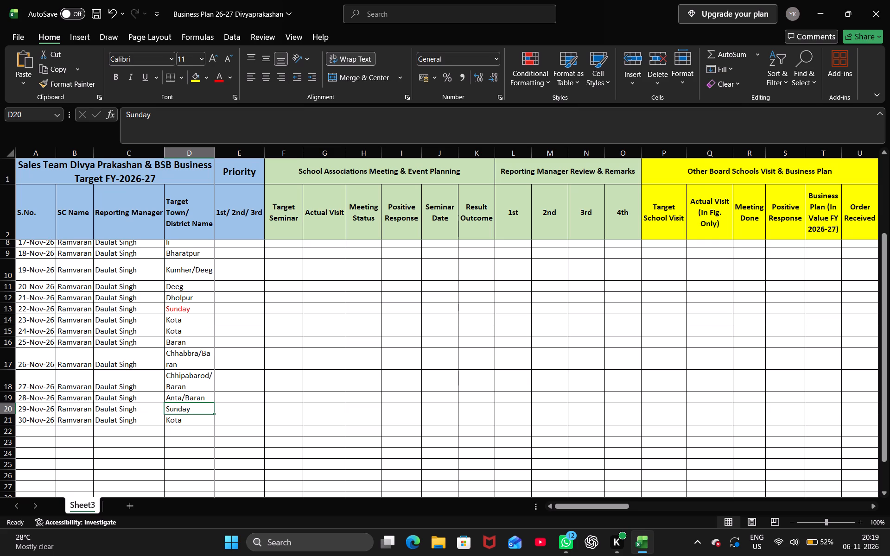
# Replace the target town/district name in the 28-Nov-26 row with Kota.
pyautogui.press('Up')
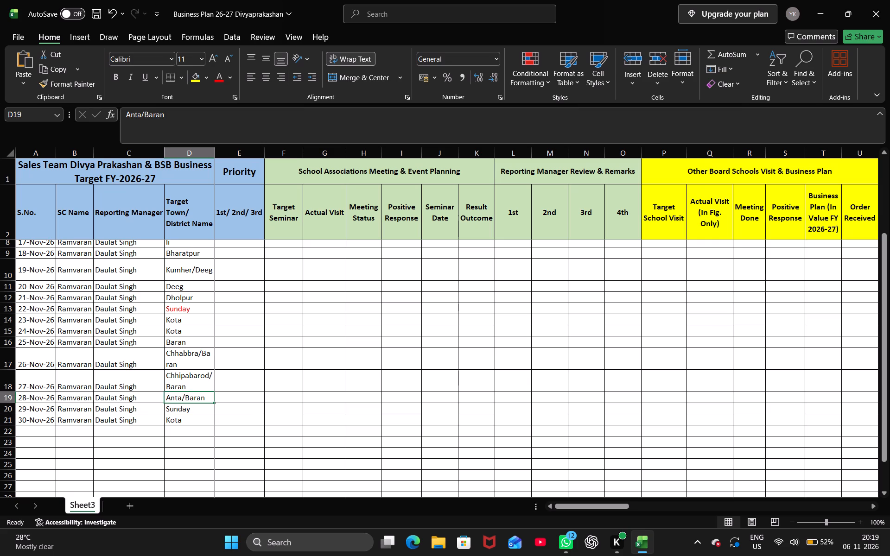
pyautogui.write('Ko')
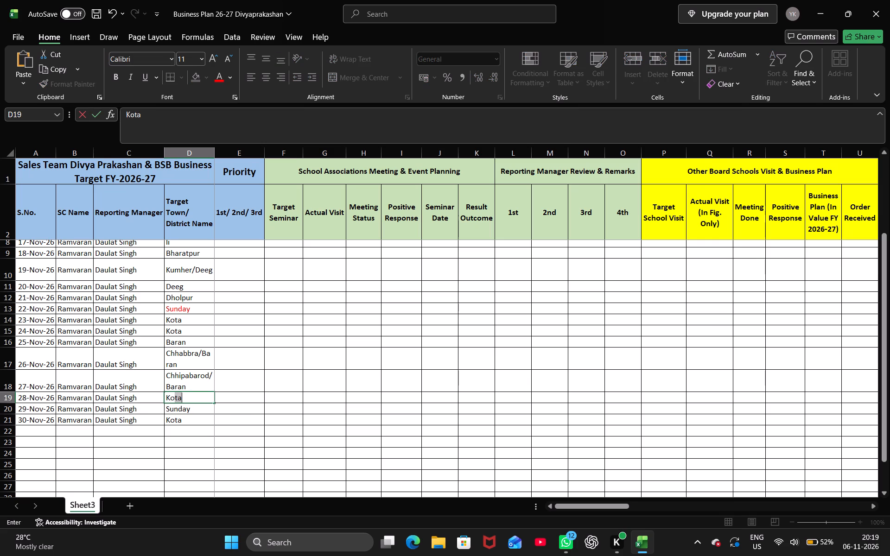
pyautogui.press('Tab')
# Replace the target town/district name in the 30-Nov-26 row with Bundi.
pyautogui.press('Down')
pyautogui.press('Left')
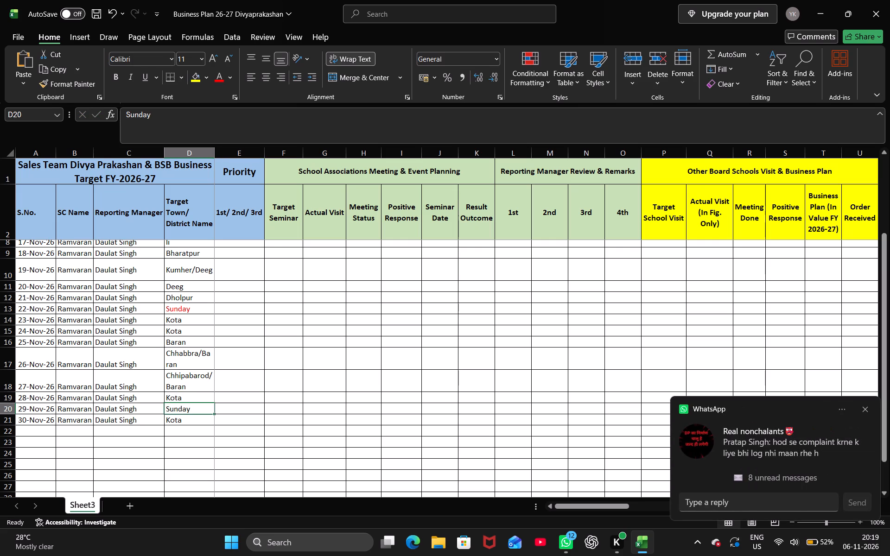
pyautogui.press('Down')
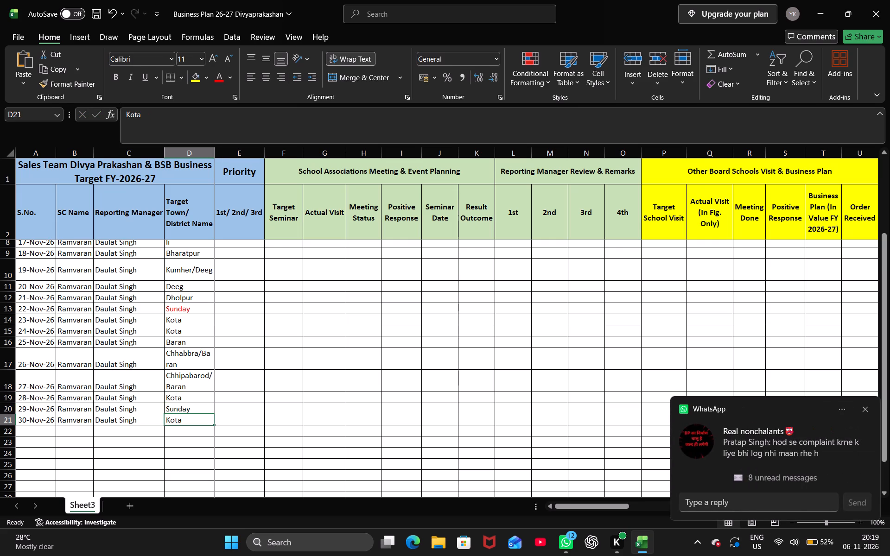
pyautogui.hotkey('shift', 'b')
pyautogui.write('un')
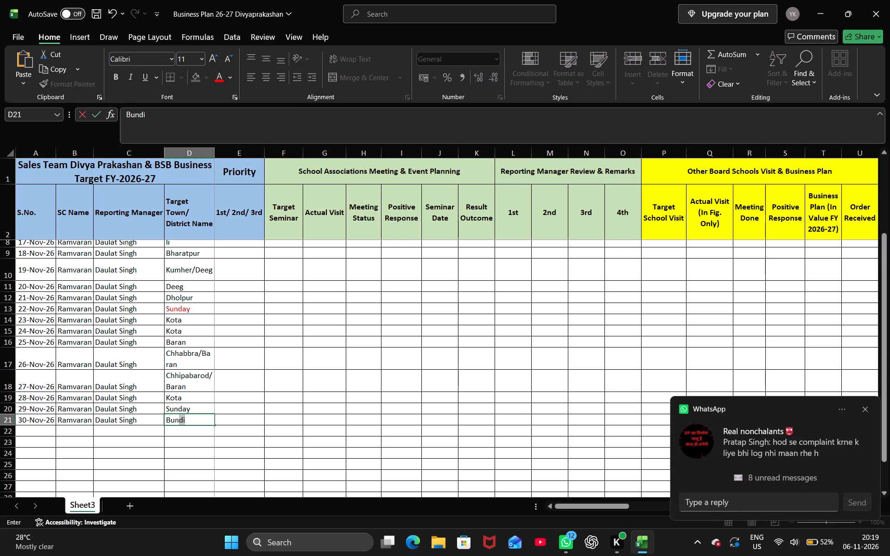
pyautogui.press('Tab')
# Set the font colour of the Sunday entry in the 29-Nov-26 row to red.
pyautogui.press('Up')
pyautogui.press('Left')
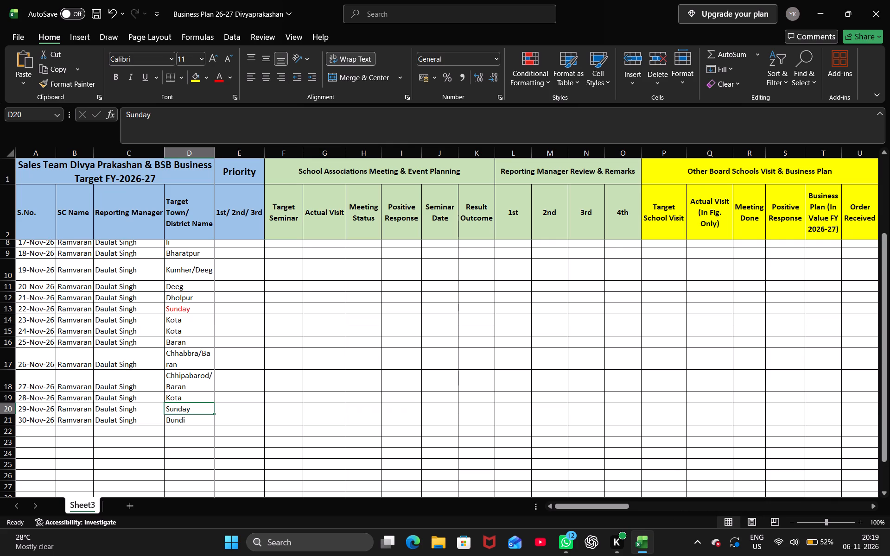
pyautogui.click(230, 76)
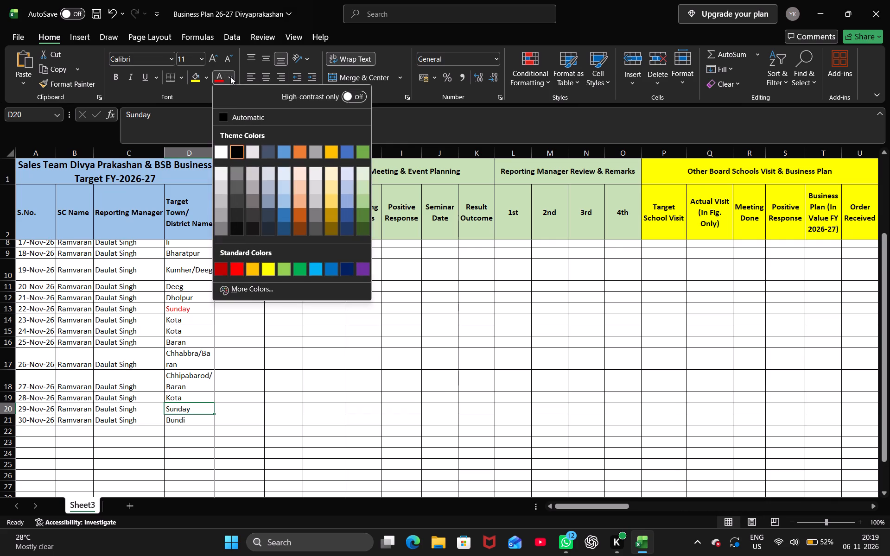
pyautogui.click(232, 273)
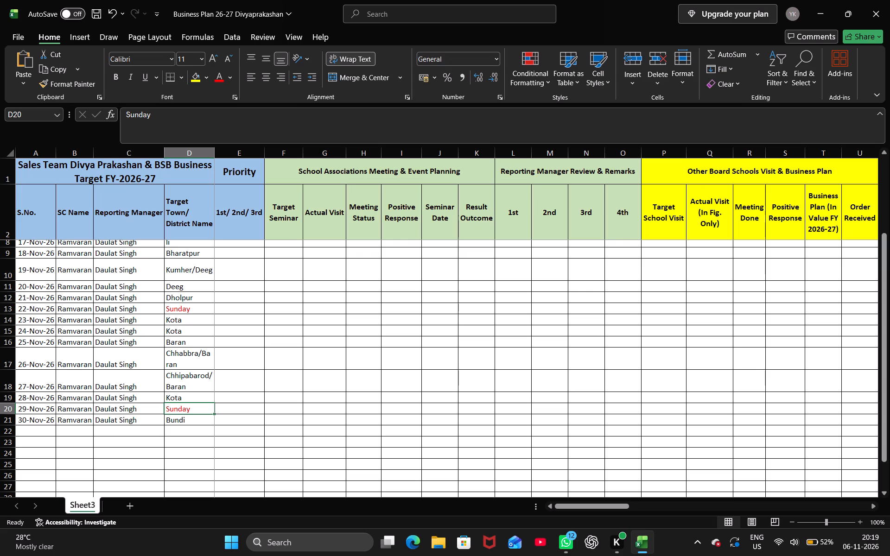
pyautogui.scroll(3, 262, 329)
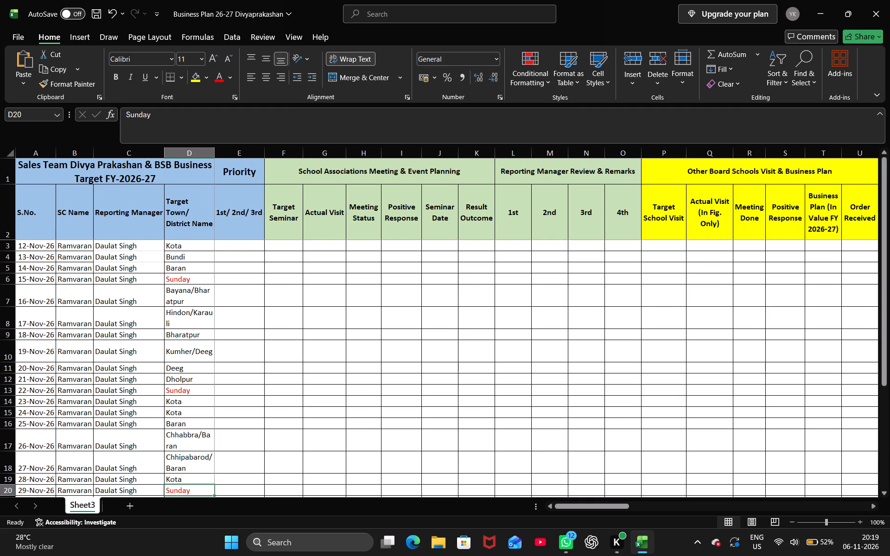
# Enter a target seminar value of 1 in each of the 12-Nov-26, 13-Nov-26 and 14-Nov-26 rows.
pyautogui.click(285, 244)
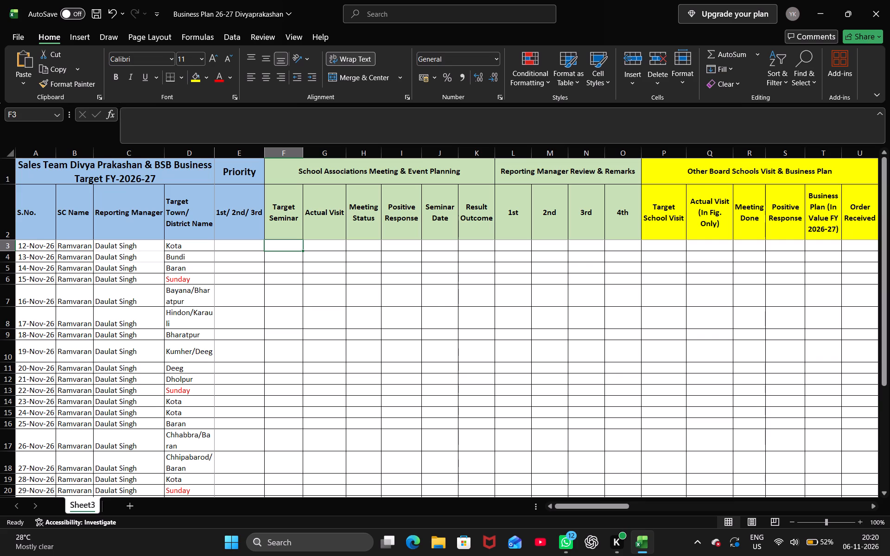
pyautogui.press('1')
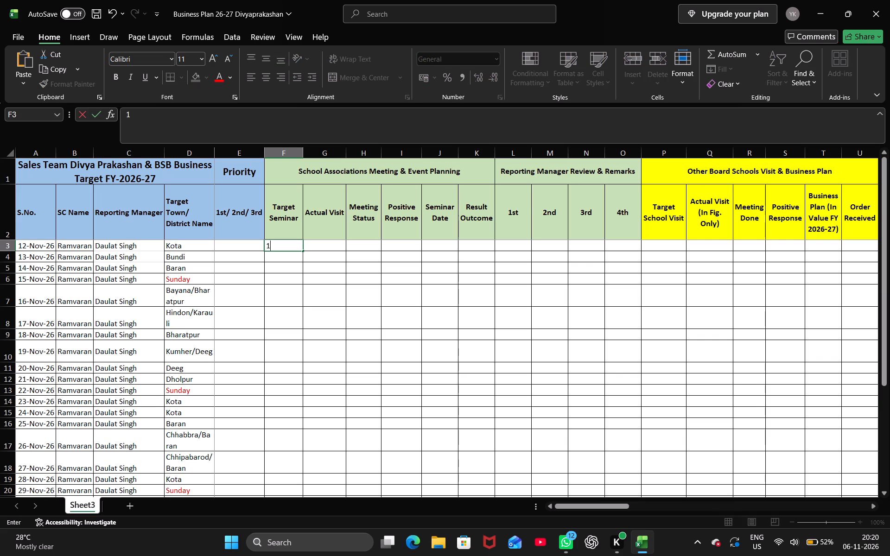
pyautogui.press('Return')
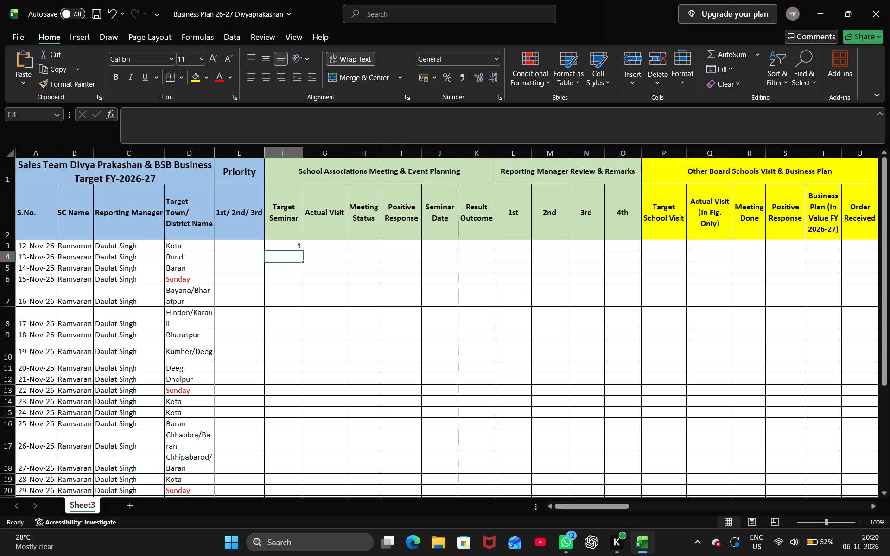
pyautogui.press('1')
pyautogui.press('Return')
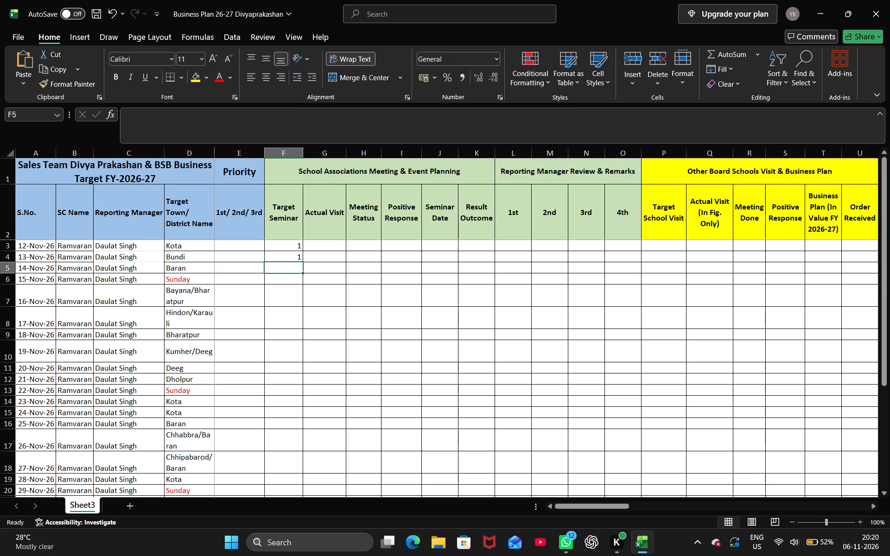
pyautogui.press('1')
pyautogui.press('Return')
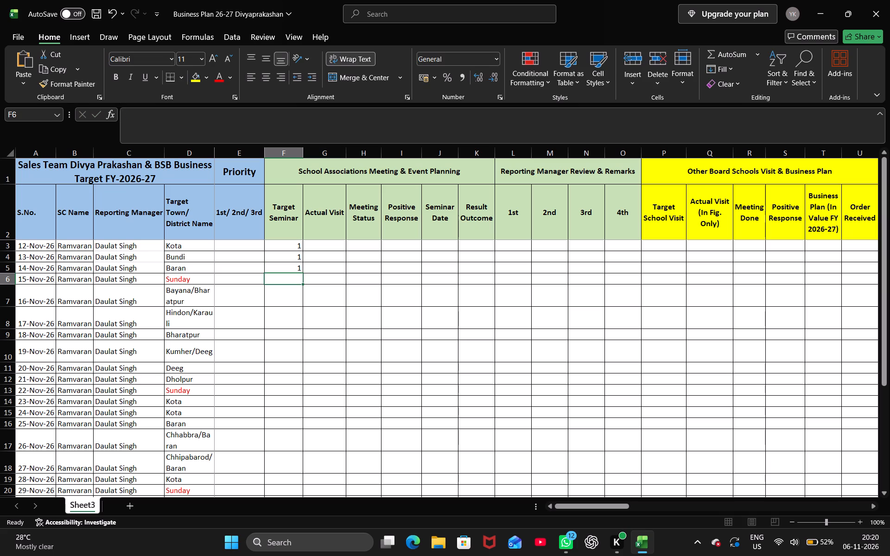
pyautogui.press('Down')
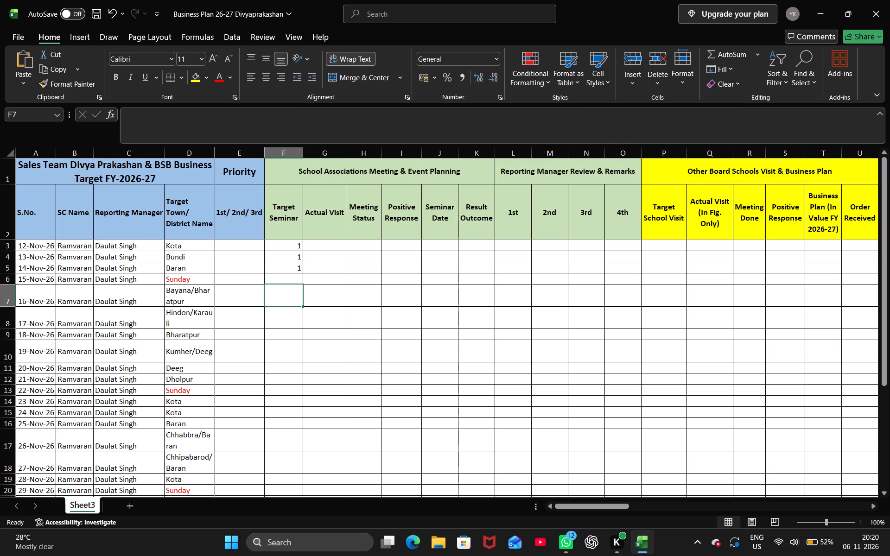
# Change the target seminar value in the 13-Nov-26 row to 0.
pyautogui.press('Up')
pyautogui.press('Up')
pyautogui.press('Up')
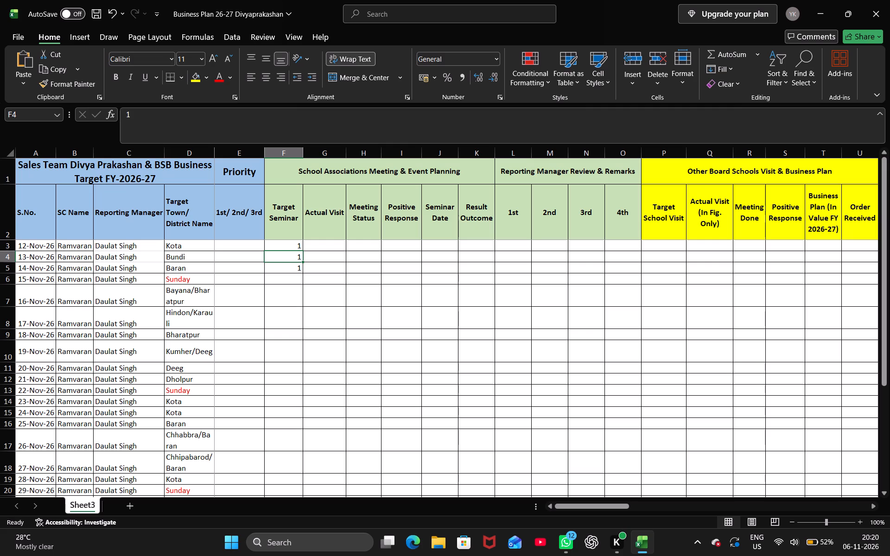
pyautogui.press('0')
pyautogui.press('Return')
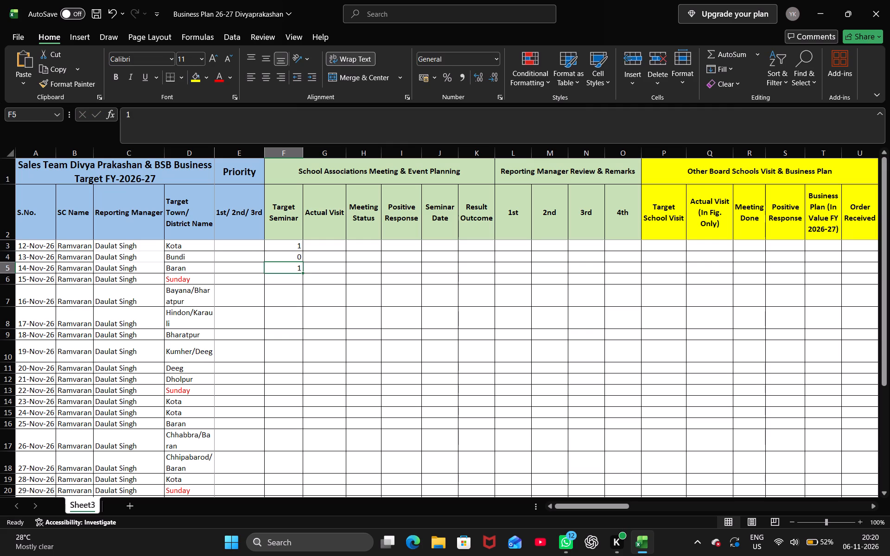
# Enter target seminar values of 1 in the 16-Nov-26 row and 0 in the 17-Nov-26 row, leaving the Sunday row blank.
pyautogui.press('Down')
pyautogui.press('Down')
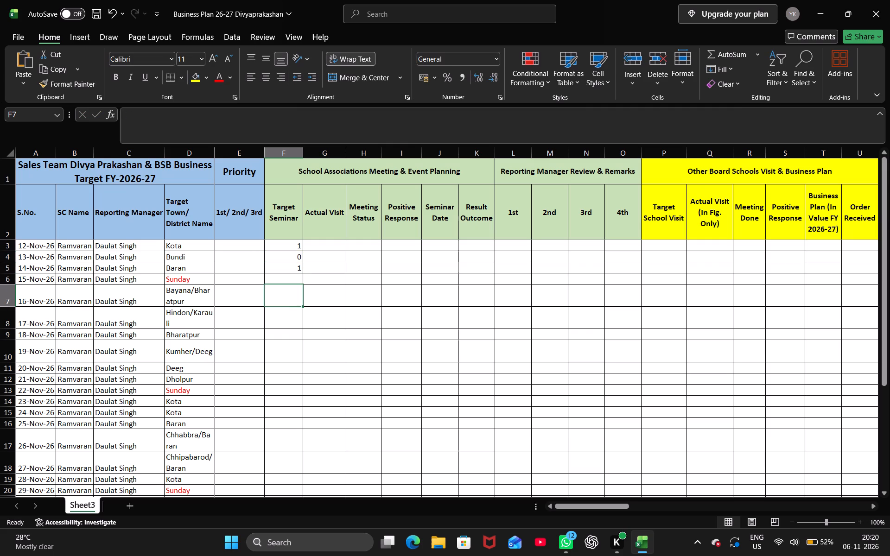
pyautogui.press('1')
pyautogui.press('Return')
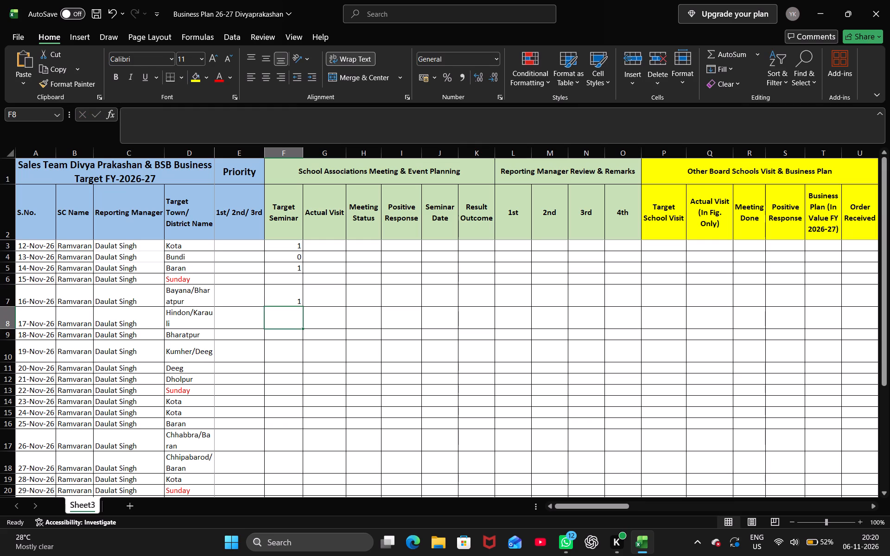
pyautogui.press('0')
pyautogui.press('Return')
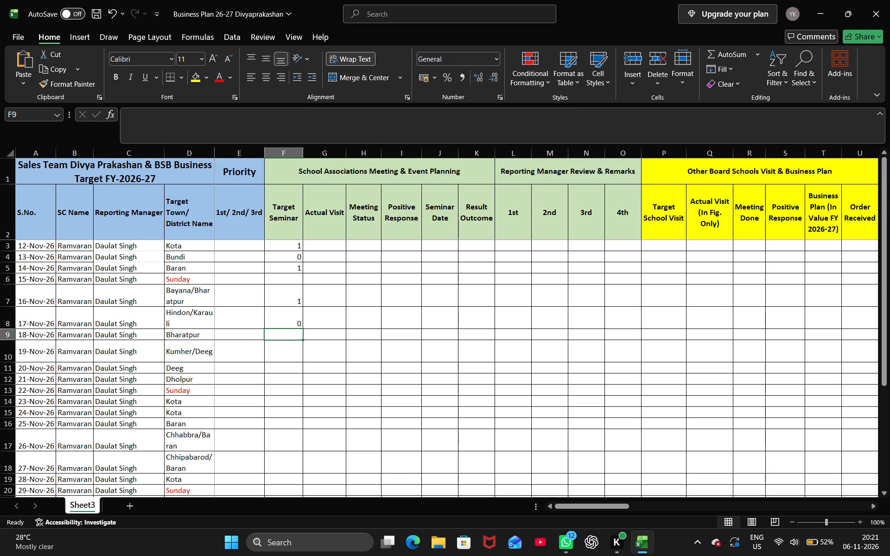
# Enter target seminar values of 0 in the 18-Nov-26, 19-Nov-26 and 20-Nov-26 rows and 1 in the 21-Nov-26 row.
pyautogui.press('Down')
pyautogui.press('Up')
pyautogui.press('0')
pyautogui.press('Return')
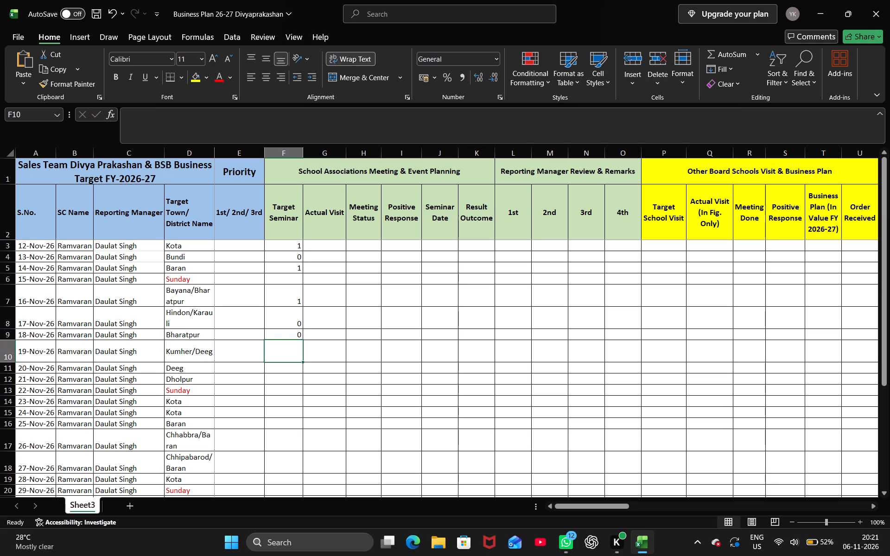
pyautogui.press('0')
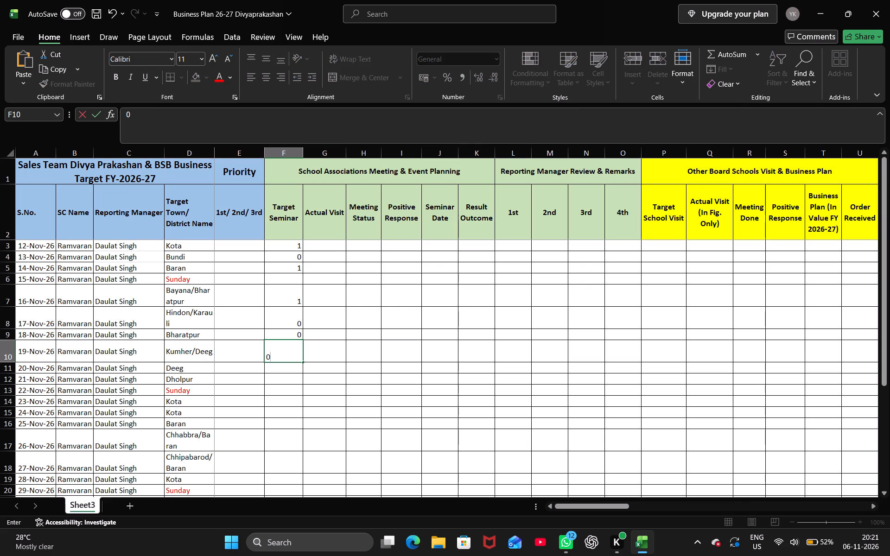
pyautogui.press('Return')
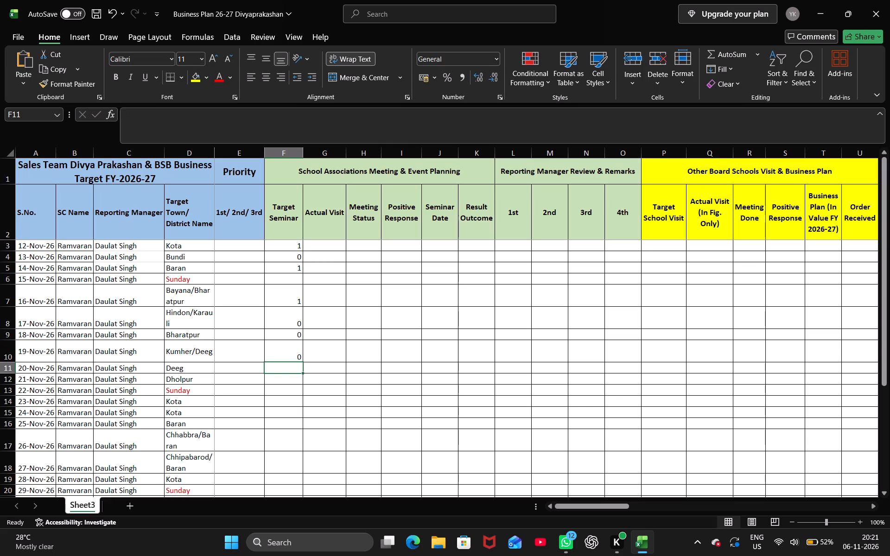
pyautogui.press('0')
pyautogui.press('Return')
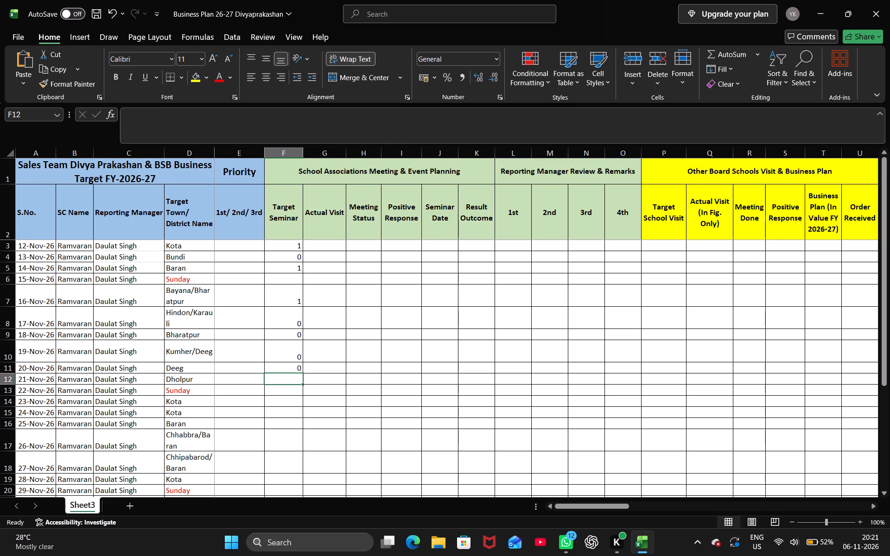
pyautogui.press('1')
pyautogui.press('Return')
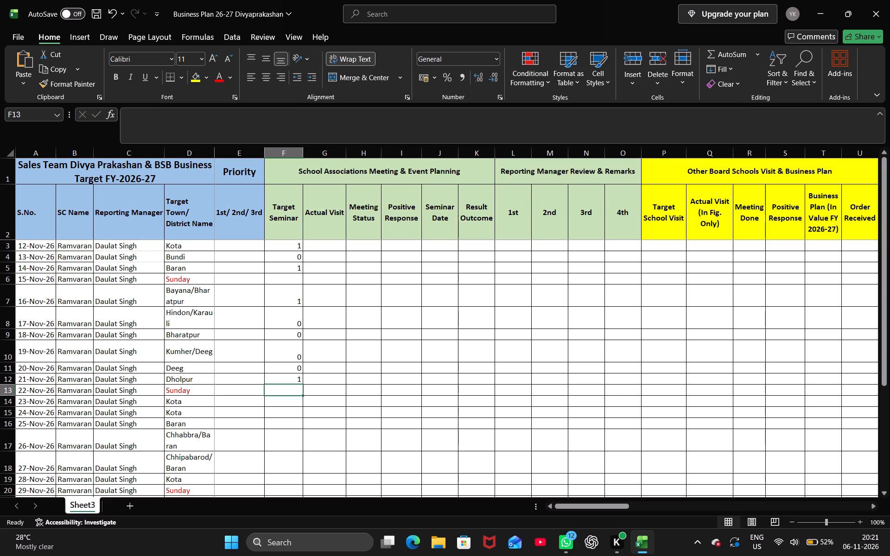
# Skip the 22-Nov-26 Sunday row and select the target seminar cell in the 23-Nov-26 row.
pyautogui.press('Return')
pyautogui.press('Return')
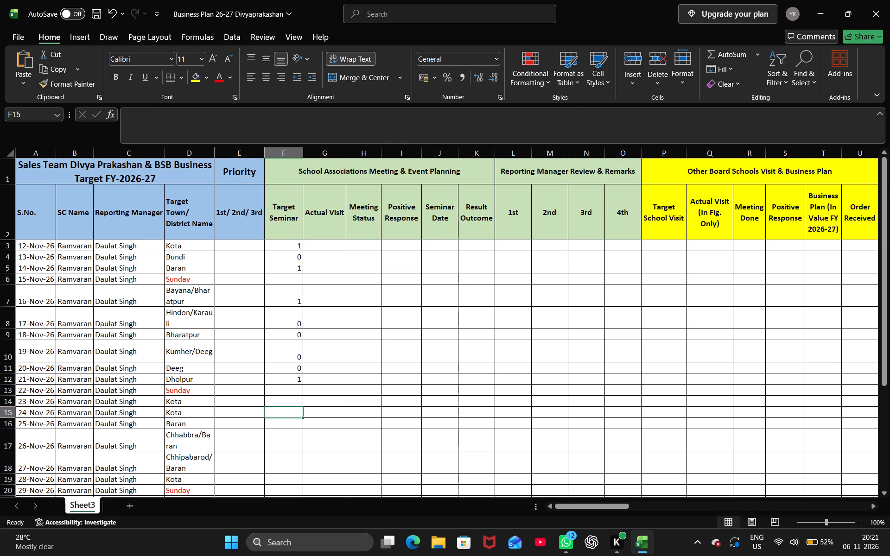
pyautogui.press('Up')
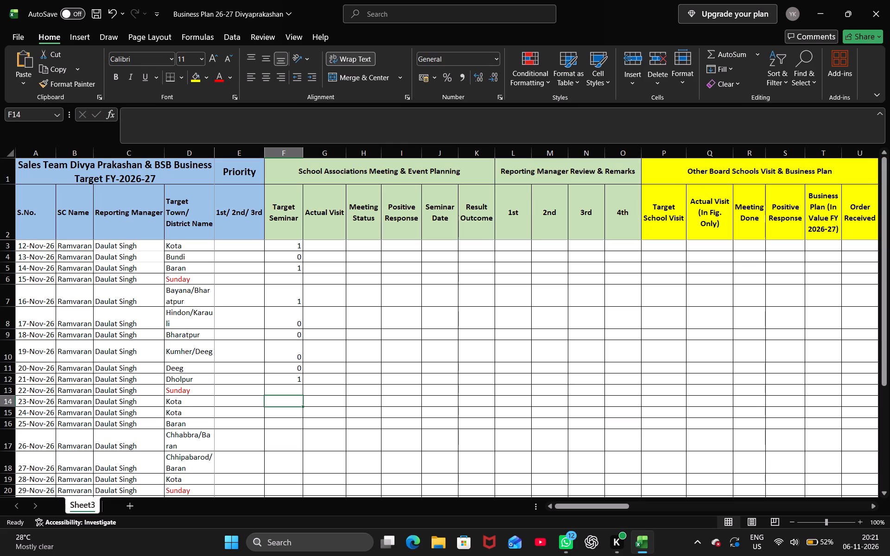
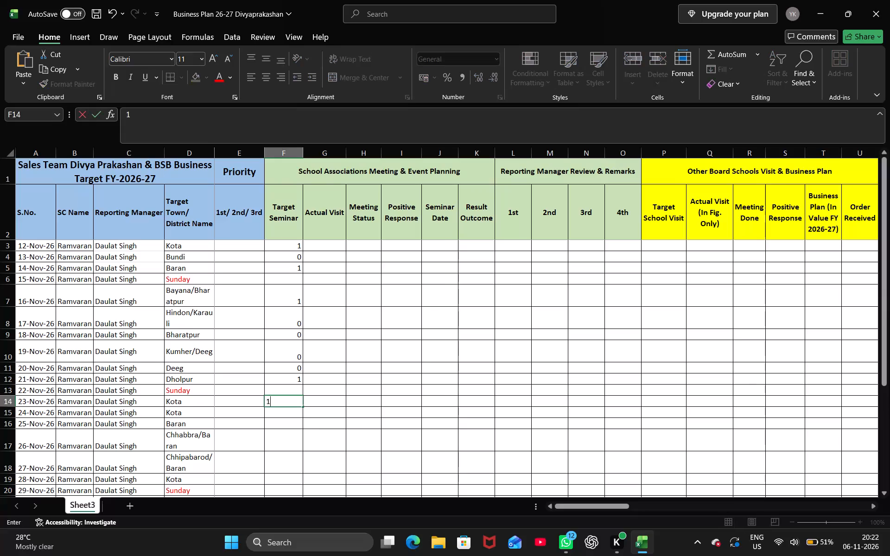
# Enter target seminar values of 1 in the 23-Nov-26 row and 0 in the 24-Nov-26, 25-Nov-26 and 26-Nov-26 rows.
pyautogui.press('Return')
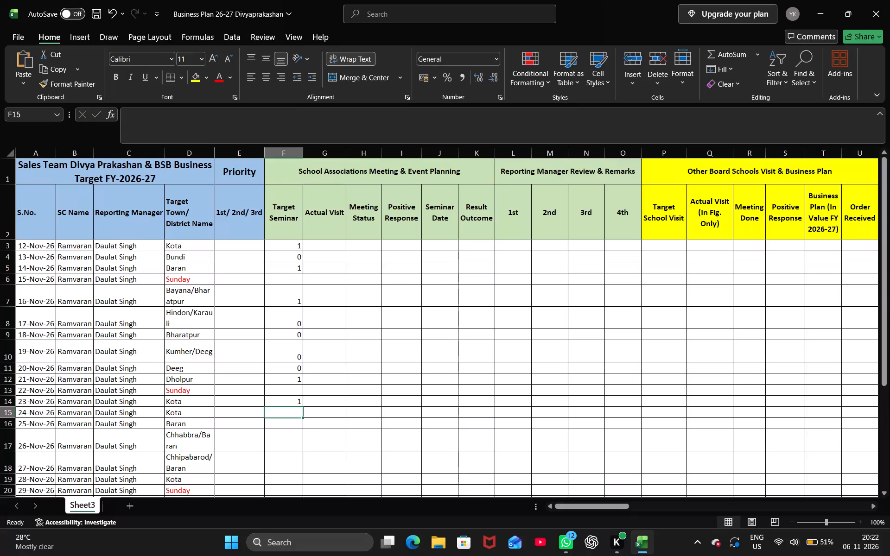
pyautogui.press('0')
pyautogui.press('Return')
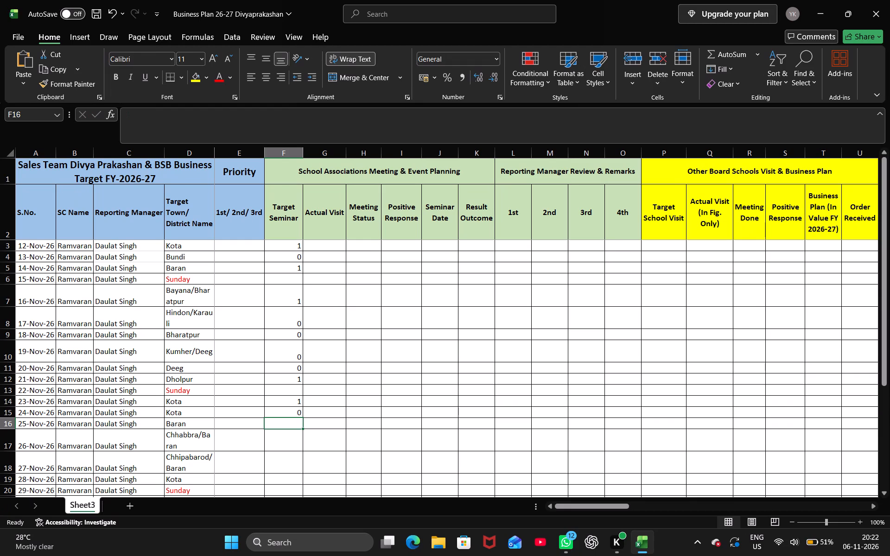
pyautogui.press('0')
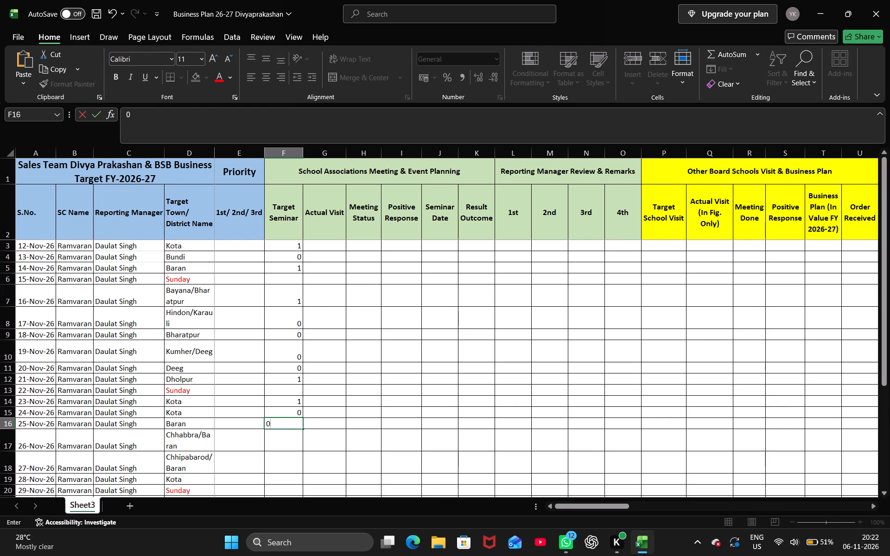
pyautogui.press('Return')
pyautogui.press('0')
pyautogui.press('Return')
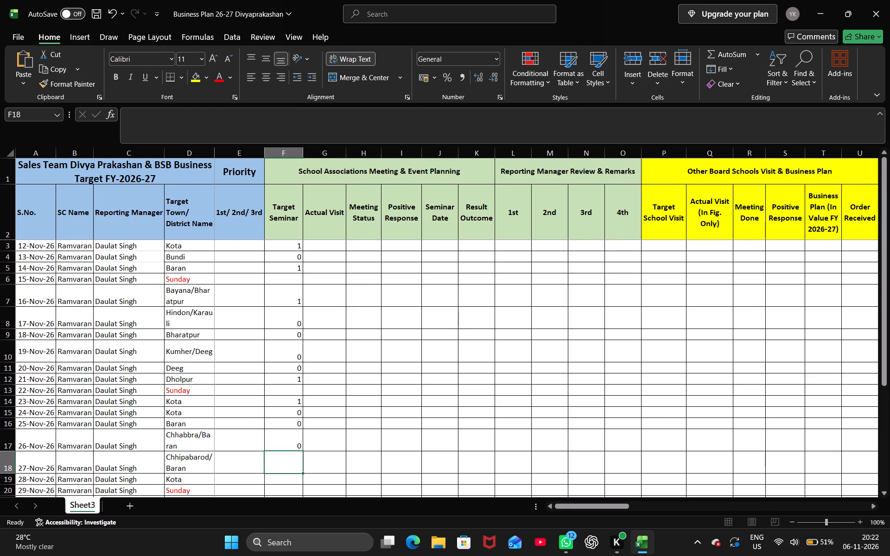
# Enter target seminar values of 0 in the 27-Nov-26, 28-Nov-26 and 30-Nov-26 rows, leaving the 29-Nov-26 Sunday row blank.
pyautogui.press('0')
pyautogui.press('Return')
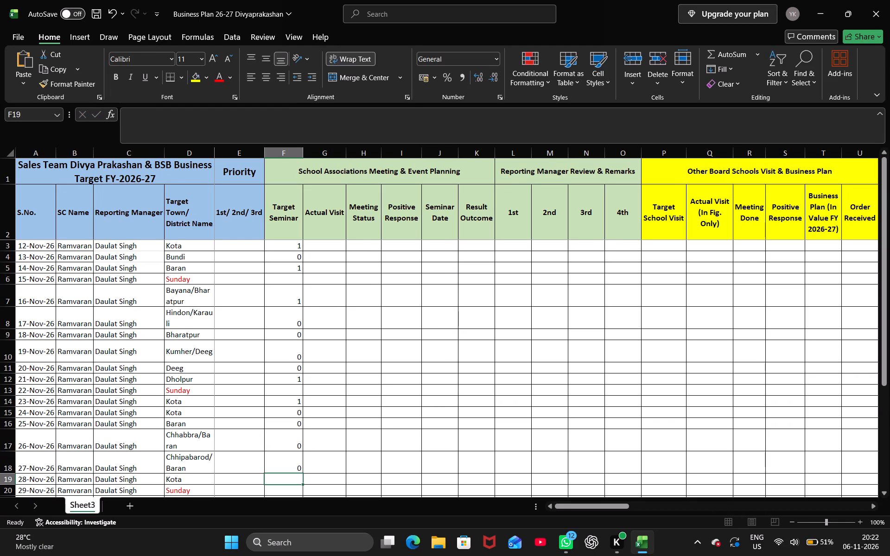
pyautogui.press('0')
pyautogui.press('Return')
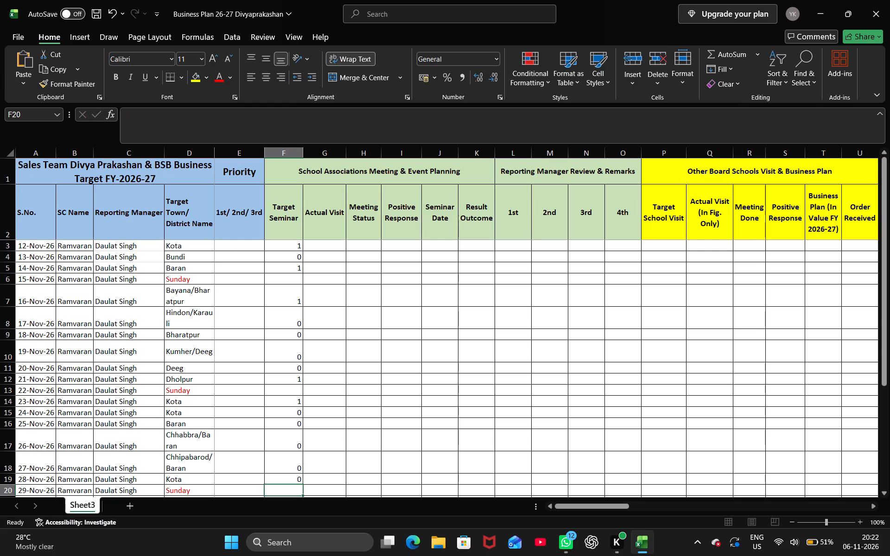
pyautogui.press('Down')
pyautogui.press('0')
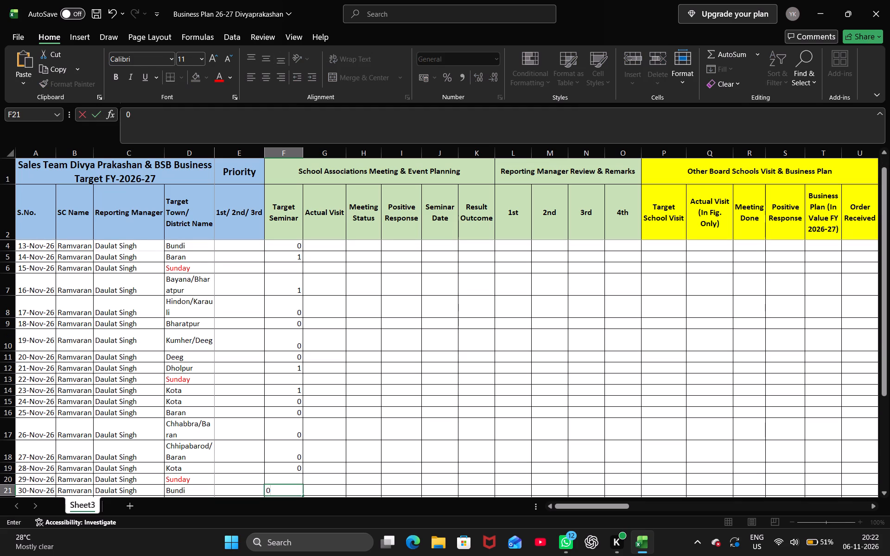
pyautogui.press('Return')
# Review the target seminar entries from the 30-Nov-26 row back up to the first date rows.
pyautogui.press('Up')
pyautogui.press('Up')
pyautogui.press('Up')
pyautogui.press('Up')
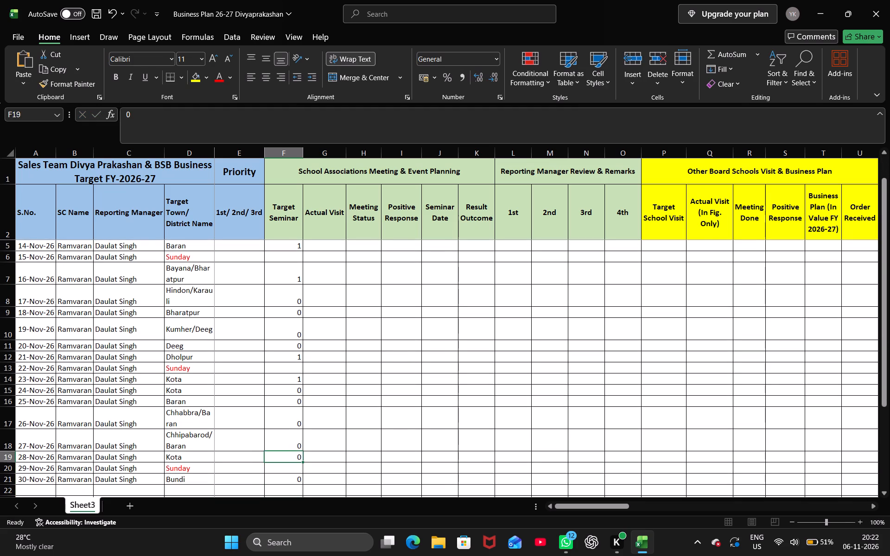
pyautogui.press('Up')
pyautogui.press('Up')
pyautogui.press('Up')
pyautogui.press('Up')
pyautogui.press('Up')
pyautogui.press('Up')
pyautogui.press('Up')
pyautogui.press('Up')
pyautogui.press('Up')
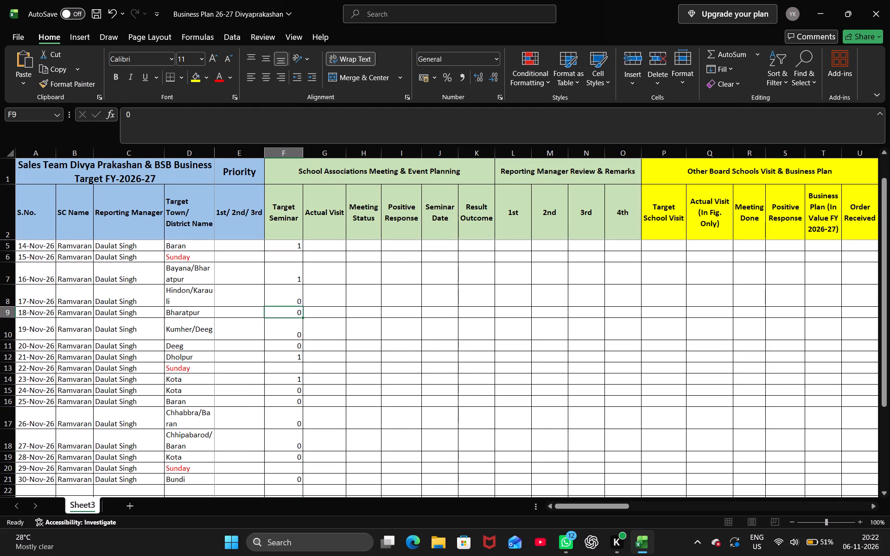
pyautogui.press('Up')
pyautogui.press('Up')
pyautogui.press('Up')
pyautogui.press('Up')
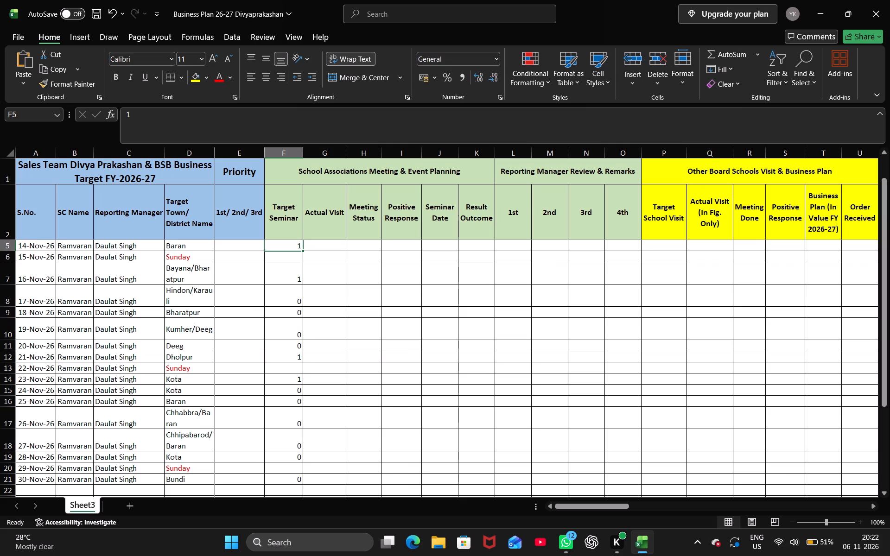
pyautogui.scroll(2, 384, 288)
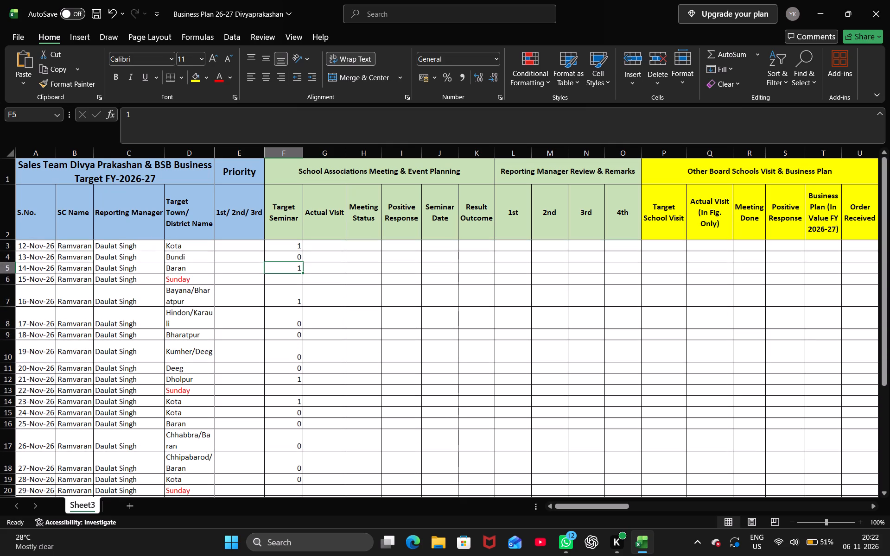
# Examine the 12-Nov-26 row across to the Target School Visit column, and check the target seminar entries down the date rows.
pyautogui.click(290, 248)
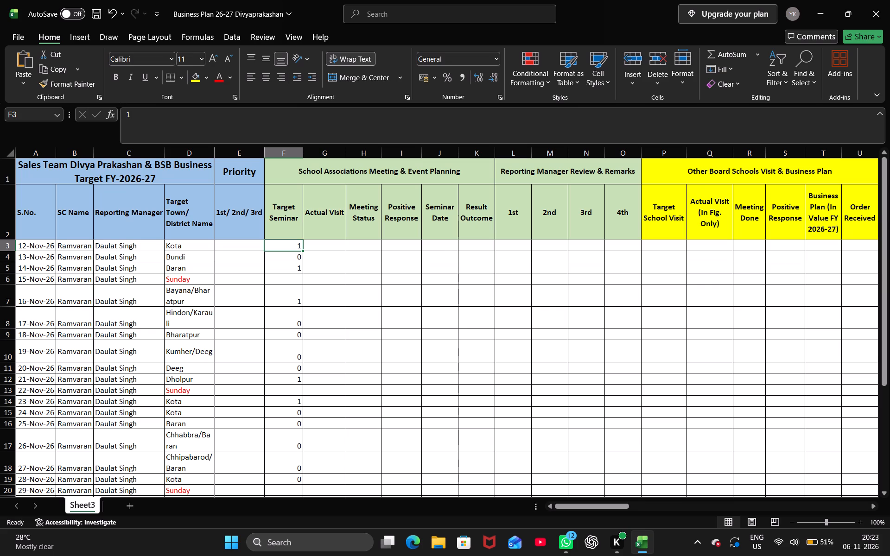
pyautogui.press('Right')
pyautogui.press('Right')
pyautogui.press('Right')
pyautogui.press('Right')
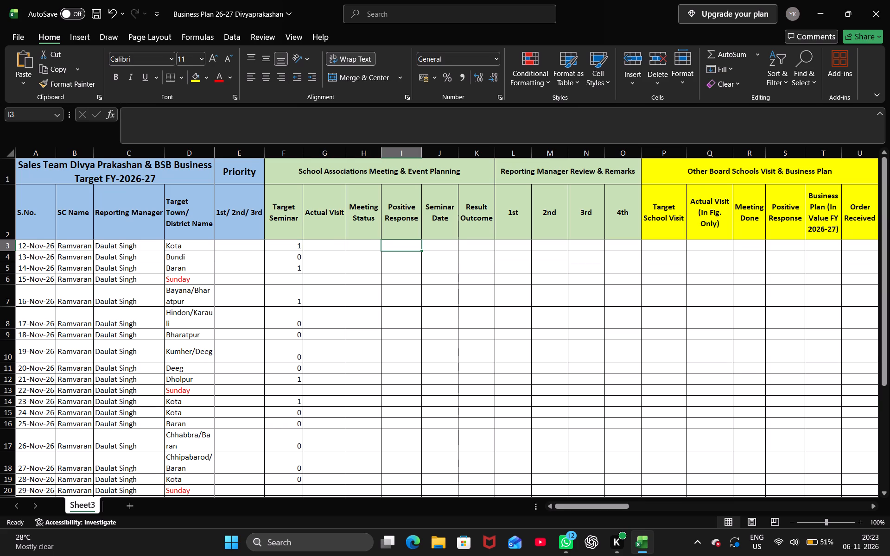
pyautogui.press('Right')
pyautogui.press('Right')
pyautogui.press('Right')
pyautogui.press('Right')
pyautogui.press('Right')
pyautogui.press('Right')
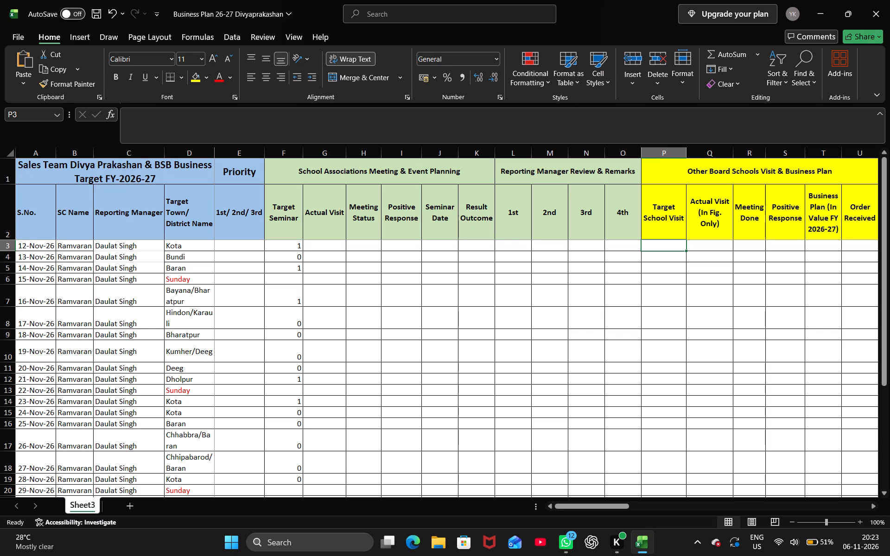
pyautogui.click(299, 270)
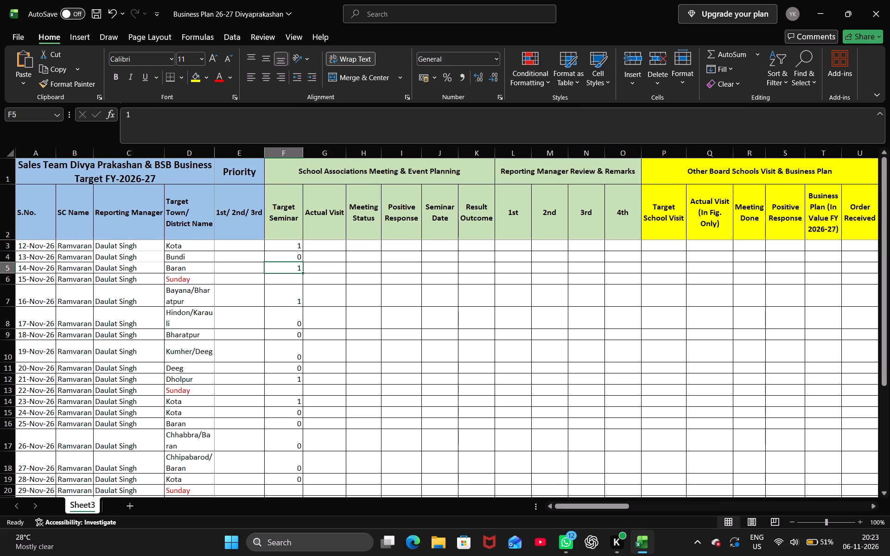
pyautogui.scroll(-2, 299, 270)
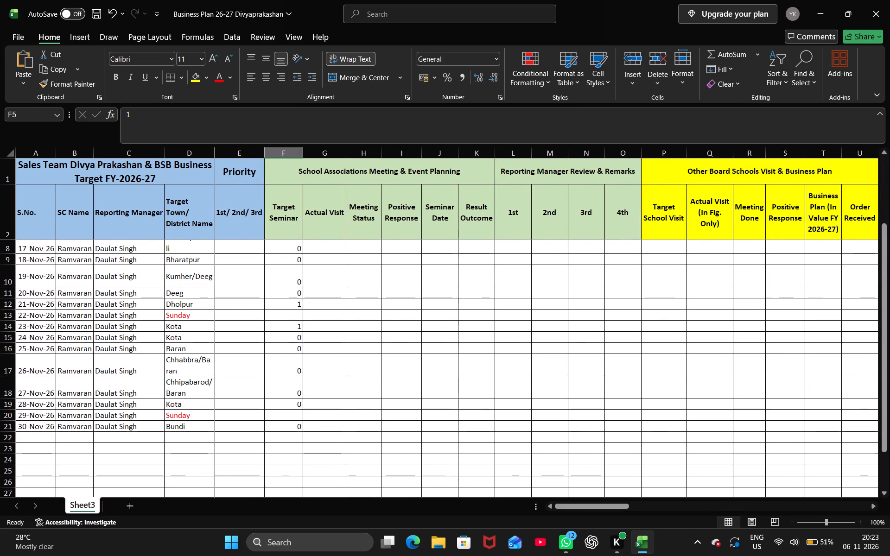
pyautogui.hscroll(1, 299, 270)
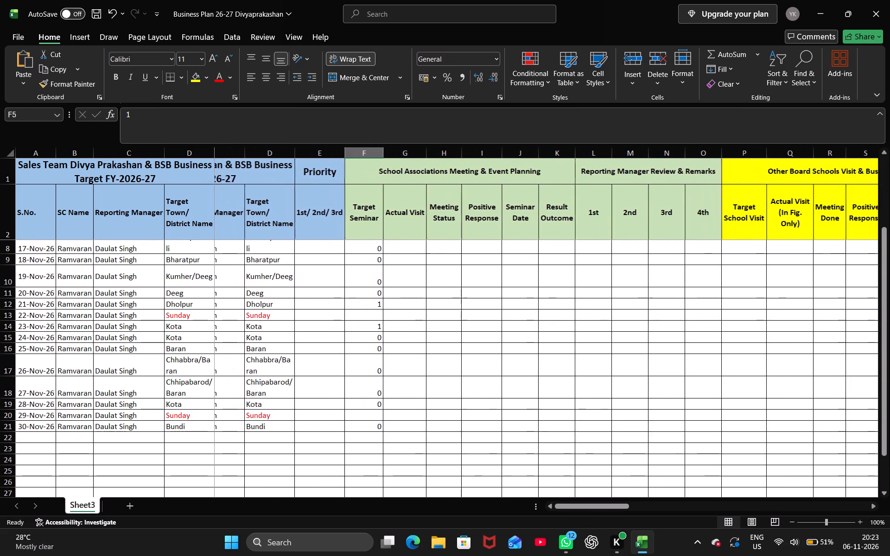
pyautogui.hscroll(1, 299, 270)
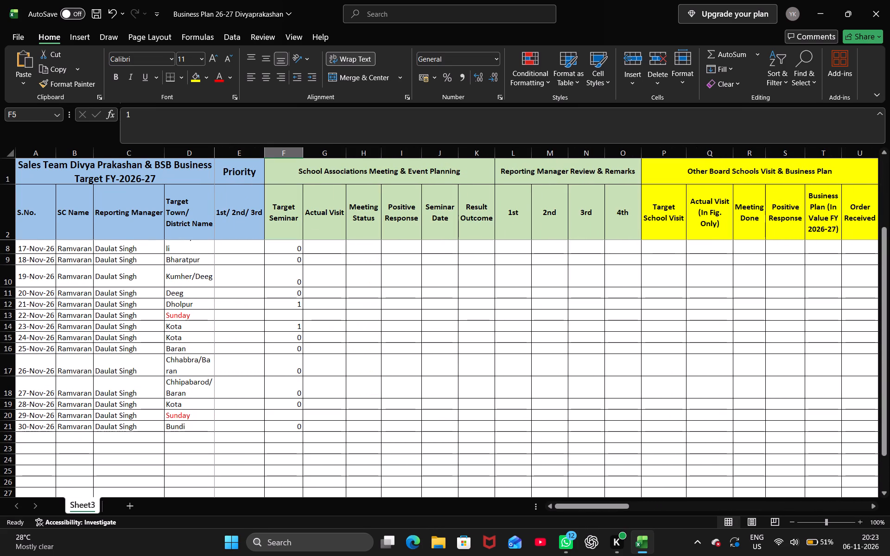
pyautogui.scroll(1, 292, 275)
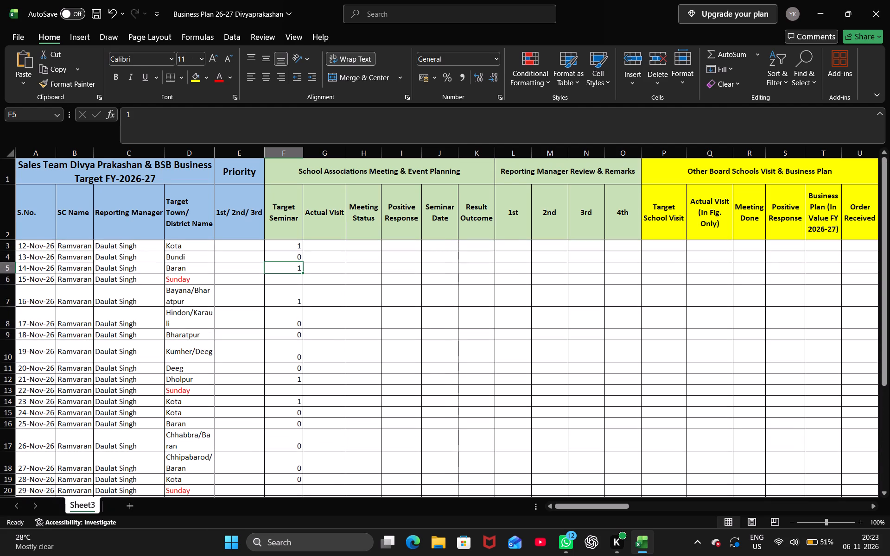
# Change the target seminar values in the 12-Nov-26 and 14-Nov-26 rows to 0.
pyautogui.click(299, 249)
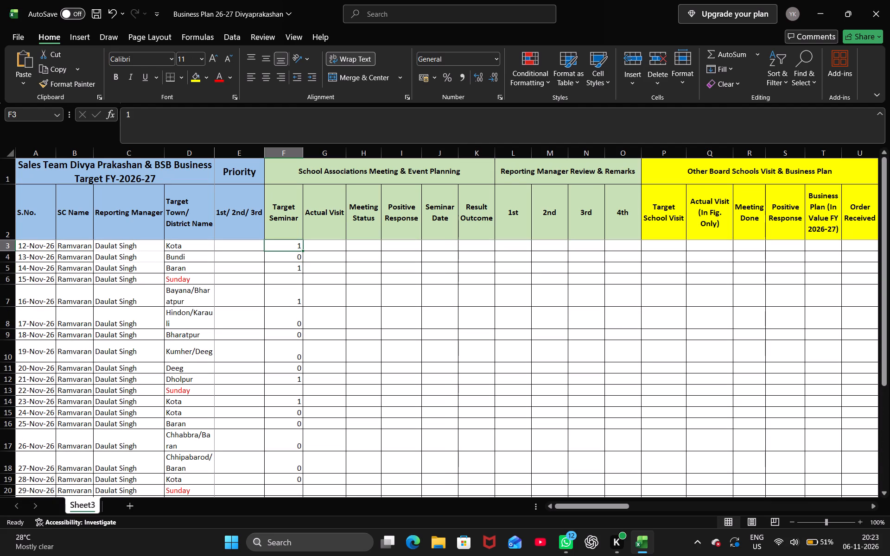
pyautogui.press('0')
pyautogui.press('Down')
pyautogui.press('Down')
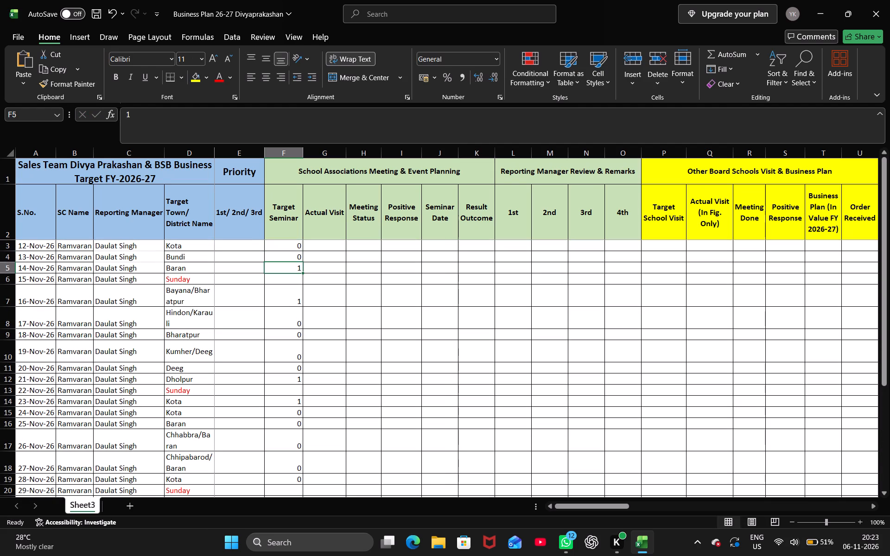
pyautogui.write('00')
pyautogui.press('BackSpace')
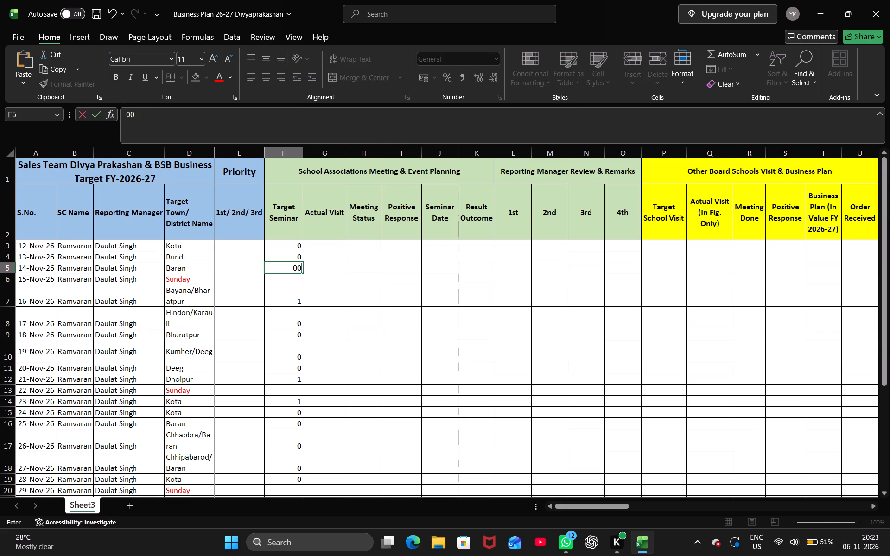
pyautogui.press('Down')
# Review the target seminar column down to the 28-Nov-26 row and return to the 12-Nov-26 target seminar cell.
pyautogui.press('Down')
pyautogui.press('Down')
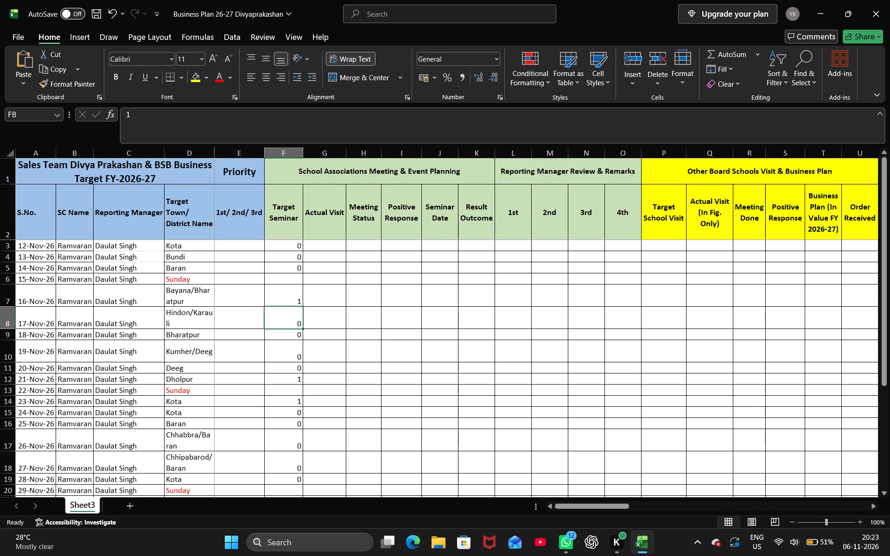
pyautogui.press('Down')
pyautogui.press('Down')
pyautogui.press('Down')
pyautogui.press('Down')
pyautogui.press('Down')
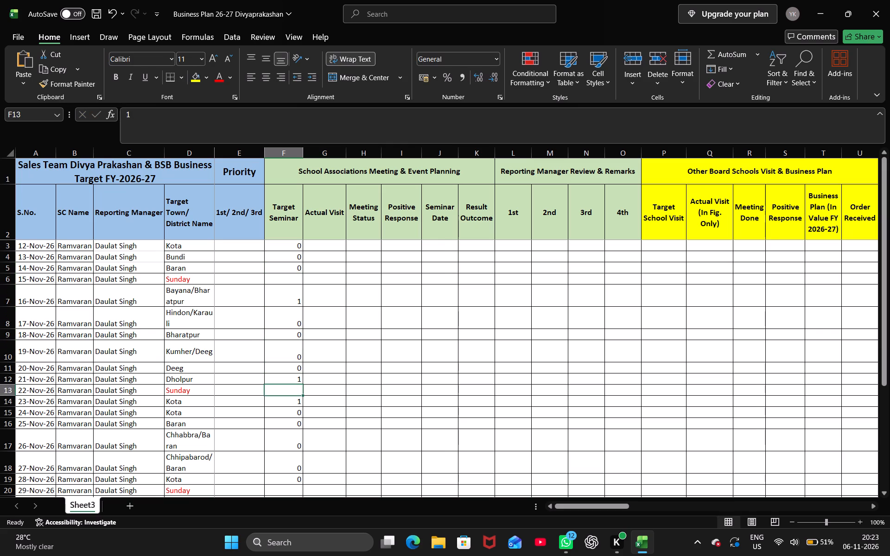
pyautogui.press('Down')
pyautogui.press('Down')
pyautogui.press('Down')
pyautogui.press('Down')
pyautogui.press('Down')
pyautogui.press('Down')
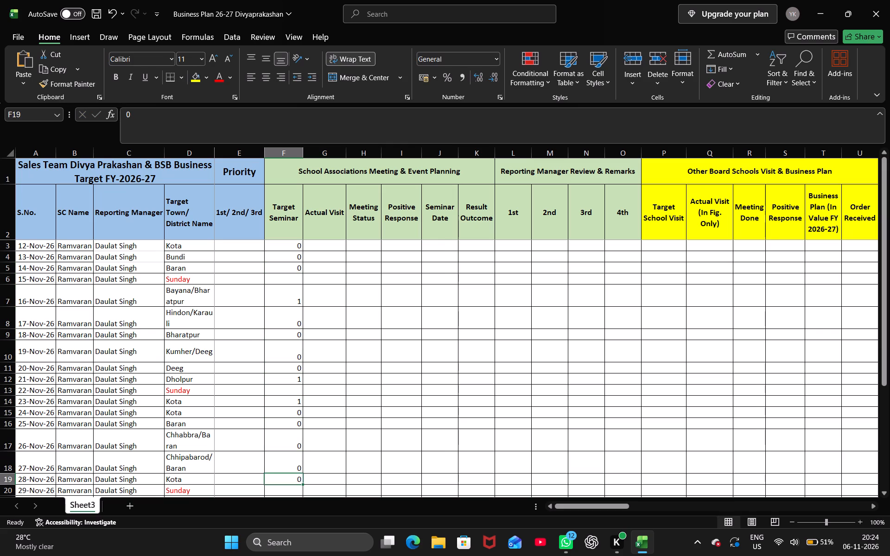
pyautogui.press('Up')
pyautogui.press('Up')
pyautogui.press('Up')
pyautogui.press('Up')
pyautogui.press('Up')
pyautogui.press('Up')
pyautogui.press('Up')
pyautogui.press('Up')
pyautogui.press('Up')
pyautogui.press('Up')
pyautogui.press('Up')
pyautogui.press('Up')
pyautogui.press('Up')
pyautogui.press('Up')
pyautogui.press('Up')
pyautogui.press('Up')
pyautogui.press('Up')
pyautogui.press('Up')
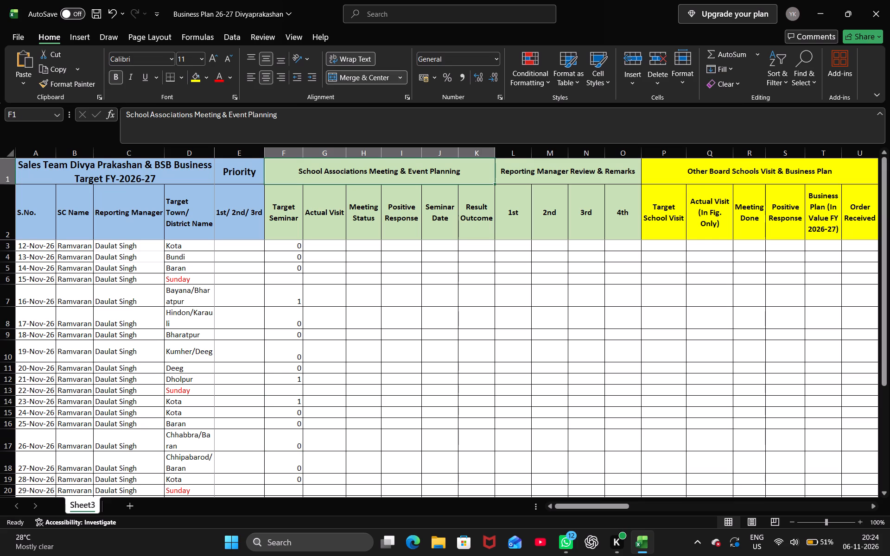
pyautogui.press('Down')
pyautogui.press('Down')
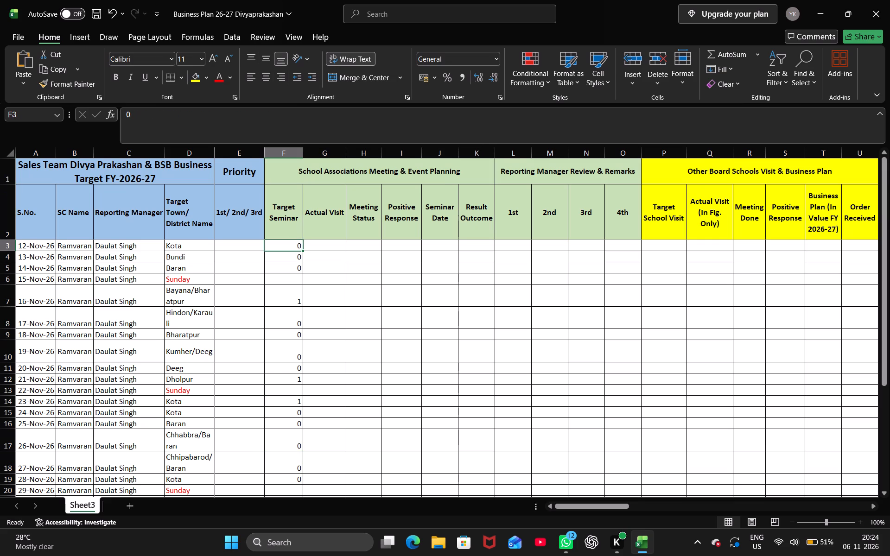
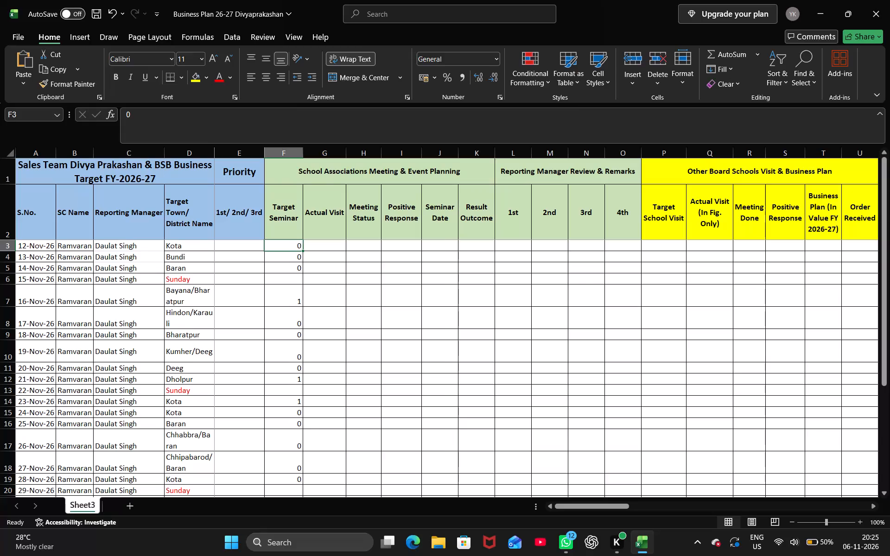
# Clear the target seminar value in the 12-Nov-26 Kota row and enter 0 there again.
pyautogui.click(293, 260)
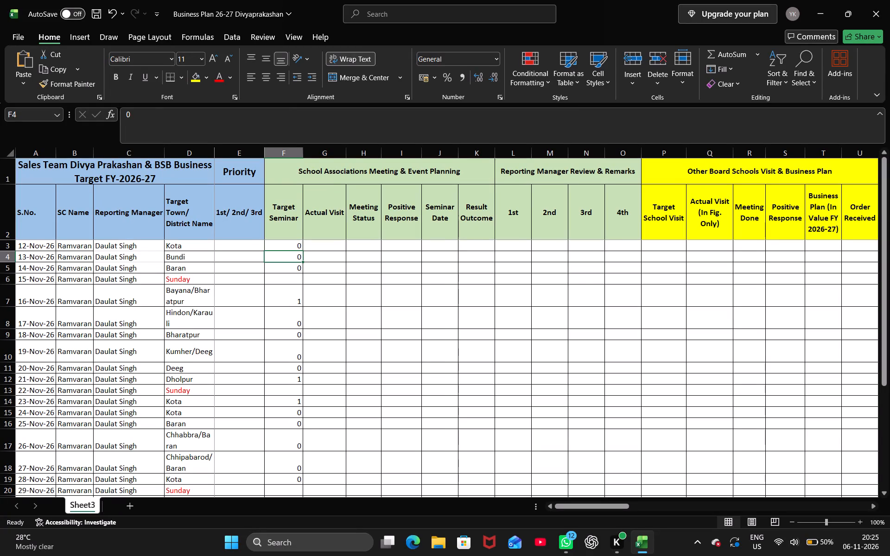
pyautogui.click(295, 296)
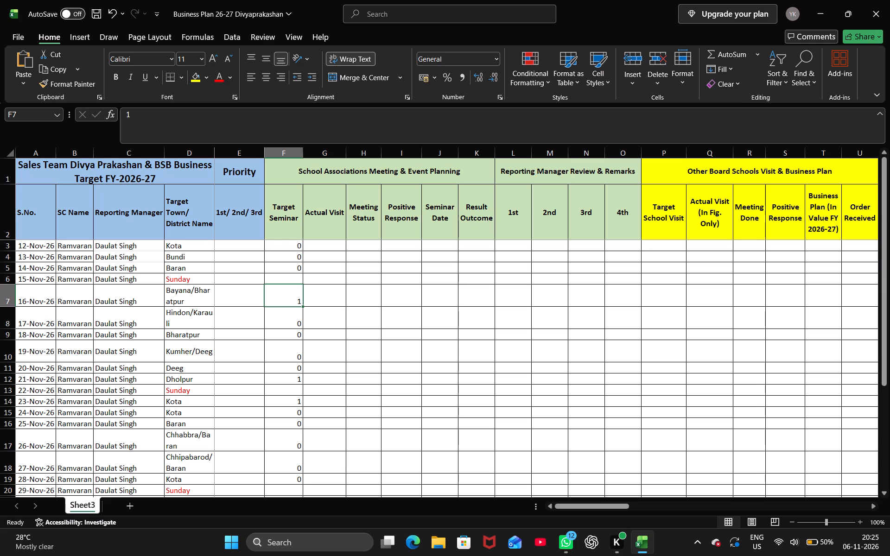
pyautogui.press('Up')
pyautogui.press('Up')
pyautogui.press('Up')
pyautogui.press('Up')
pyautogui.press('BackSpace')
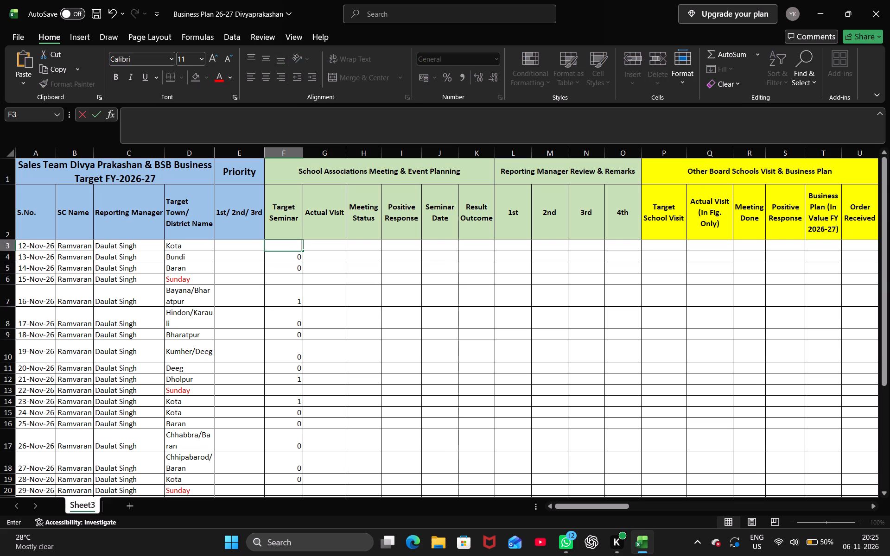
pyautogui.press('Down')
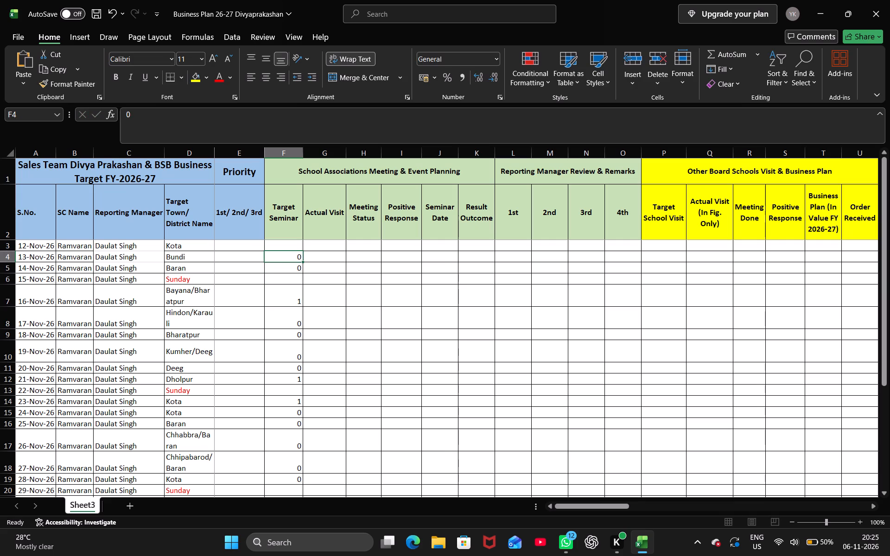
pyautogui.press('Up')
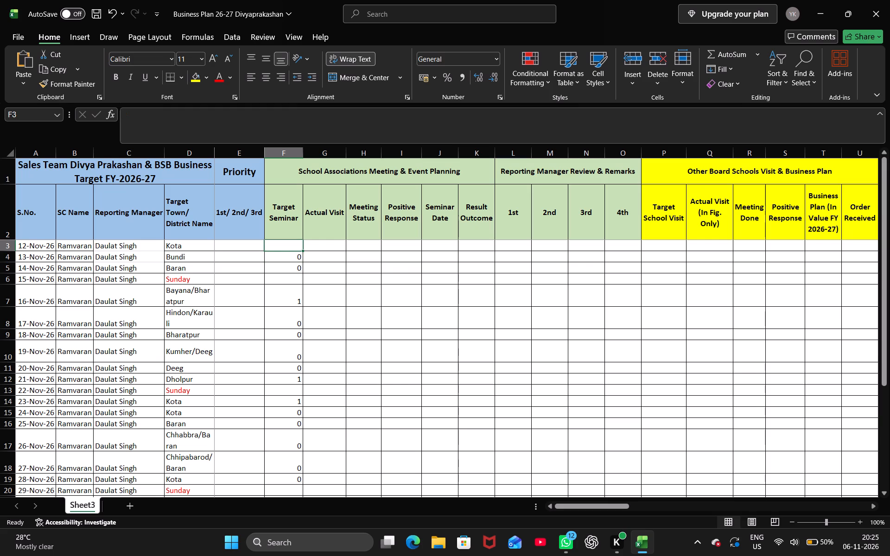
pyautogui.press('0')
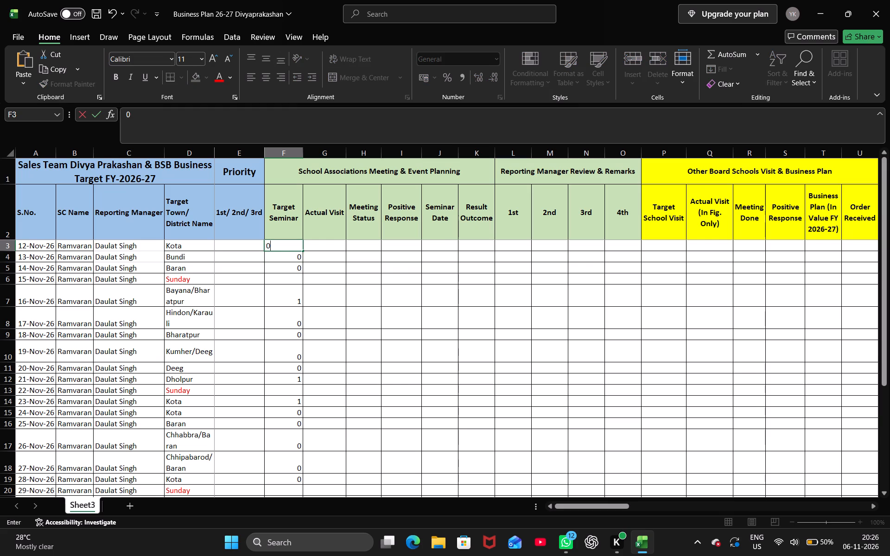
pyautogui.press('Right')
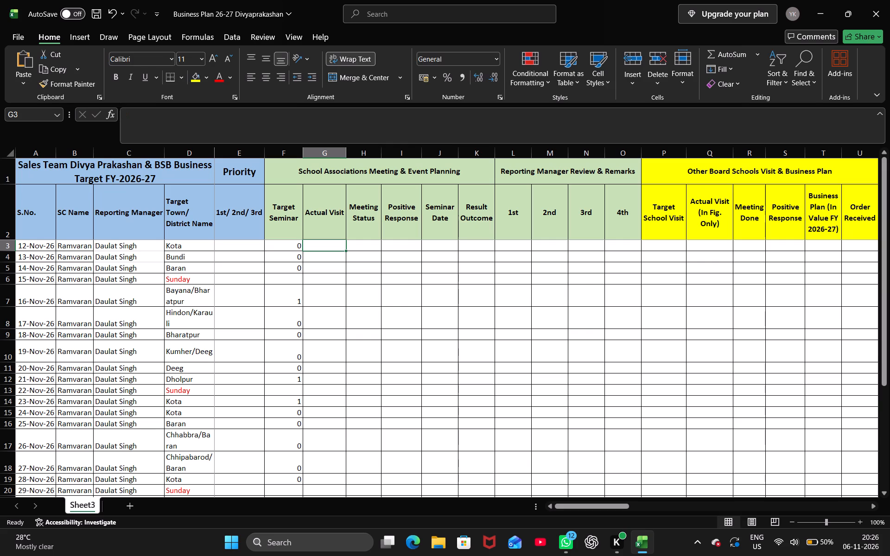
# Review the target seminar entries between the 12-Nov-26 and 16-Nov-26 rows, ending on the 16-Nov-26 row.
pyautogui.press('Left')
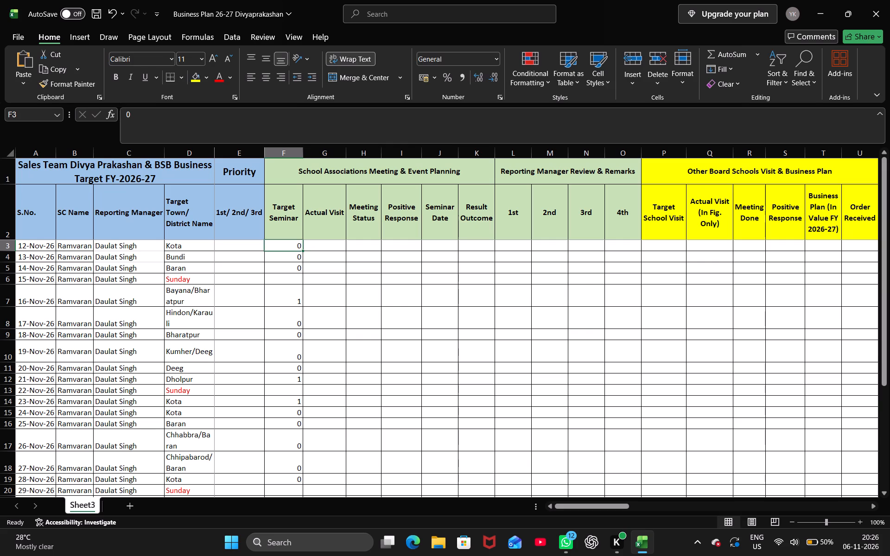
pyautogui.press('Down')
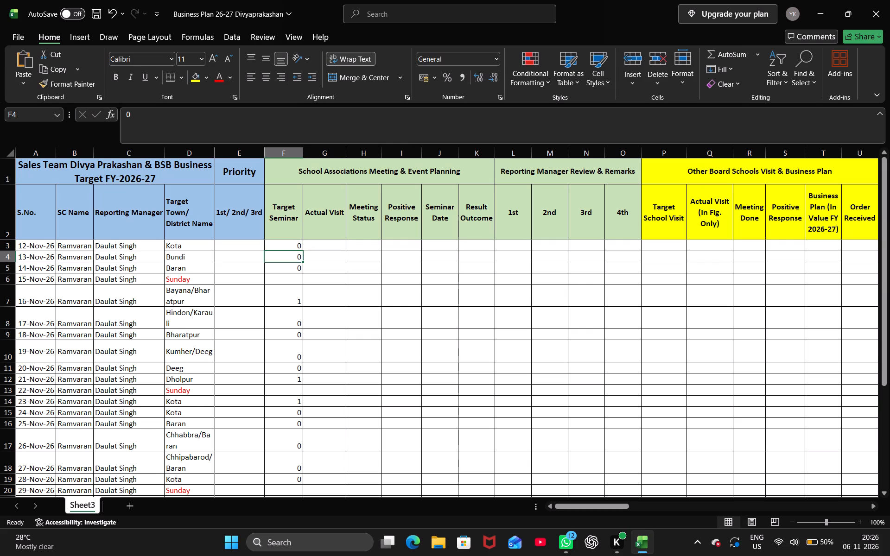
pyautogui.press('Down')
pyautogui.press('Down')
pyautogui.press('Down')
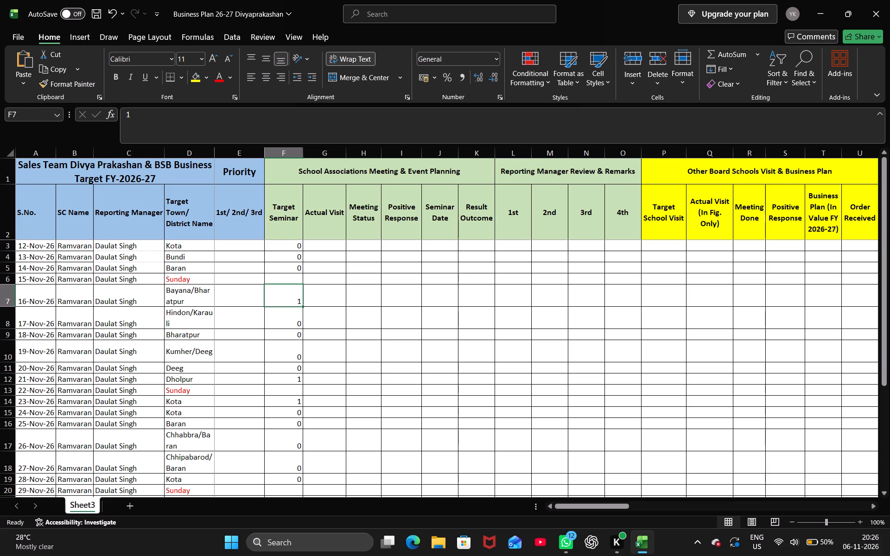
pyautogui.press('Up')
pyautogui.press('Up')
pyautogui.press('Up')
pyautogui.press('Up')
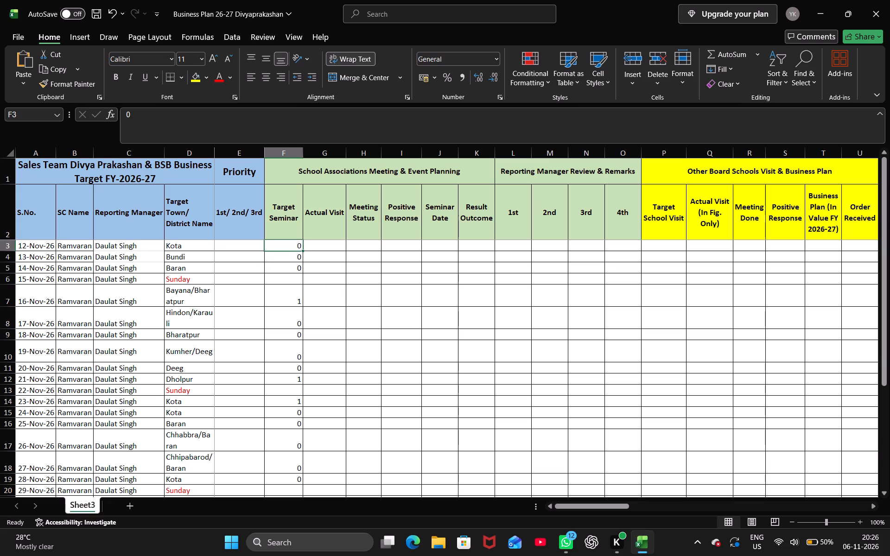
pyautogui.press('Down')
pyautogui.press('Down')
pyautogui.press('Down')
pyautogui.press('Down')
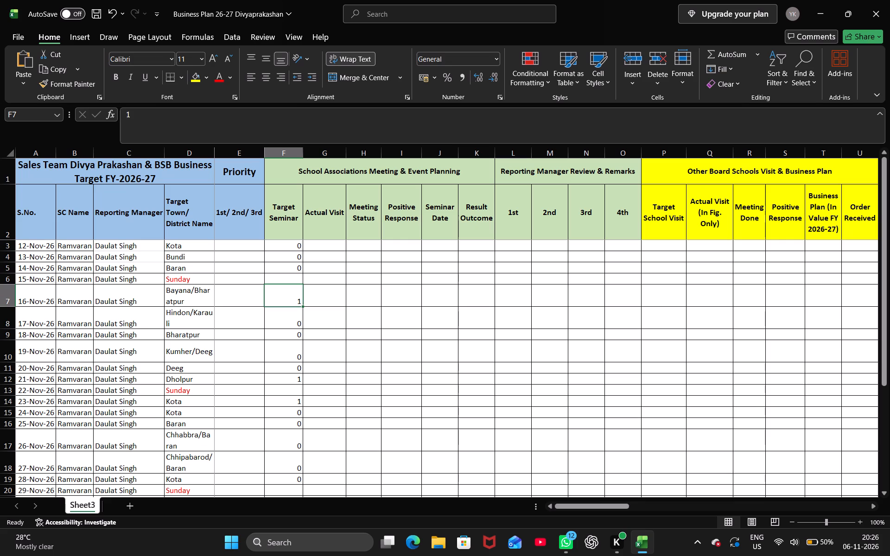
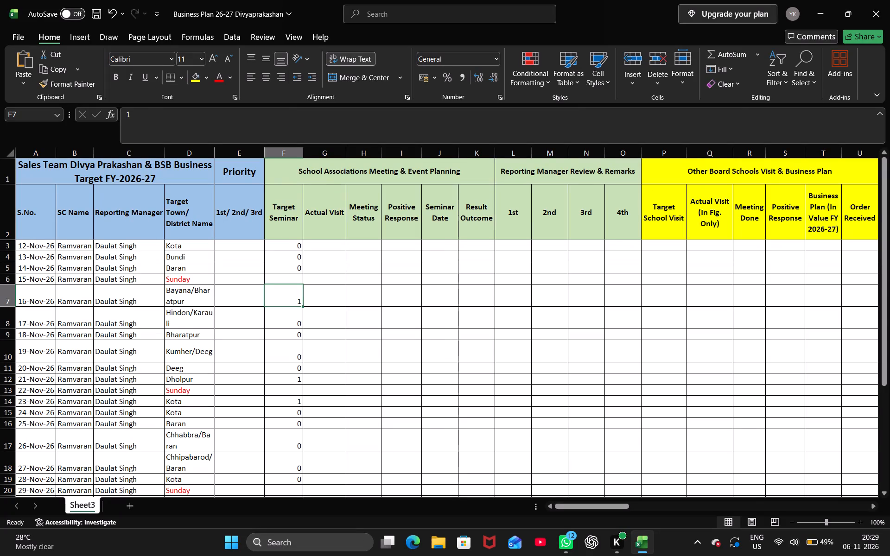
# Look over the school visit, manager review and books supplier column groups that follow the seminar section.
pyautogui.hscroll(-4, 733, 310)
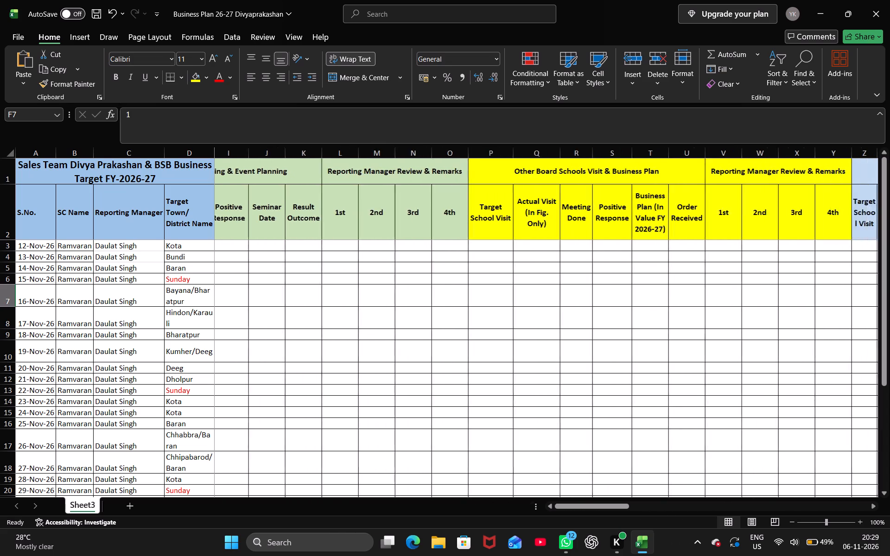
pyautogui.hscroll(-4, 733, 310)
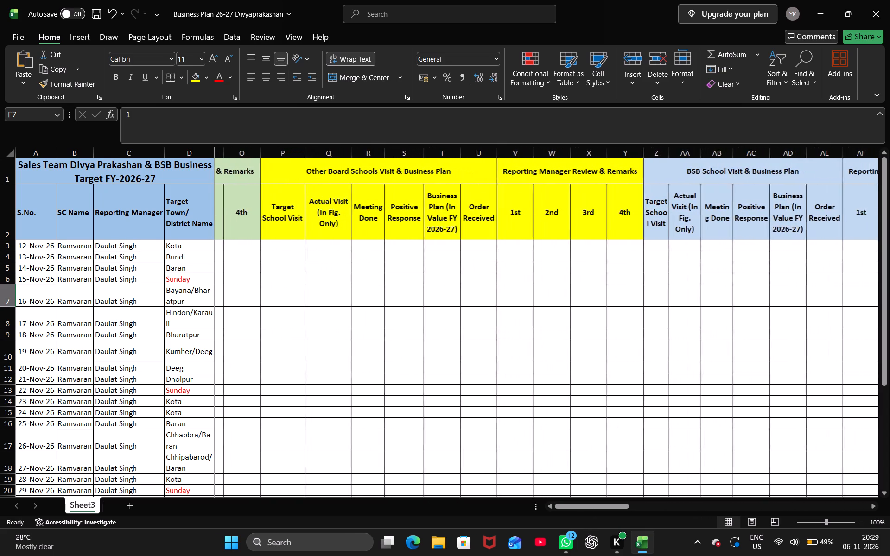
pyautogui.hscroll(-3, 733, 310)
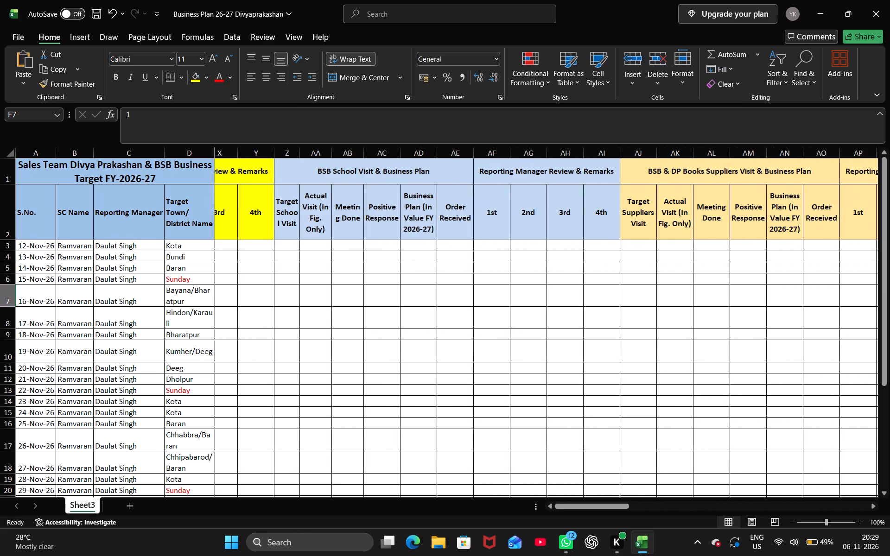
pyautogui.hscroll(-1, 733, 310)
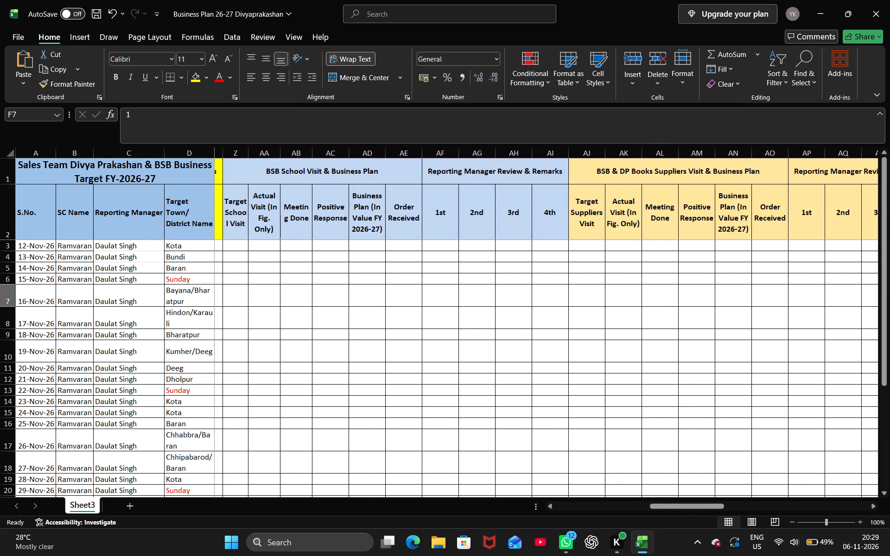
# Look over the column groups from books suppliers through Yog & Ayurved colleges, school library suppliers and general books suppliers, returning to the seminar section.
pyautogui.hscroll(-2, 733, 310)
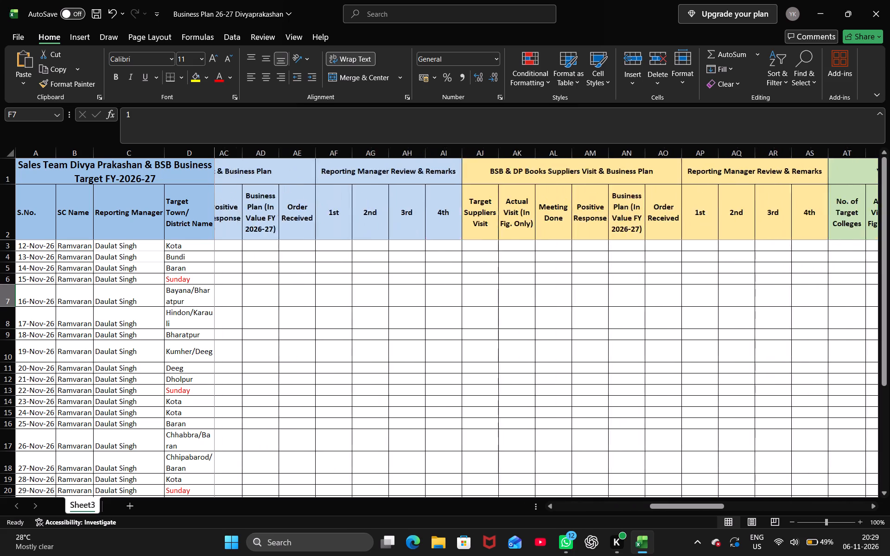
pyautogui.hscroll(-5, 733, 310)
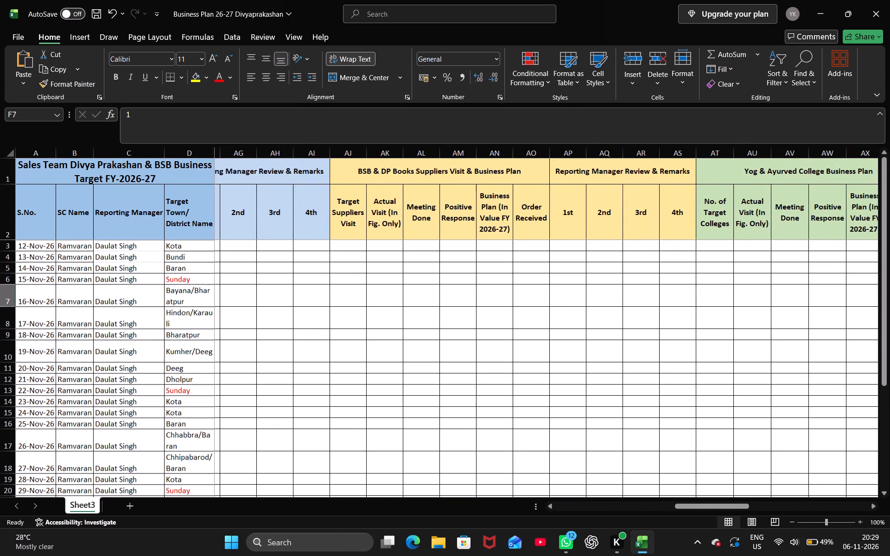
pyautogui.hscroll(-2, 733, 310)
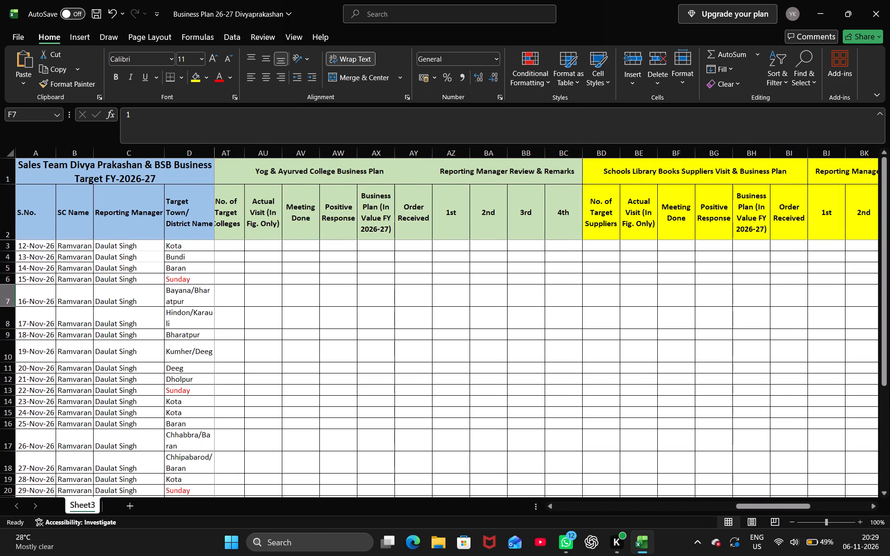
pyautogui.hscroll(-1, 733, 310)
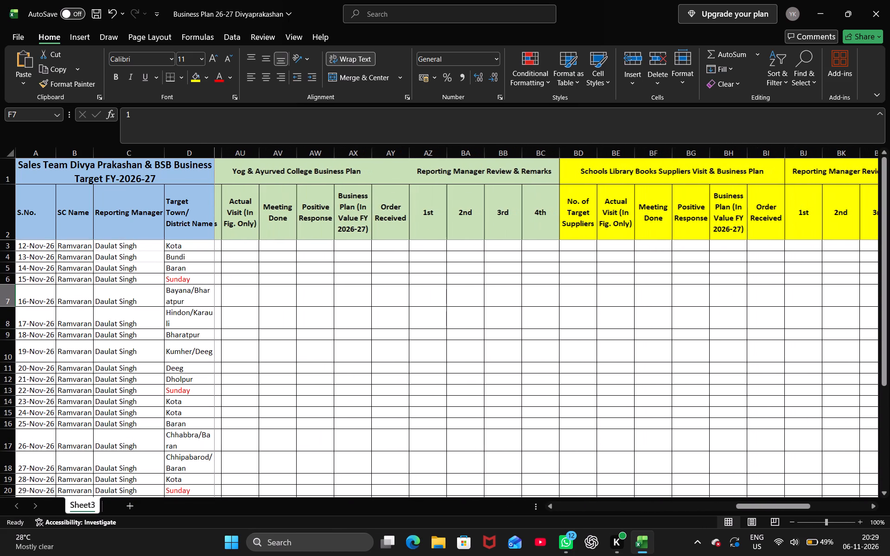
pyautogui.hscroll(-1, 733, 310)
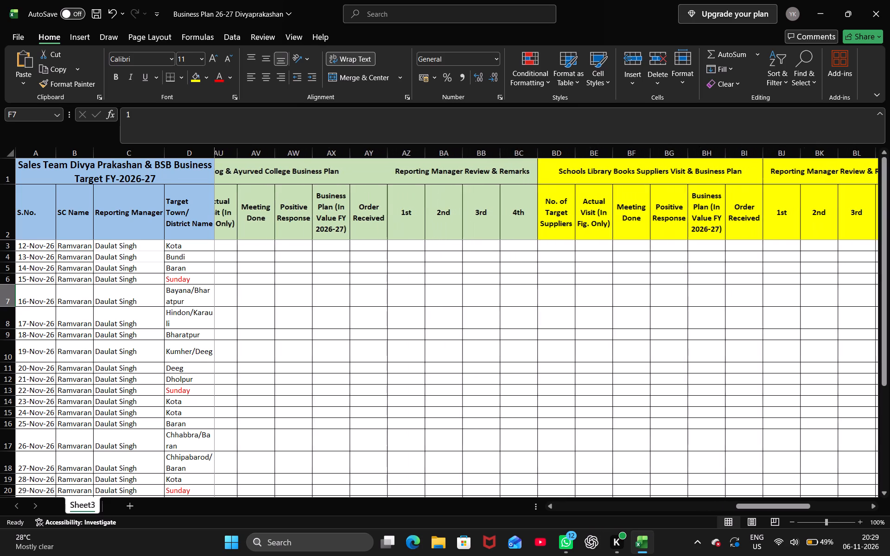
pyautogui.hscroll(-1, 733, 310)
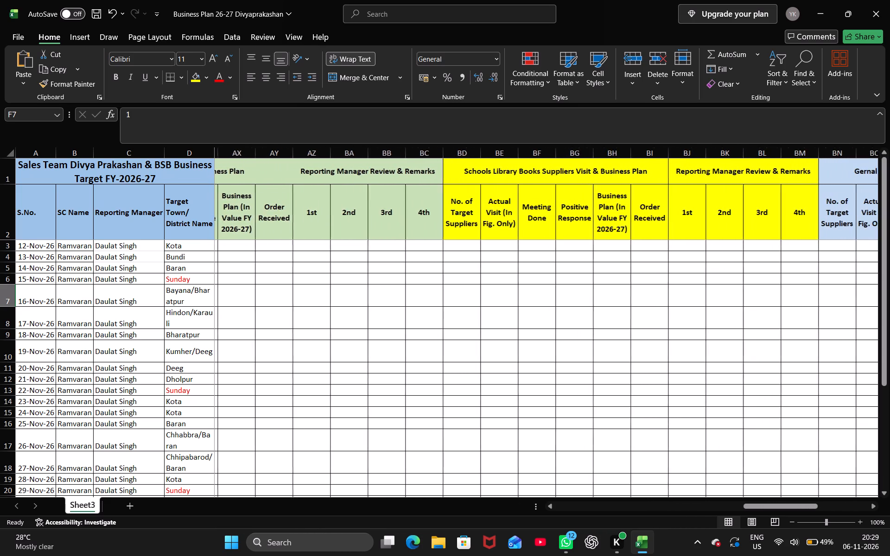
pyautogui.hscroll(-2, 733, 310)
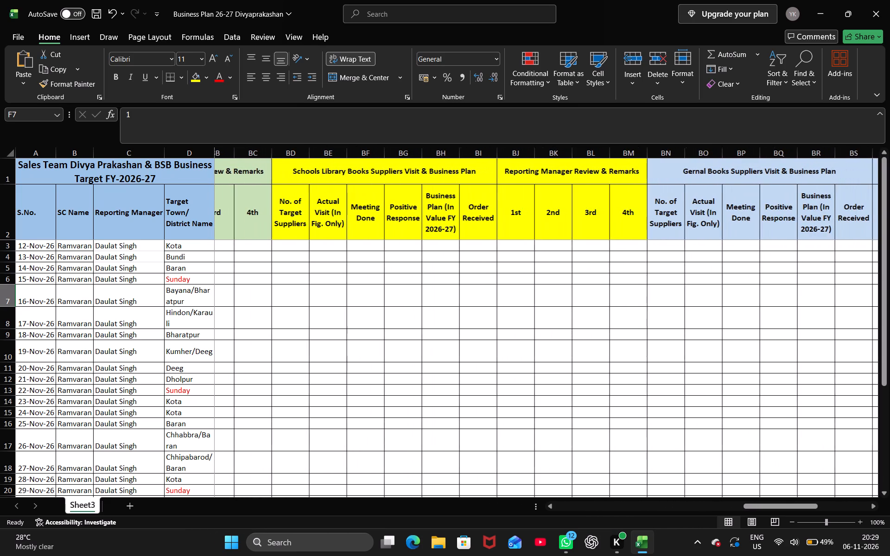
pyautogui.hscroll(-2, 733, 310)
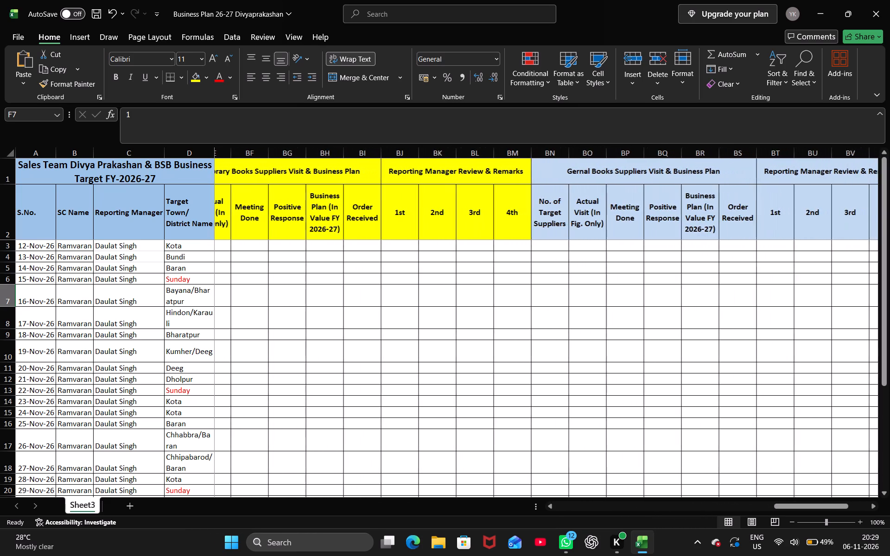
pyautogui.hscroll(-1, 733, 310)
pyautogui.hscroll(9, 733, 310)
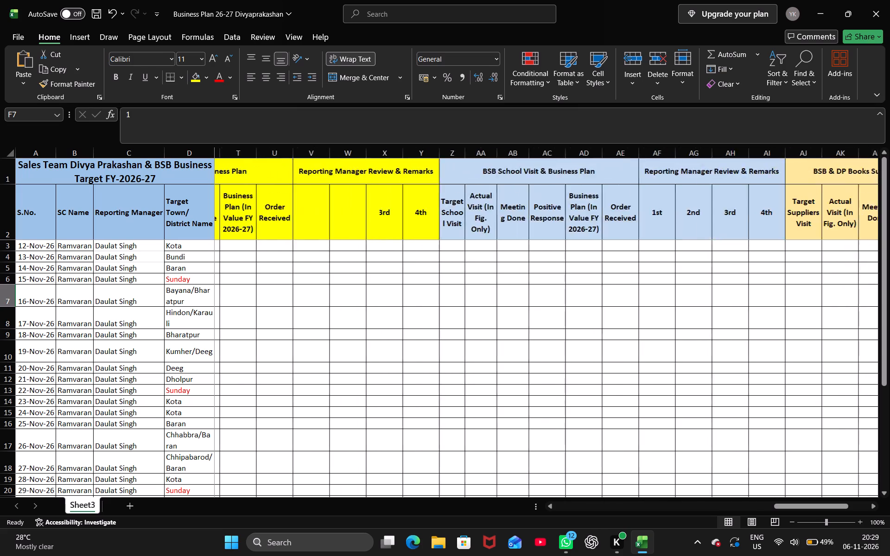
pyautogui.hscroll(3, 733, 310)
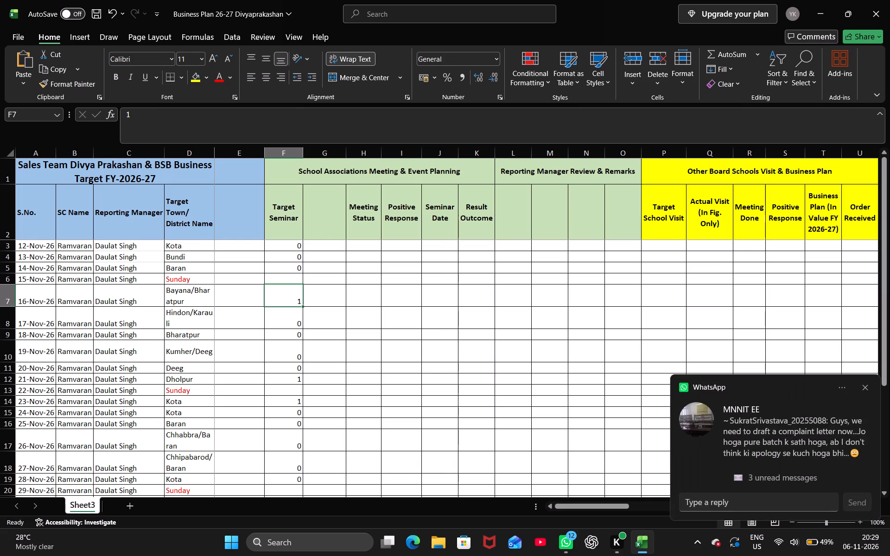
# Go back up to the target seminar cell in the 12-Nov-26 Kota row.
pyautogui.press('Up')
pyautogui.press('Up')
pyautogui.press('Up')
pyautogui.press('Up')
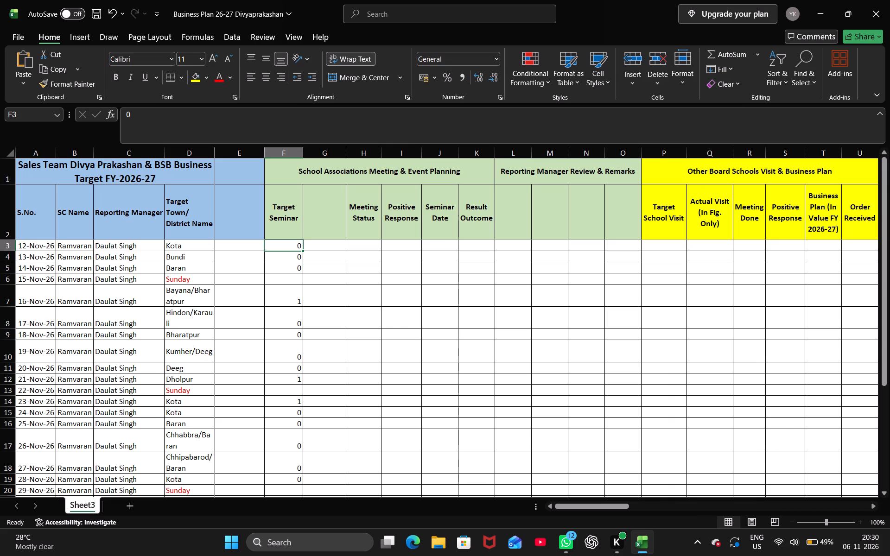
# Enter 0 as the target seminar number in the 12-Nov-26 Kota, 16-Nov-26 Bayana/Bharatpur and 21-Nov-26 Dholpur rows.
pyautogui.press('BackSpace')
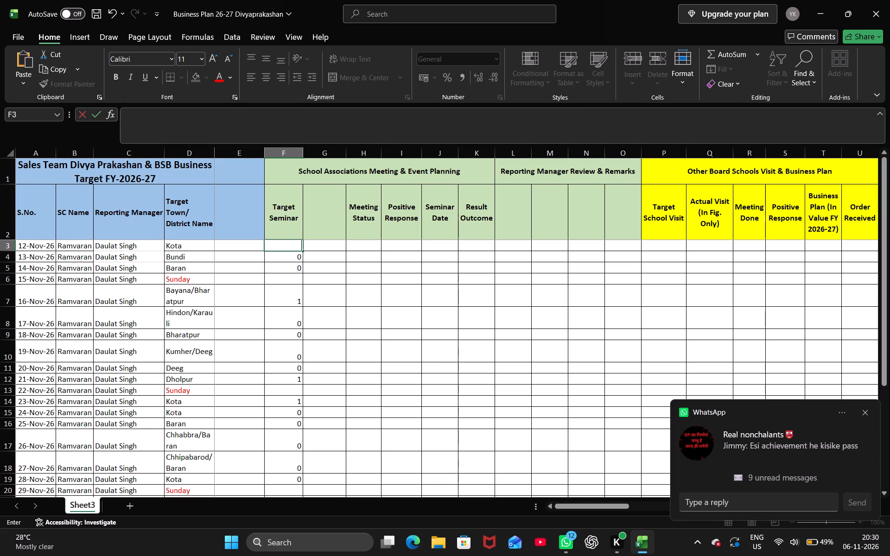
pyautogui.press('0')
pyautogui.press('Down')
pyautogui.press('Down')
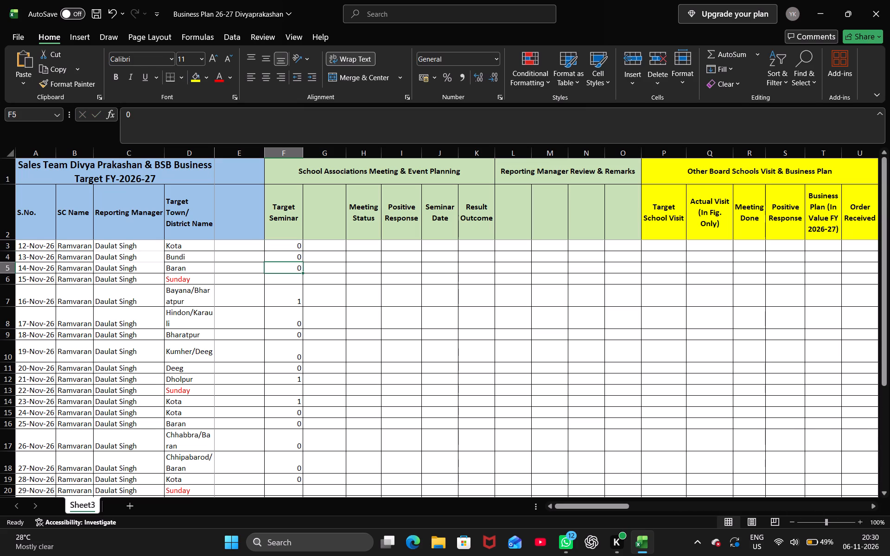
pyautogui.press('Down')
pyautogui.press('Down')
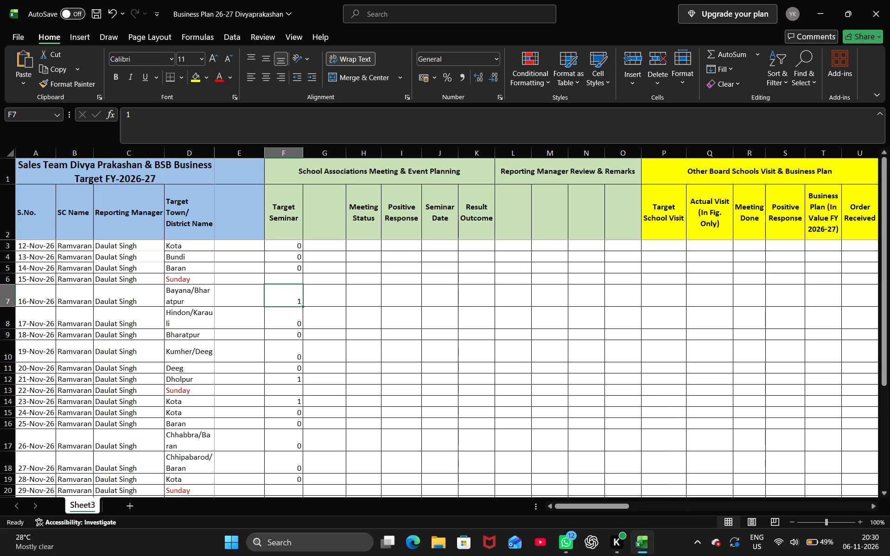
pyautogui.press('0')
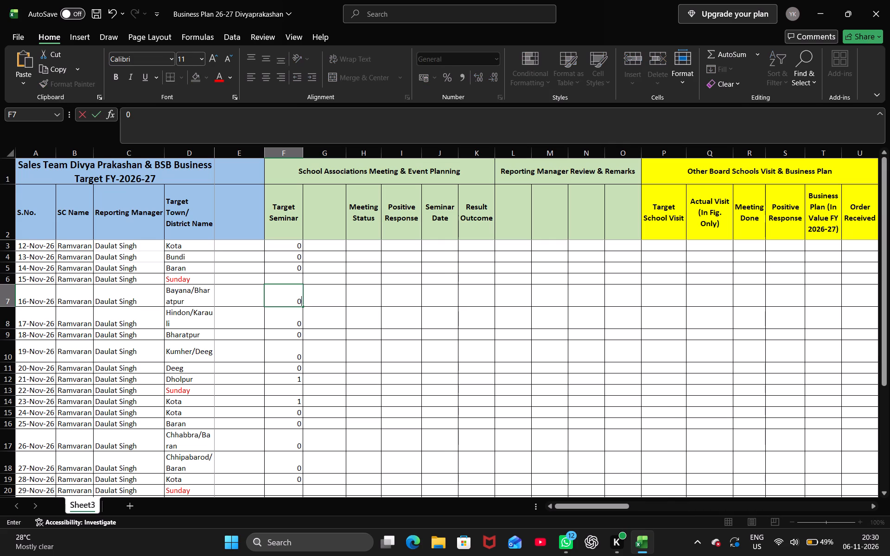
pyautogui.press('Down')
pyautogui.press('Down')
pyautogui.press('Down')
pyautogui.press('Down')
pyautogui.press('Down')
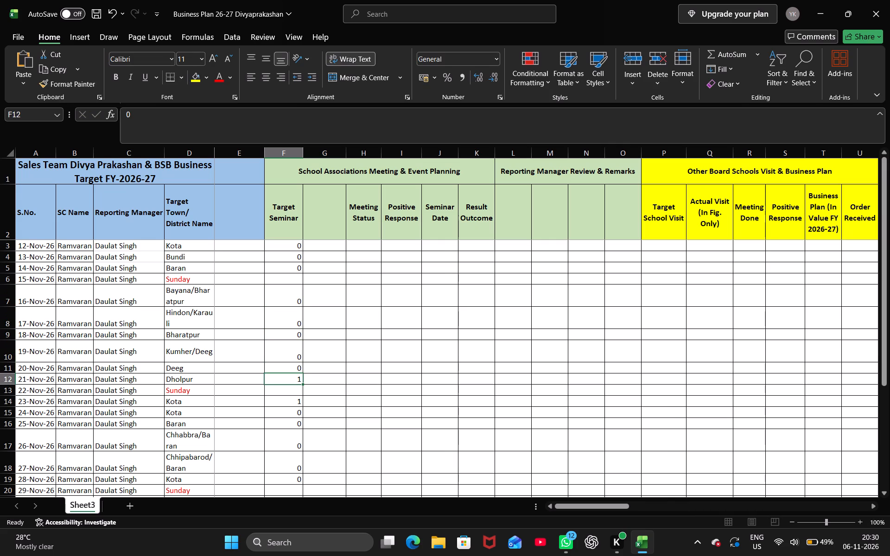
pyautogui.press('0')
# Review the target seminar entries down to the 30-Nov-26 row and back up to the 12-Nov-26 row.
pyautogui.press('Down')
pyautogui.press('Down')
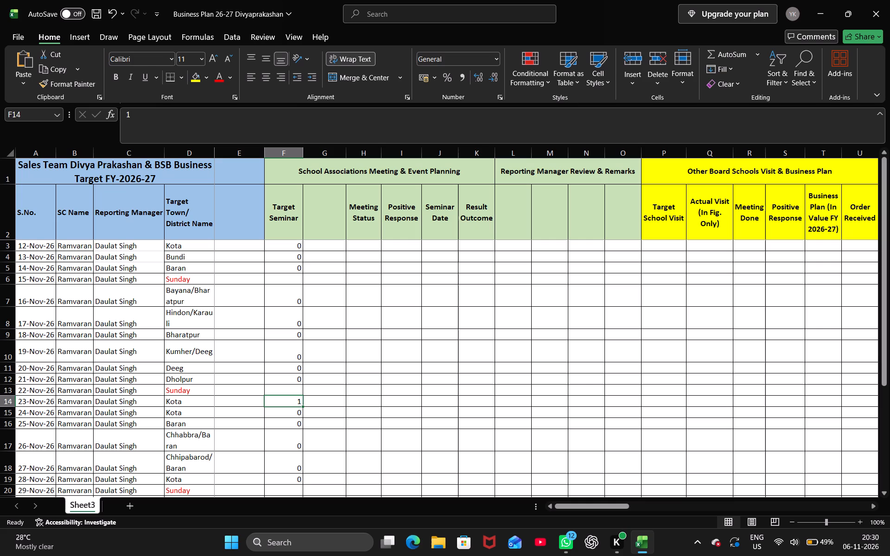
pyautogui.press('Down')
pyautogui.press('Down')
pyautogui.press('Down')
pyautogui.press('Down')
pyautogui.press('Down')
pyautogui.press('Down')
pyautogui.press('Down')
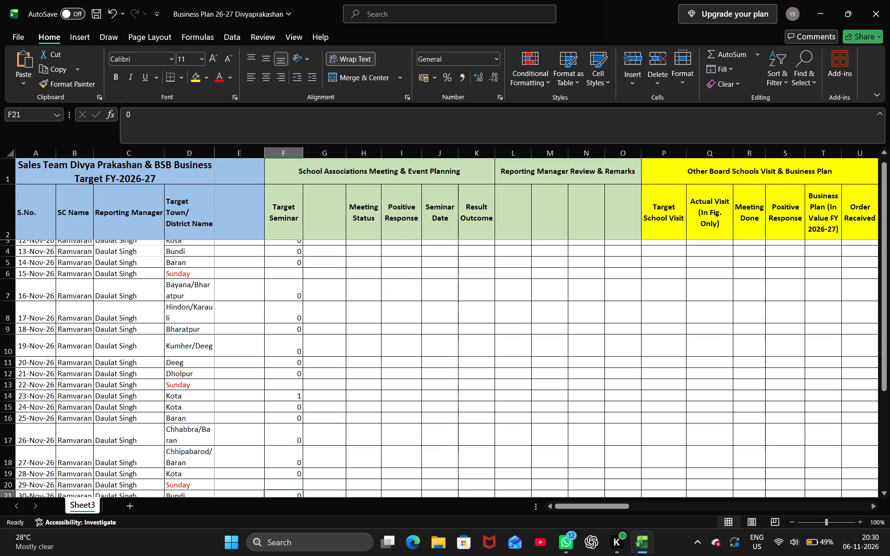
pyautogui.press('Down')
pyautogui.press('Down')
pyautogui.press('Down')
pyautogui.press('Down')
pyautogui.press('Up')
pyautogui.press('Up')
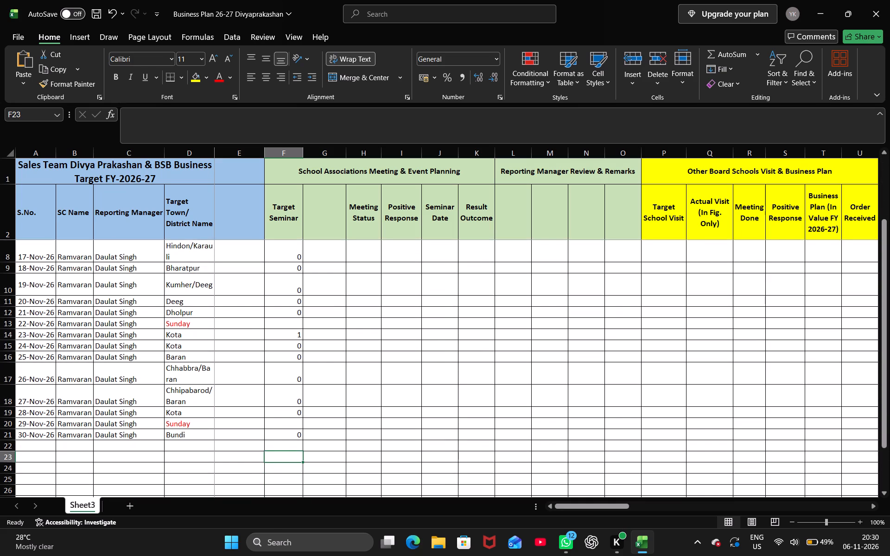
pyautogui.press('Up')
pyautogui.press('Up')
pyautogui.press('Up')
pyautogui.press('Up')
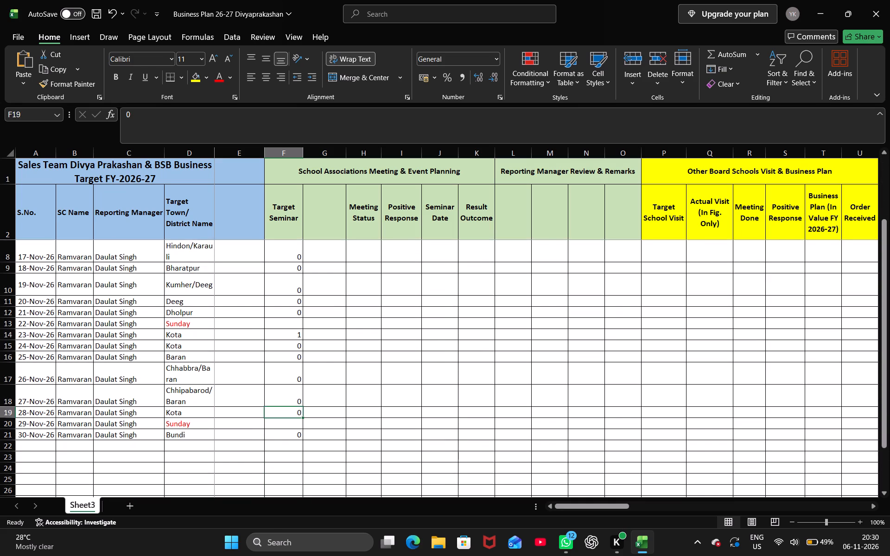
pyautogui.press('Up')
pyautogui.press('Up')
pyautogui.press('Up')
pyautogui.press('Up')
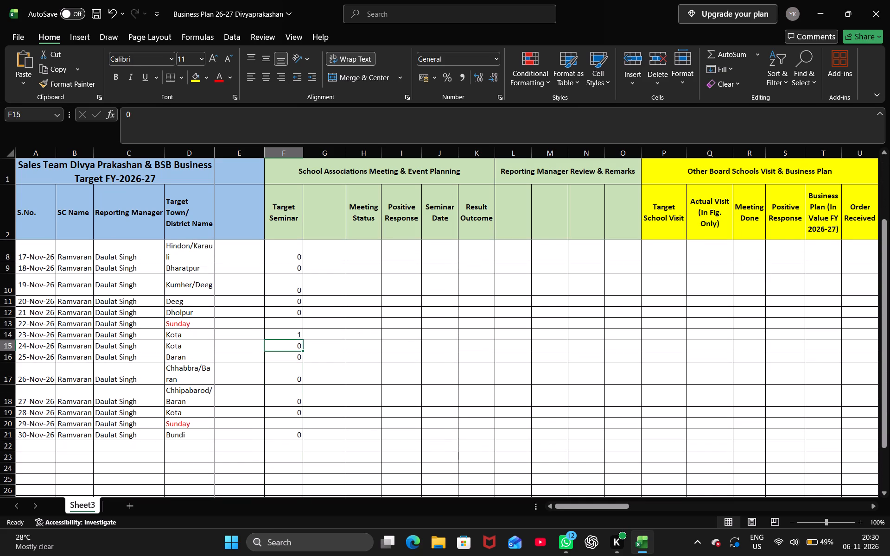
pyautogui.press('Up')
pyautogui.press('Up')
pyautogui.press('Up')
pyautogui.press('Up')
pyautogui.press('Up')
pyautogui.press('Up')
pyautogui.press('Up')
pyautogui.press('Up')
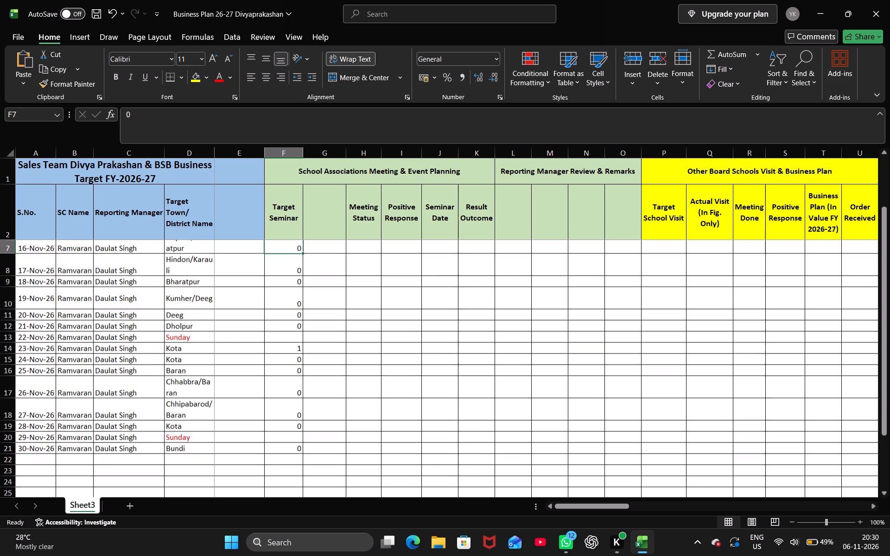
pyautogui.press('Up')
pyautogui.press('Up')
pyautogui.press('Up')
pyautogui.press('Up')
pyautogui.press('Up')
pyautogui.press('Up')
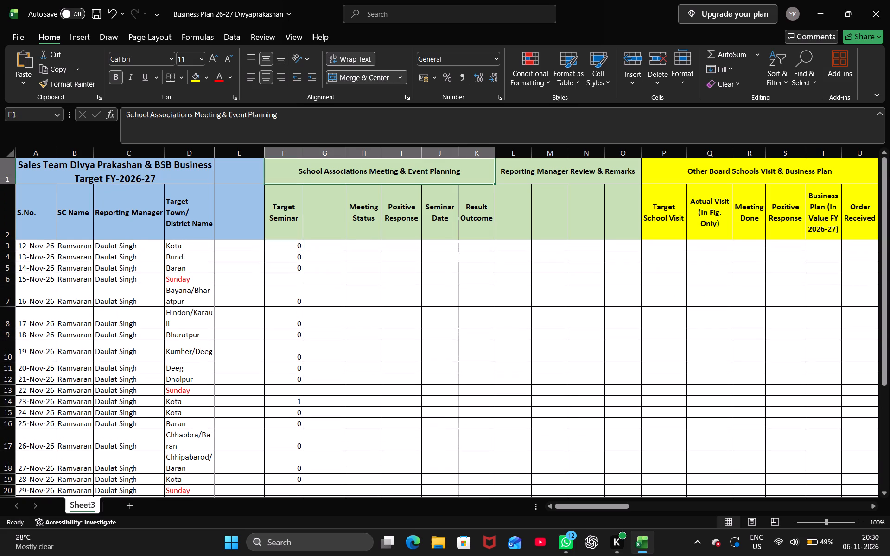
pyautogui.press('Down')
pyautogui.press('Down')
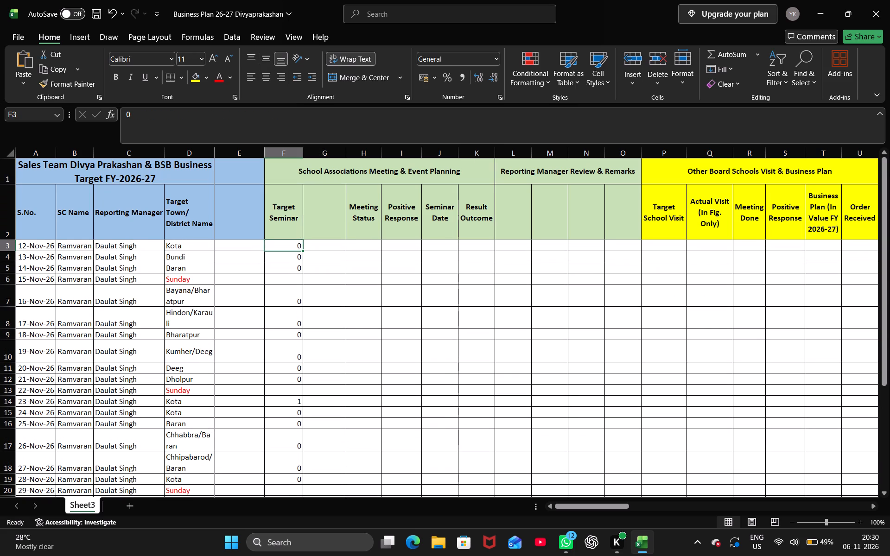
# Enter 0 again as the target seminar number in the 12-Nov-26 Kota row.
pyautogui.press('0')
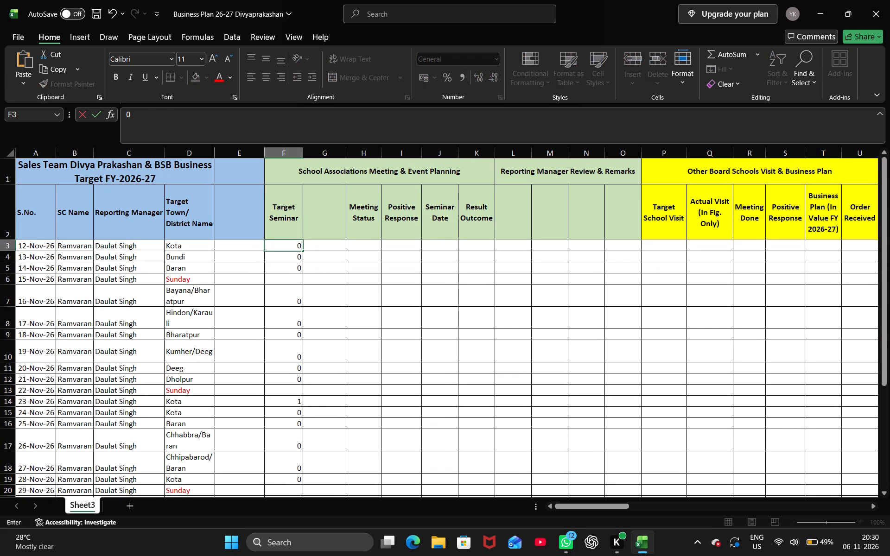
pyautogui.press('Right')
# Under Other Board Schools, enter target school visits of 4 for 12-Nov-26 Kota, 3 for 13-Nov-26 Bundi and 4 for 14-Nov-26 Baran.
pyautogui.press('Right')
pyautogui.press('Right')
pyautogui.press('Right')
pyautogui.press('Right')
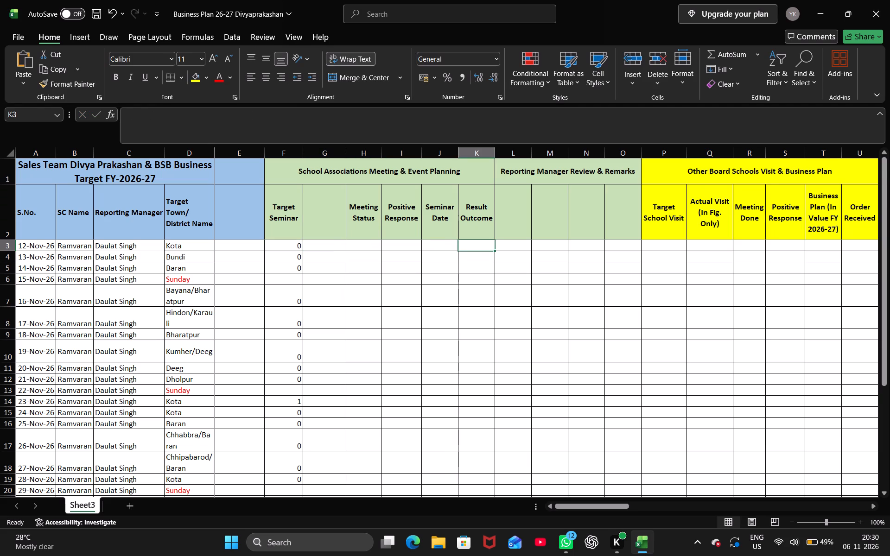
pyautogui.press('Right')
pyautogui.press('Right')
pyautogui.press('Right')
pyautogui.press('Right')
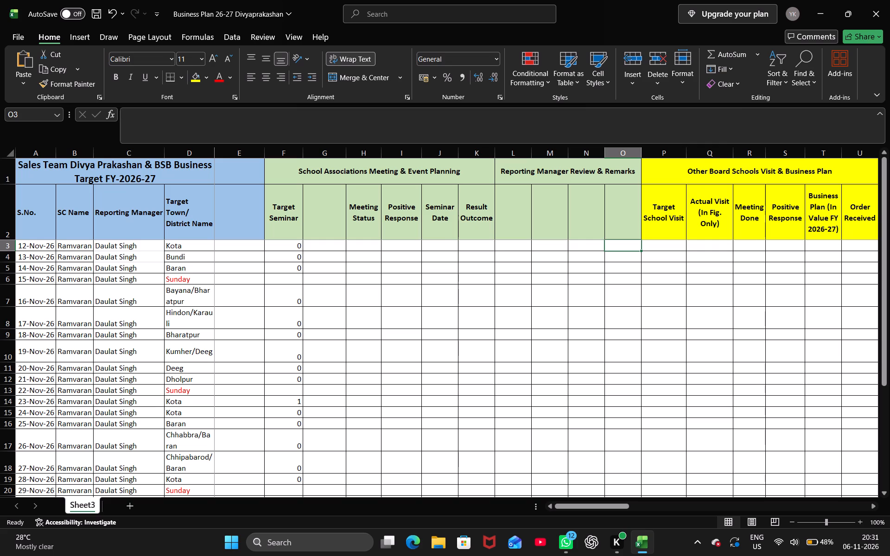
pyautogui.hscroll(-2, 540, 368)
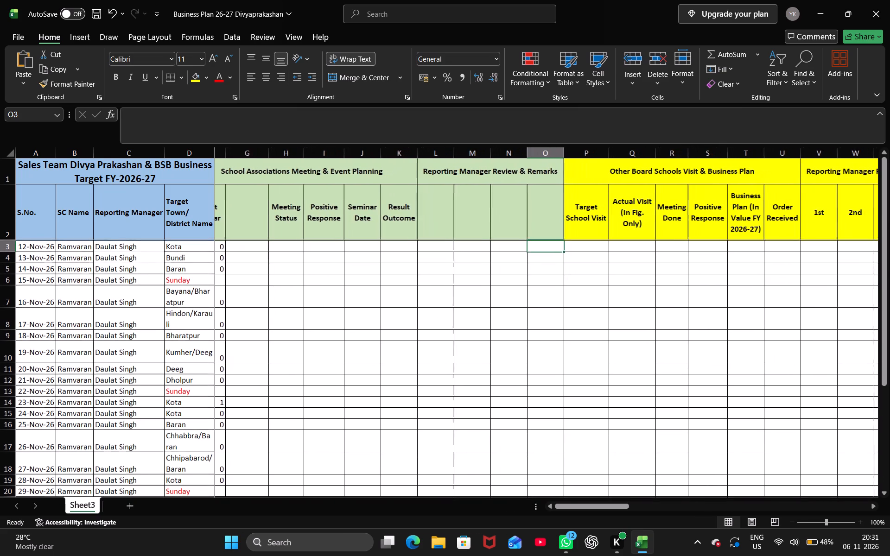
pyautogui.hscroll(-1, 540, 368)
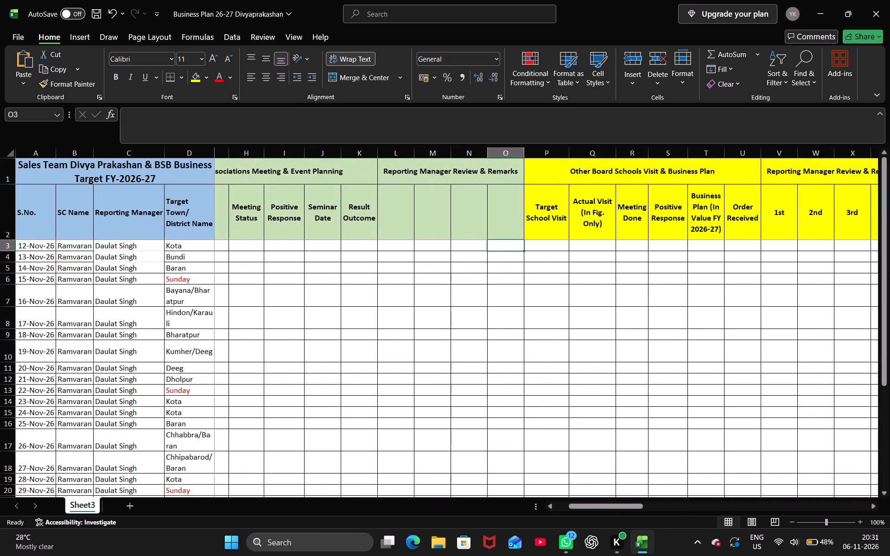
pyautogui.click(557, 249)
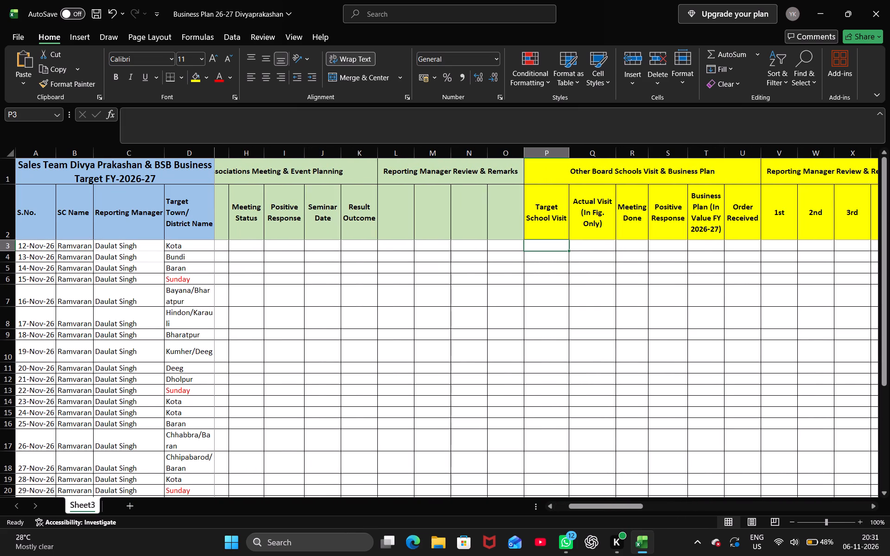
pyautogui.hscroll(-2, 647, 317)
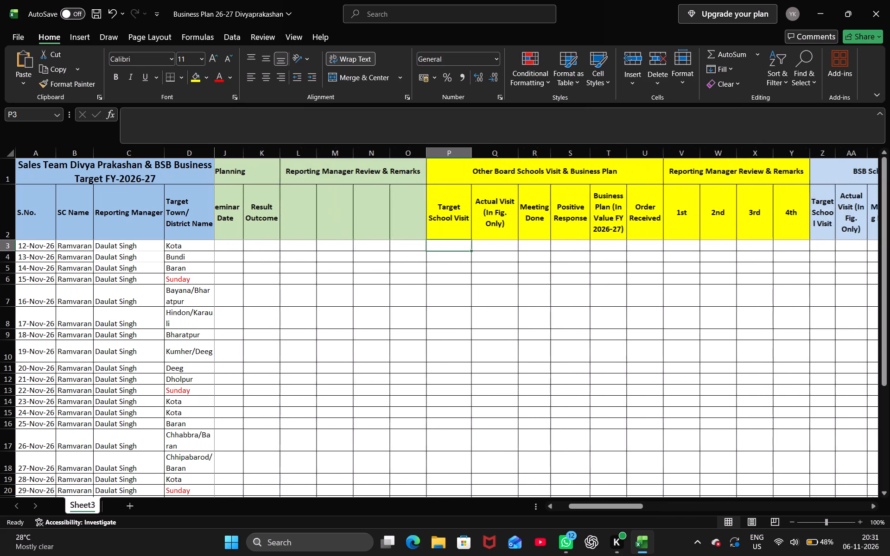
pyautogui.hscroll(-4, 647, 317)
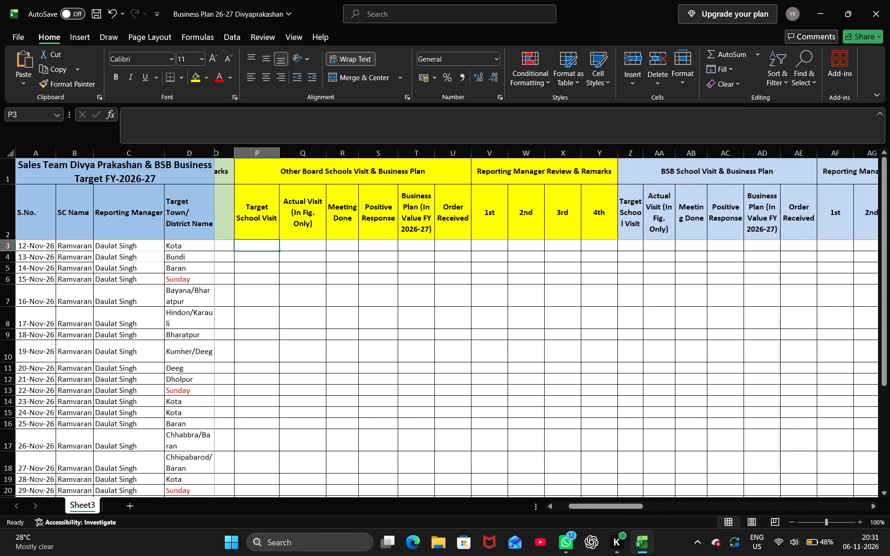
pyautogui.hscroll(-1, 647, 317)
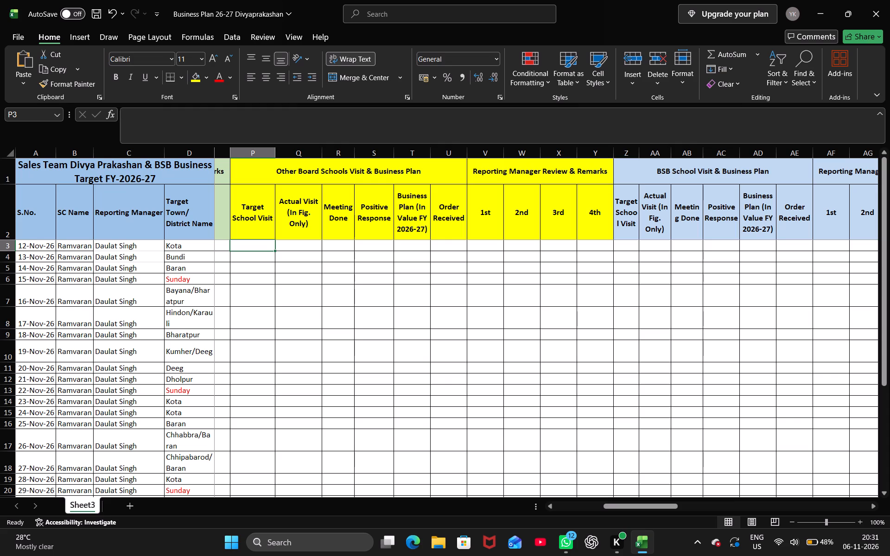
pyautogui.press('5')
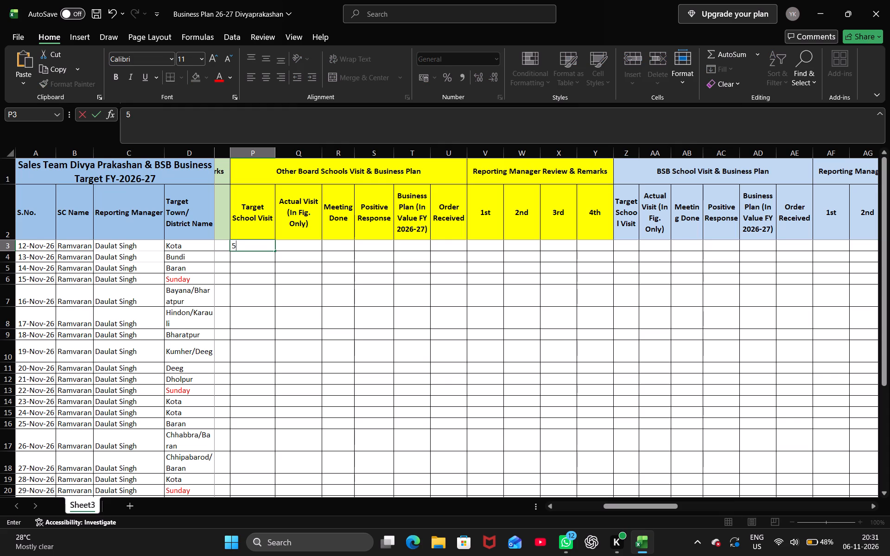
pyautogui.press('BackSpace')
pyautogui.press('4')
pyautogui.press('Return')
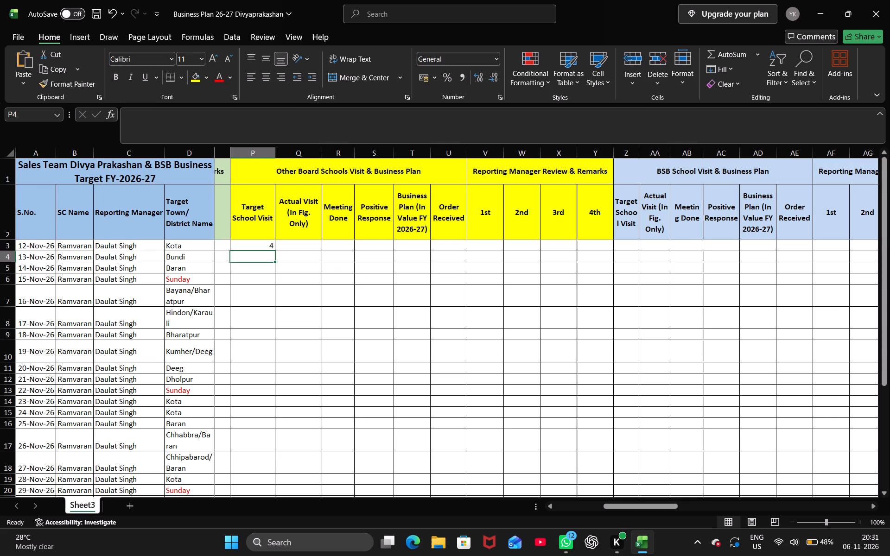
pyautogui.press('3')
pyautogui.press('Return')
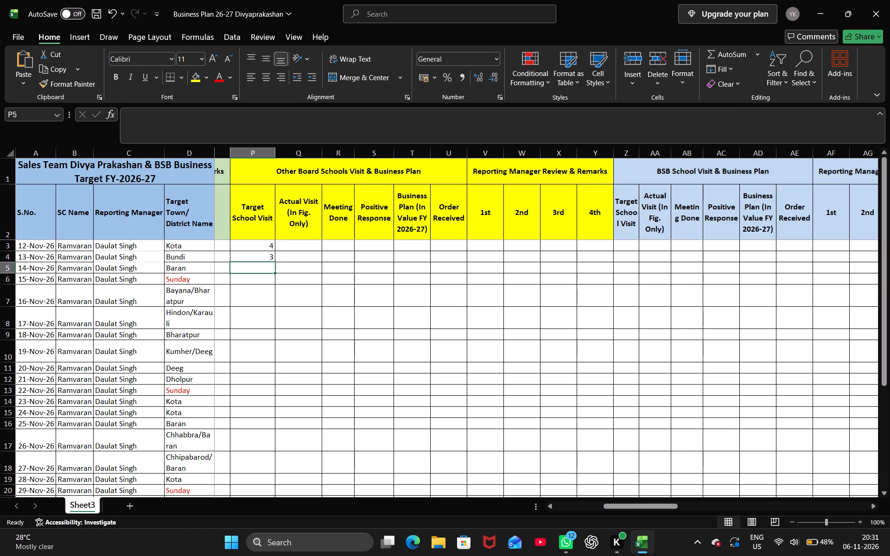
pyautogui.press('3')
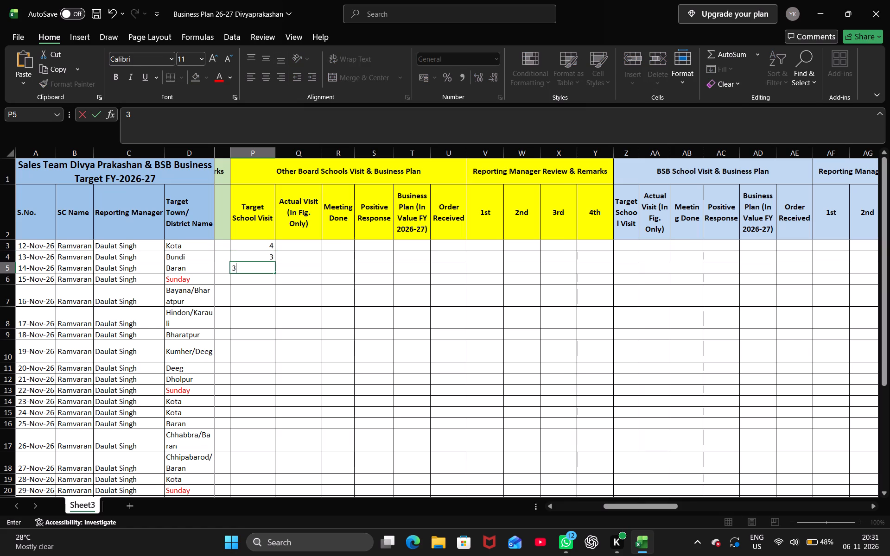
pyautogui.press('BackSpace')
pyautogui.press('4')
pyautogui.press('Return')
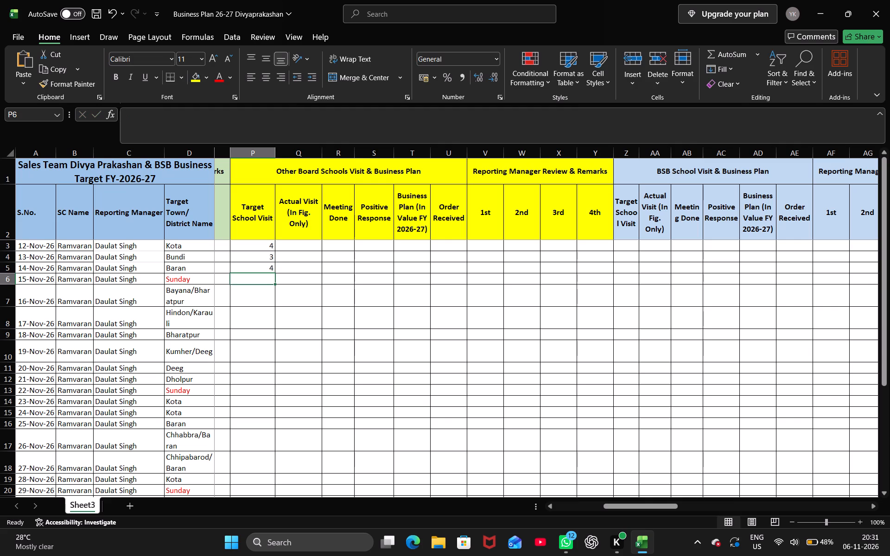
# Change the Other Board target school visits to 5 for 13-Nov-26 Bundi, 6 for 12-Nov-26 Kota and 5 for 14-Nov-26 Baran.
pyautogui.hscroll(-2, 388, 287)
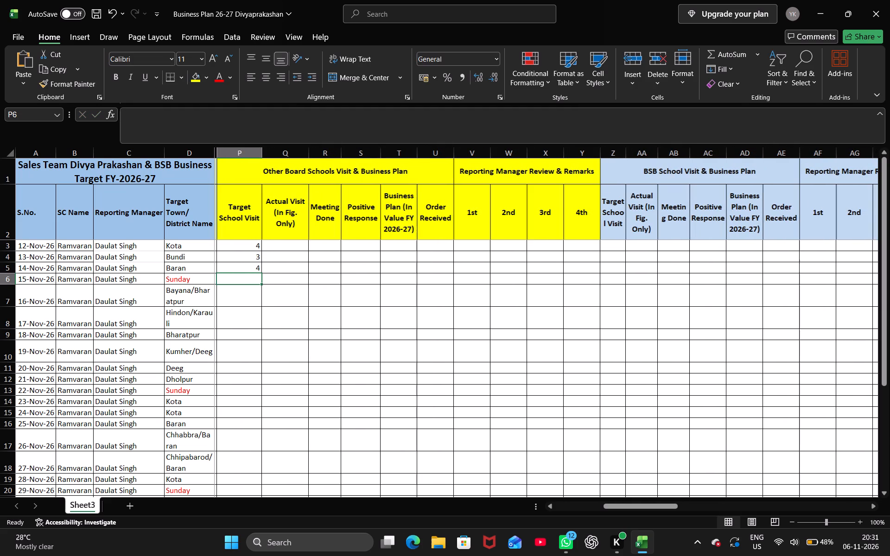
pyautogui.hscroll(-2, 388, 287)
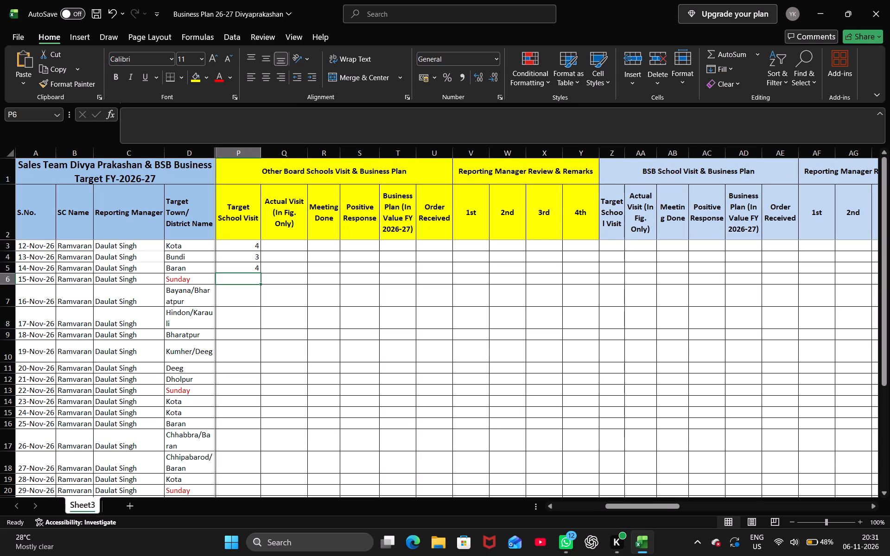
pyautogui.press('Up')
pyautogui.press('Up')
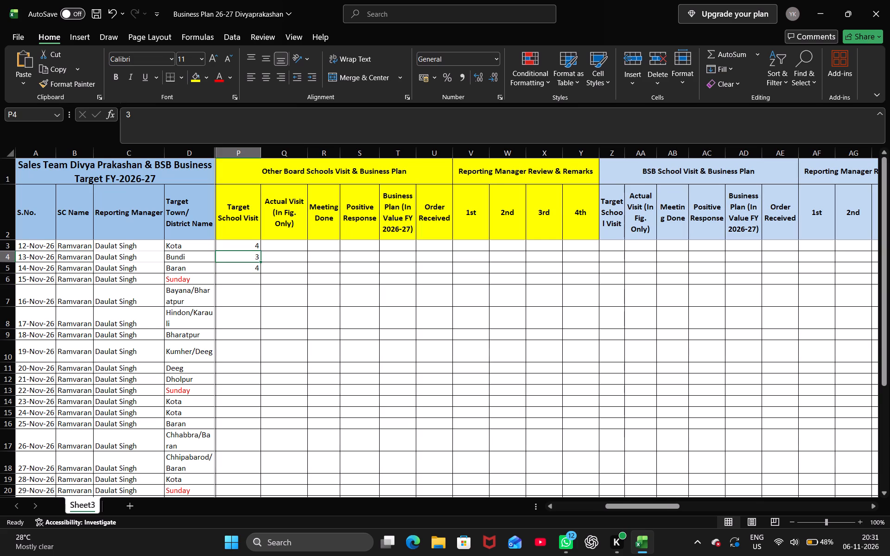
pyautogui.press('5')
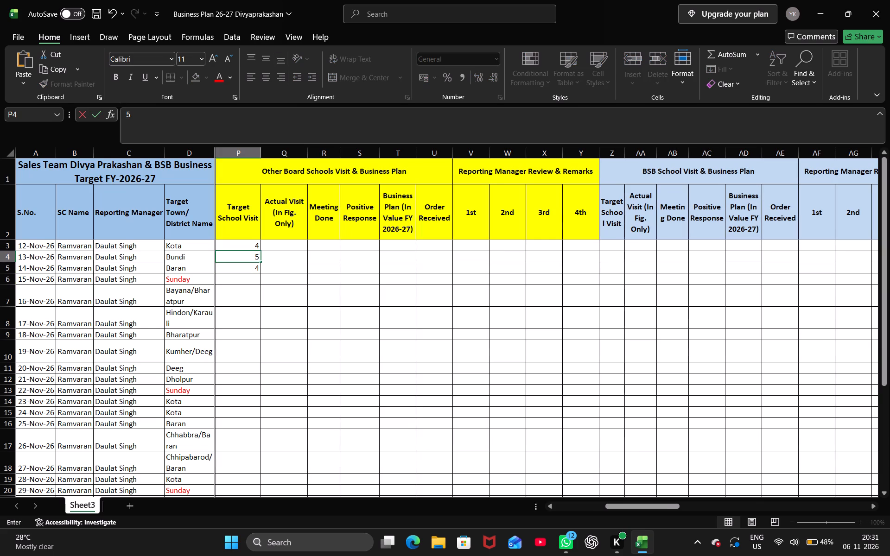
pyautogui.press('Up')
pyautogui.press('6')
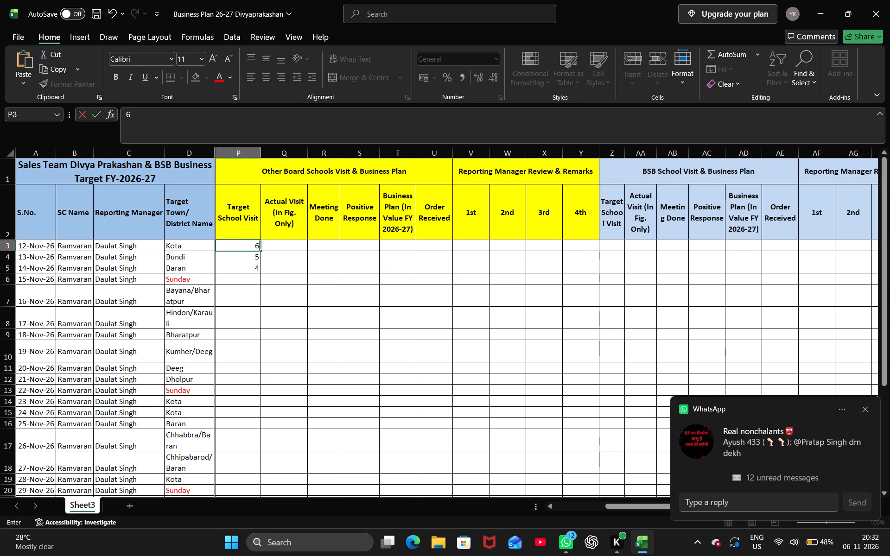
pyautogui.press('Down')
pyautogui.press('Down')
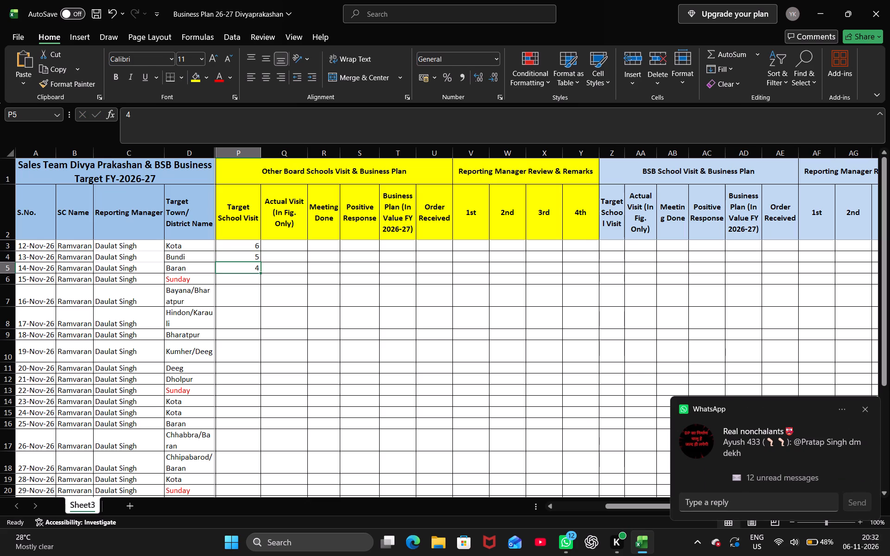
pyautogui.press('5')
pyautogui.press('Down')
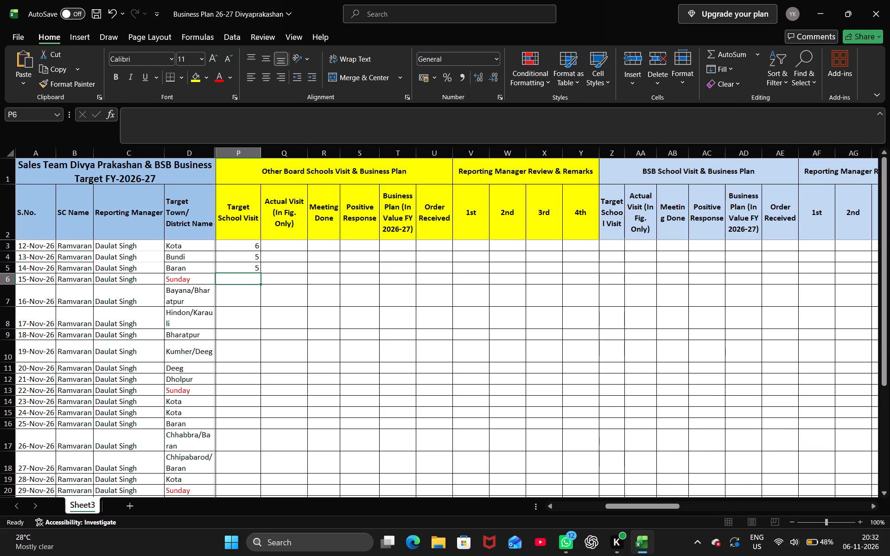
# Enter 4 as the Other Board target school visits in the 16-Nov-26 Bayana/Bharatpur row, leaving the Sunday row blank.
pyautogui.press('Down')
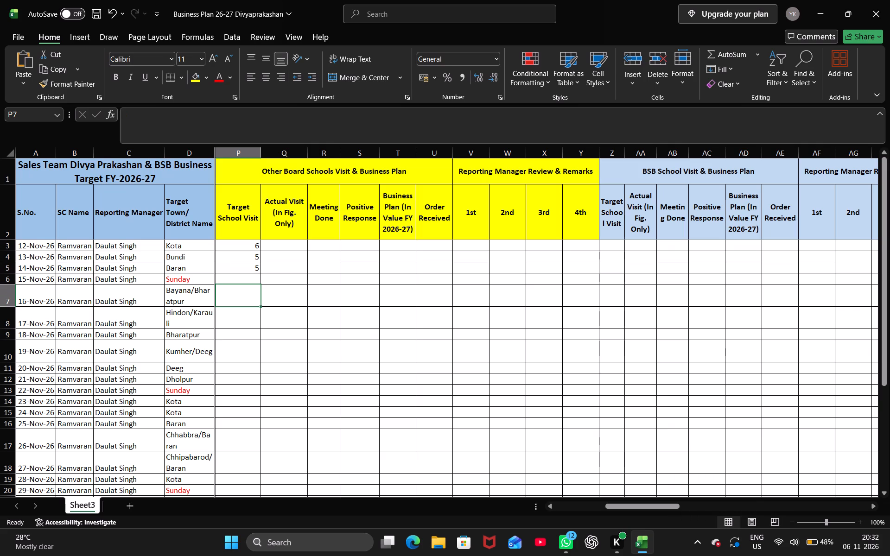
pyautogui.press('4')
pyautogui.press('Return')
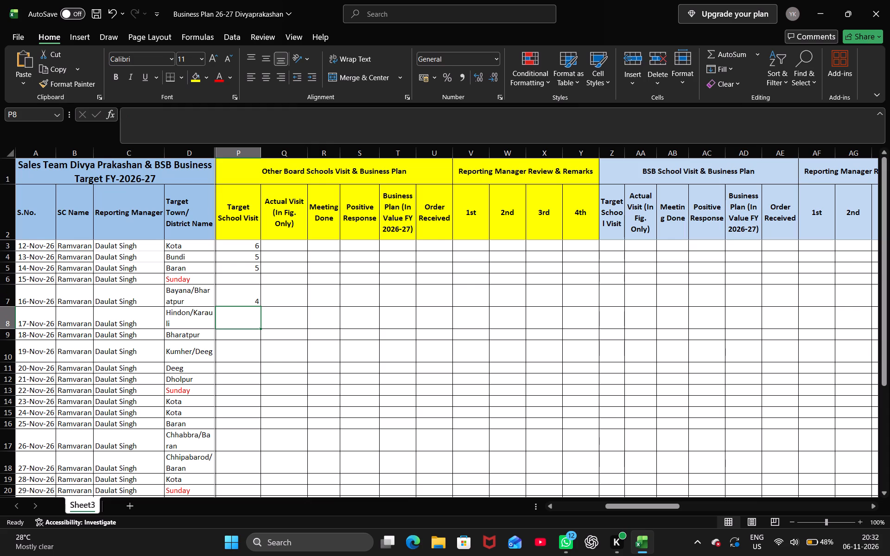
# Set the Other Board target school visit for the 17-Nov-26 Hindon/Karauli row to 3.
pyautogui.press('4')
pyautogui.press('Return')
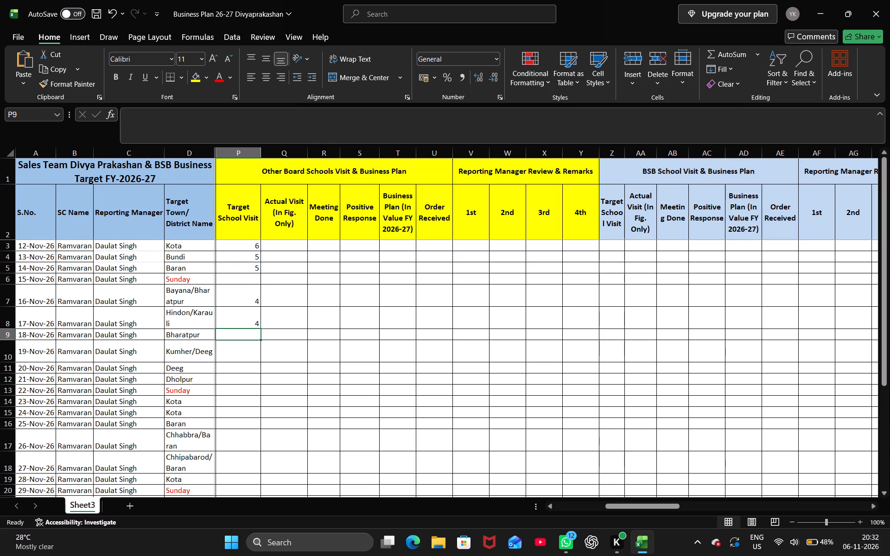
pyautogui.press('Up')
pyautogui.press('3')
pyautogui.press('Return')
# Enter Other Board target school visits of 5 for 18-Nov-26 Bharatpur, 6 for 19-Nov-26 Kumher/Deeg, 4 for 20-Nov-26 Deeg and 4 for 21-Nov-26 Dholpur.
pyautogui.press('5')
pyautogui.press('Return')
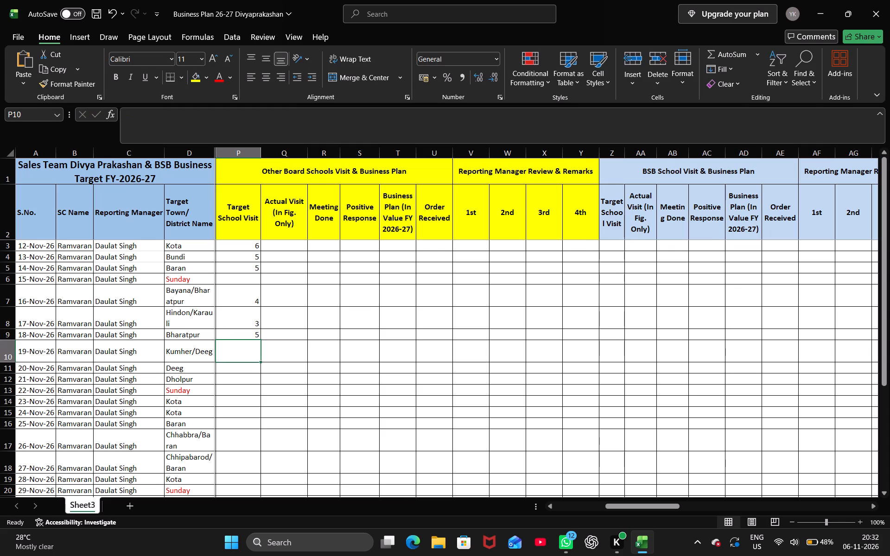
pyautogui.press('6')
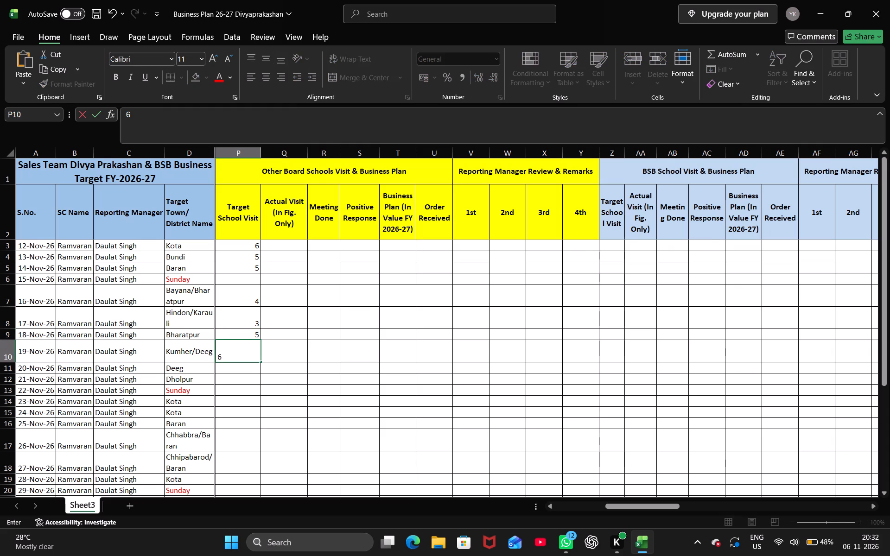
pyautogui.press('Return')
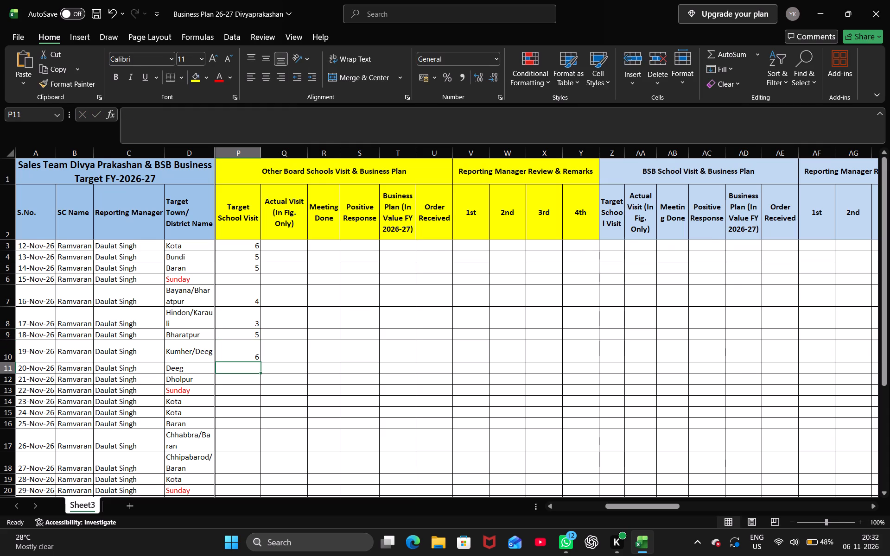
pyautogui.press('4')
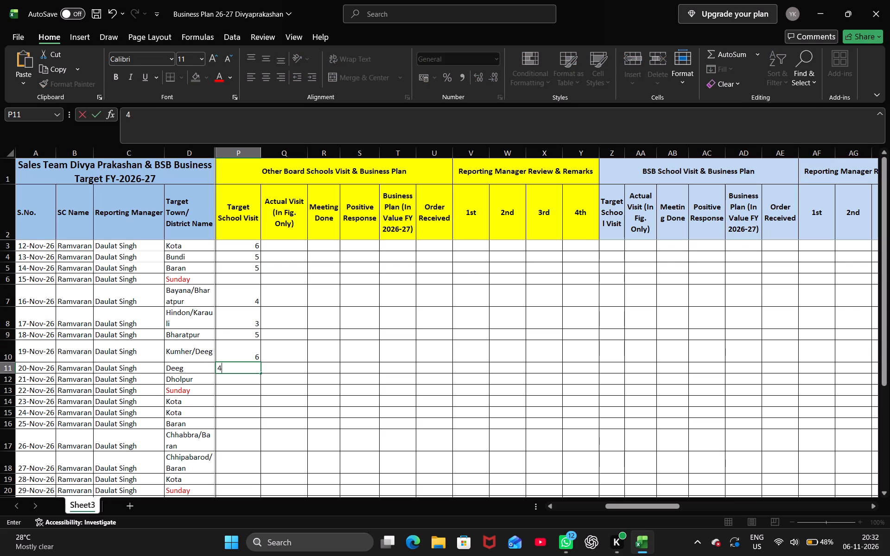
pyautogui.press('Return')
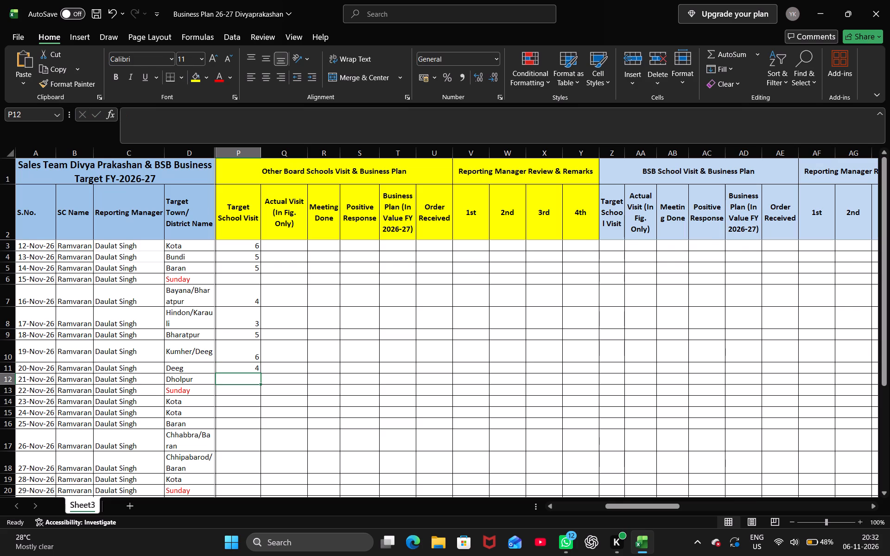
pyautogui.press('4')
pyautogui.press('Return')
pyautogui.press('Return')
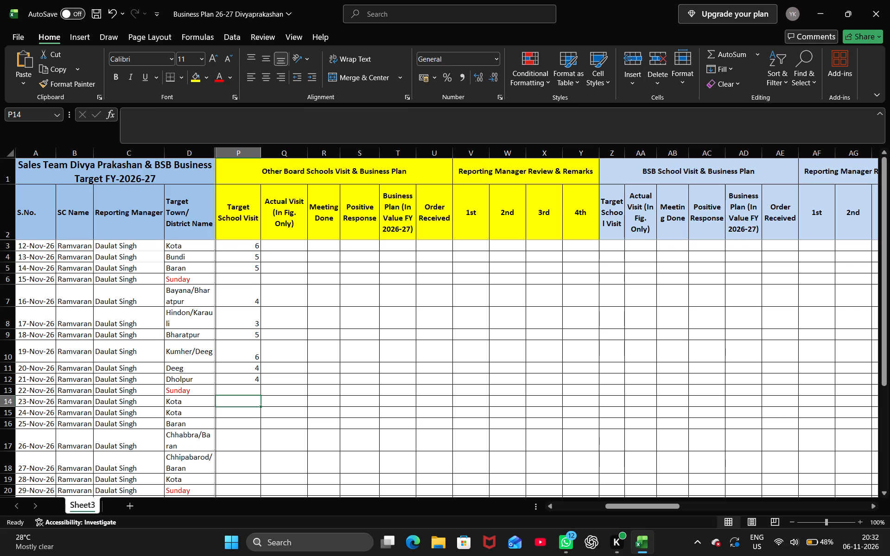
# Enter Other Board target school visits of 6 for 23-Nov-26, 4 for 24-Nov-26, 5 for 25-Nov-26, 4 for 26-Nov-26 and 4 for 27-Nov-26.
pyautogui.press('6')
pyautogui.press('Return')
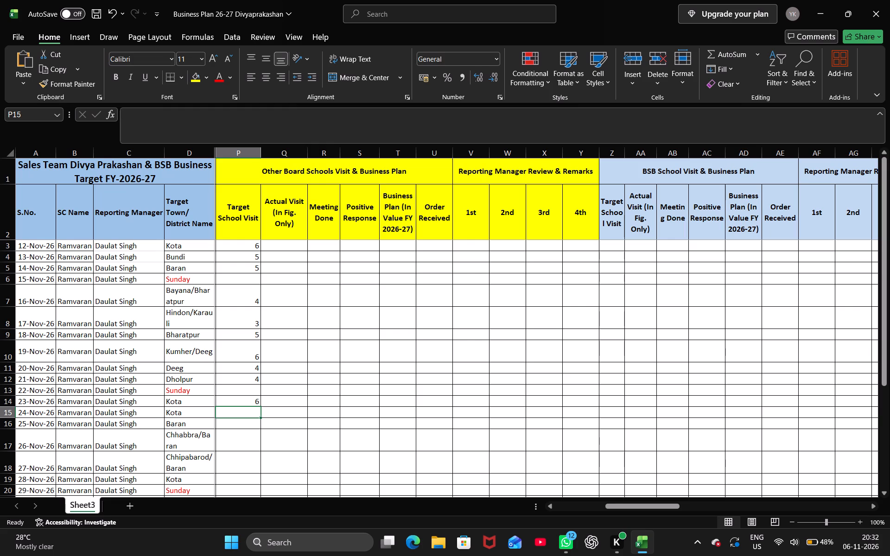
pyautogui.press('4')
pyautogui.press('Return')
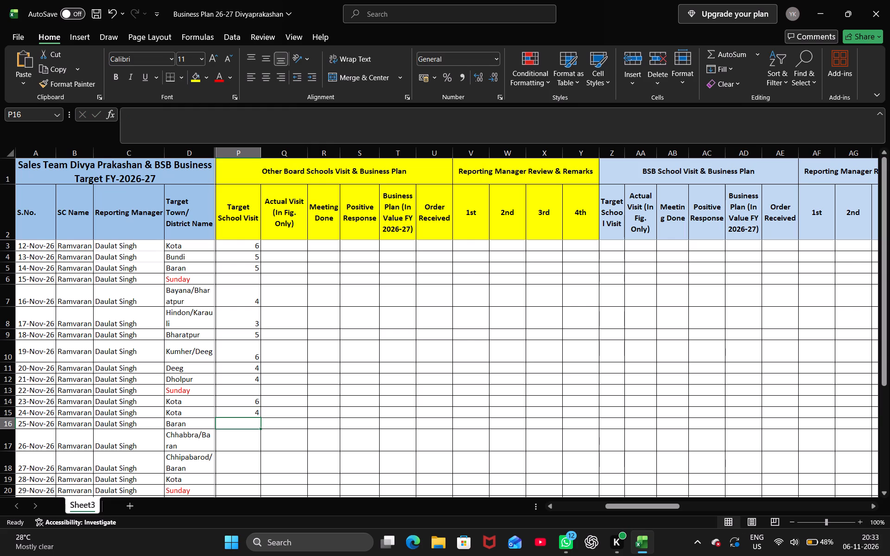
pyautogui.press('5')
pyautogui.press('Return')
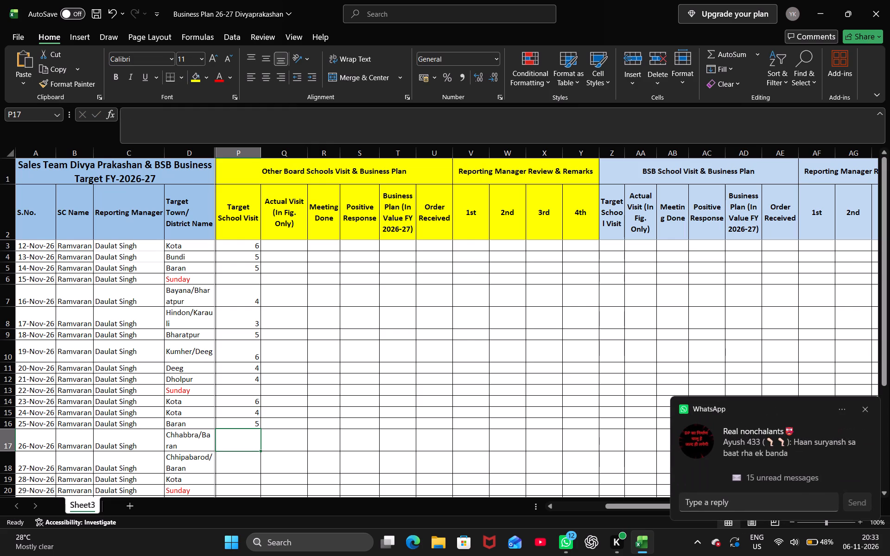
pyautogui.press('4')
pyautogui.press('Return')
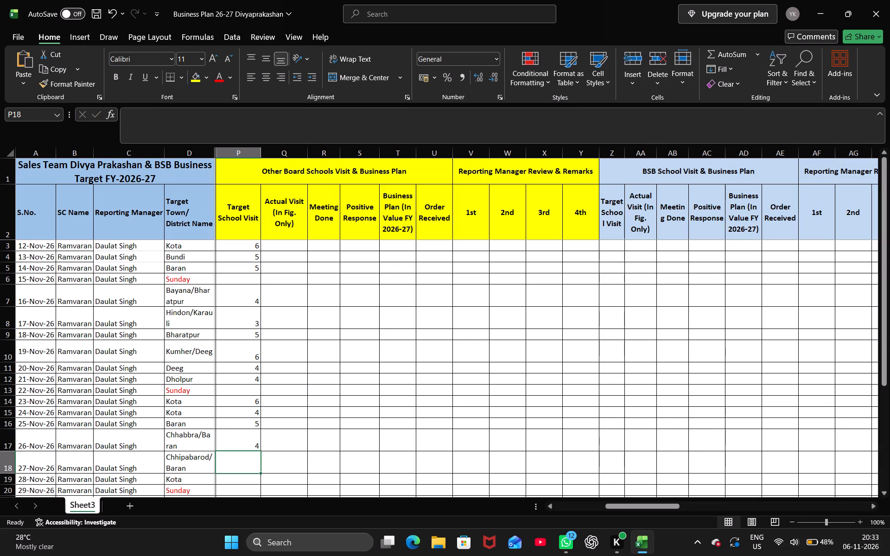
pyautogui.press('4')
pyautogui.press('Return')
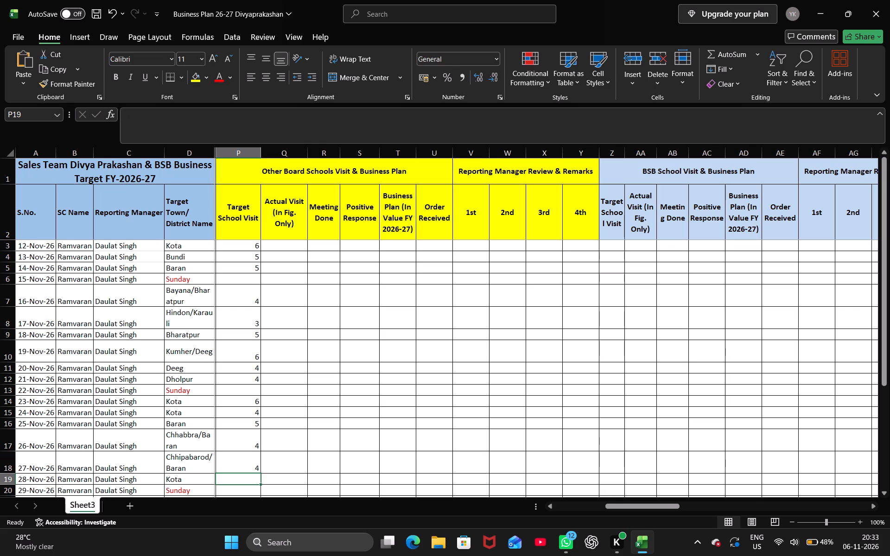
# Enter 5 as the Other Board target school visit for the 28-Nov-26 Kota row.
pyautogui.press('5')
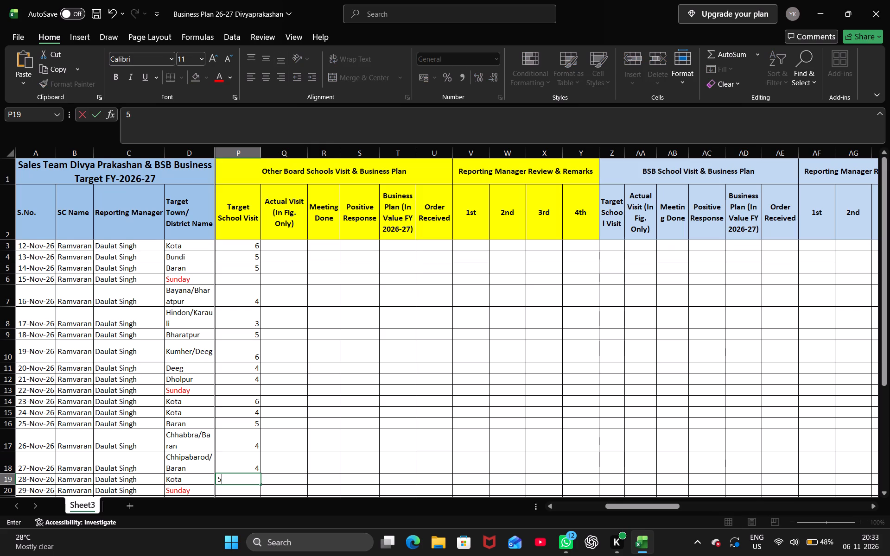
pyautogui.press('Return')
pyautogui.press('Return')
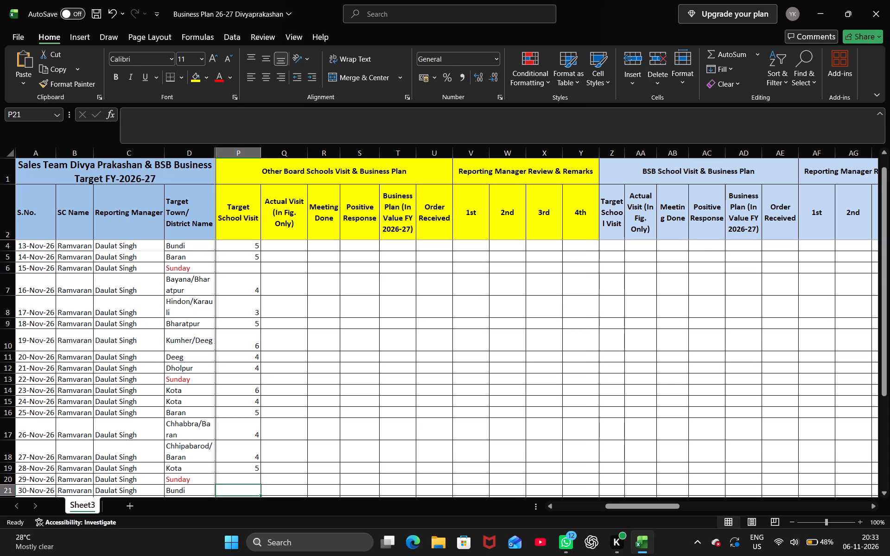
# Set the Other Board target school visit to 2 for 28-Nov-26 Kota and 5 for 30-Nov-26 Bundi.
pyautogui.press('Up')
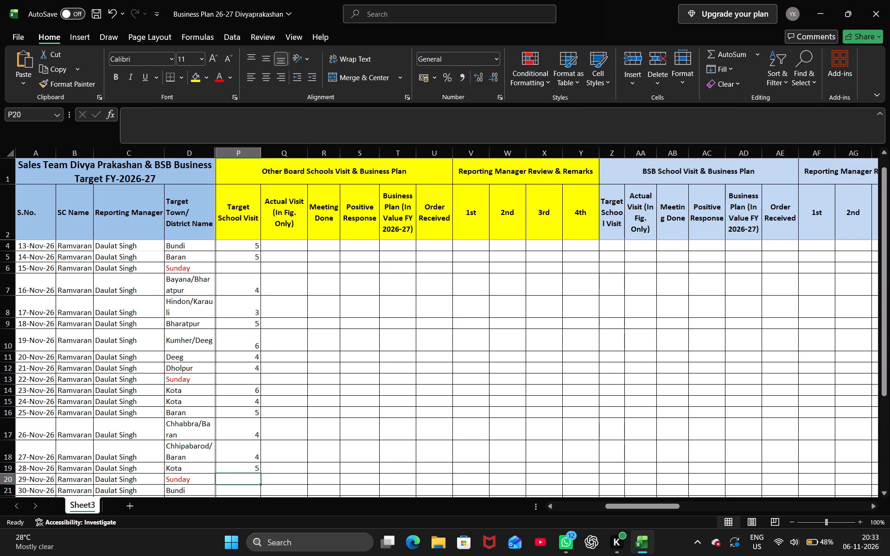
pyautogui.press('Up')
pyautogui.press('Up')
pyautogui.press('Down')
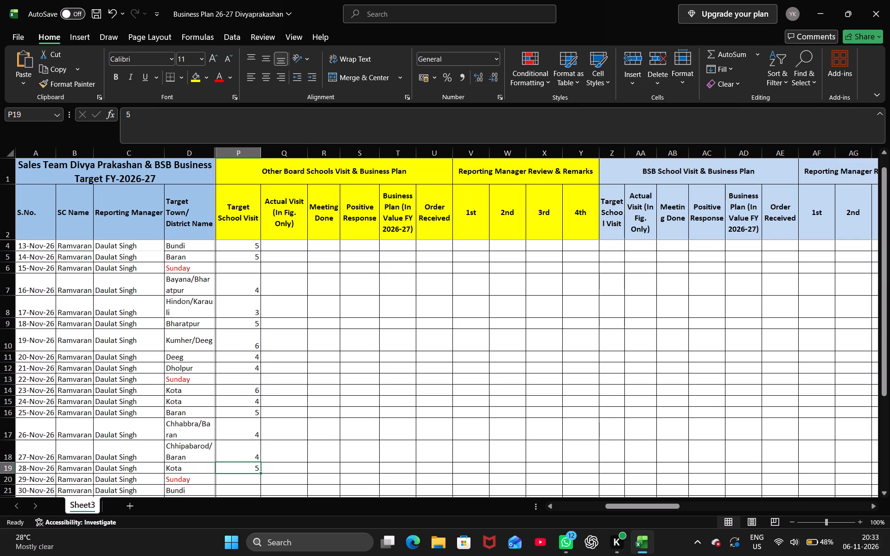
pyautogui.press('2')
pyautogui.press('Down')
pyautogui.press('Down')
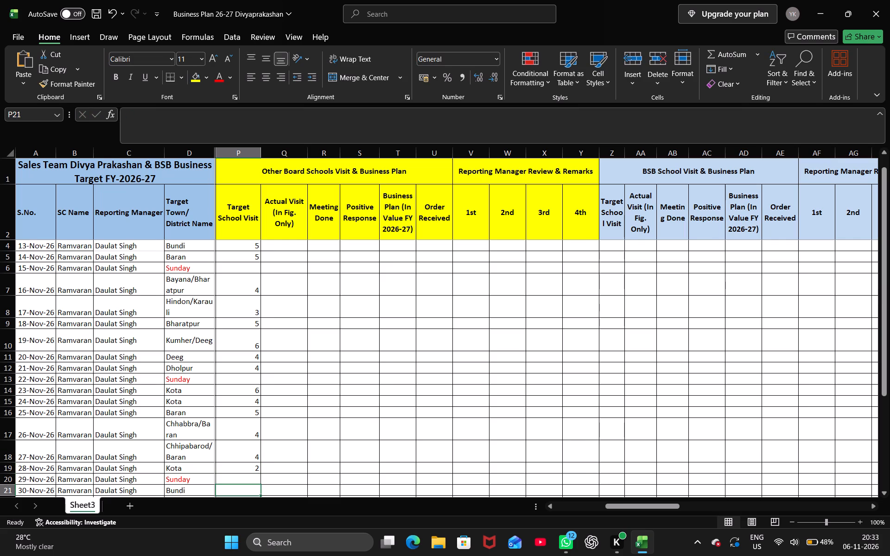
pyautogui.press('5')
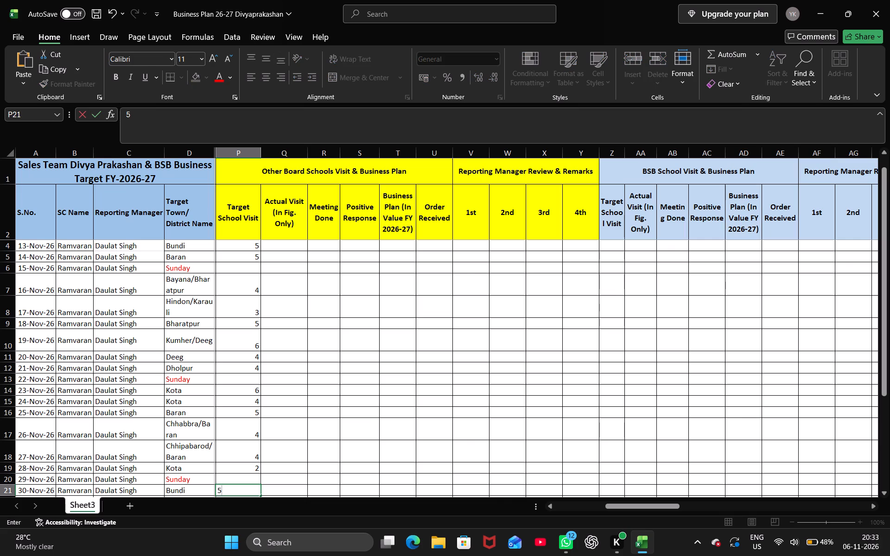
pyautogui.press('Return')
# Review the Other Board target school visit entries up to the 12-Nov-26 row and back down to the 30-Nov-26 row.
pyautogui.press('Up')
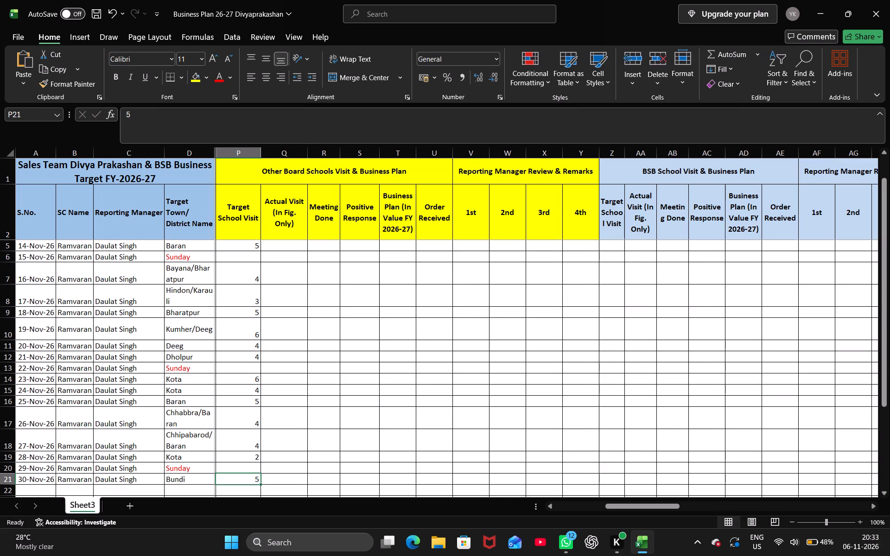
pyautogui.press('Up')
pyautogui.press('Up')
pyautogui.press('Up')
pyautogui.press('Up')
pyautogui.press('Up')
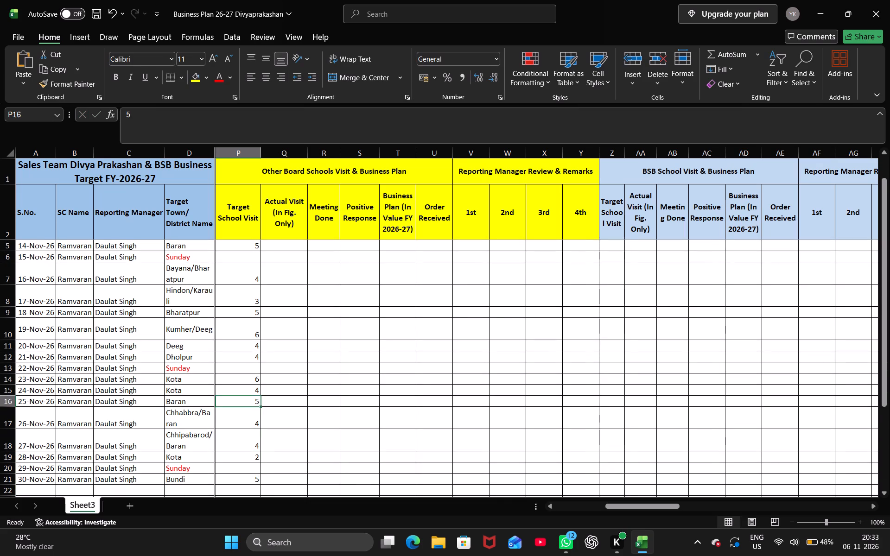
pyautogui.press('Up')
pyautogui.press('Up')
pyautogui.press('Up')
pyautogui.press('Up')
pyautogui.press('Up')
pyautogui.press('Up')
pyautogui.press('Up')
pyautogui.press('Up')
pyautogui.press('Up')
pyautogui.press('Up')
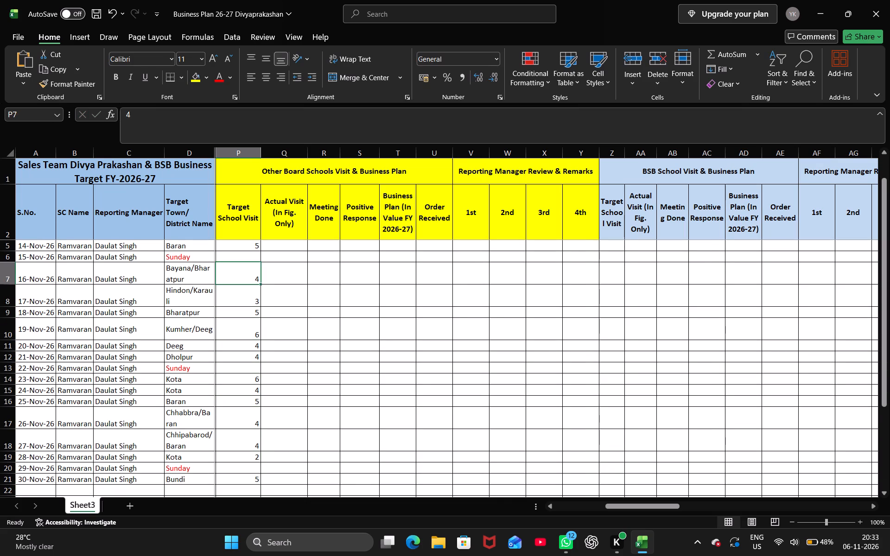
pyautogui.press('Up')
pyautogui.press('Up')
pyautogui.press('Up')
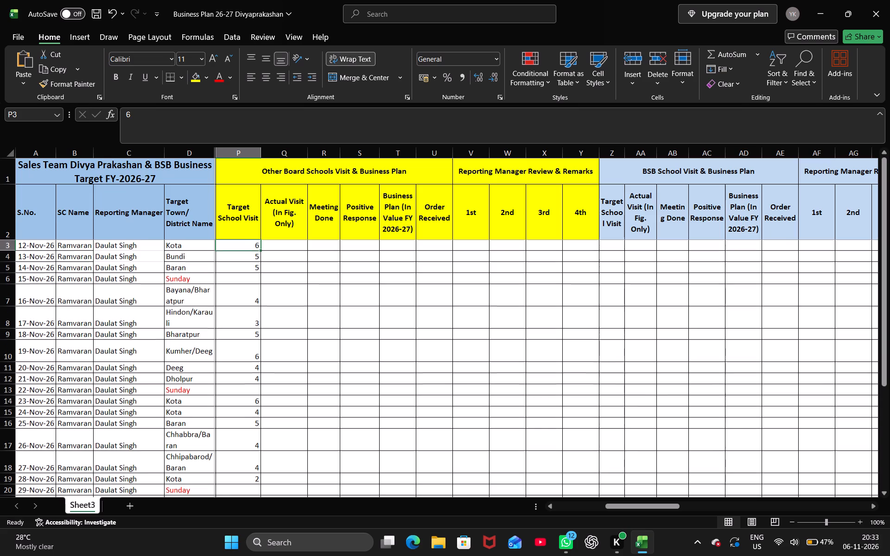
pyautogui.press('Down')
pyautogui.press('Down')
pyautogui.press('Down')
pyautogui.press('Down')
pyautogui.press('Down')
pyautogui.press('Down')
pyautogui.press('Down')
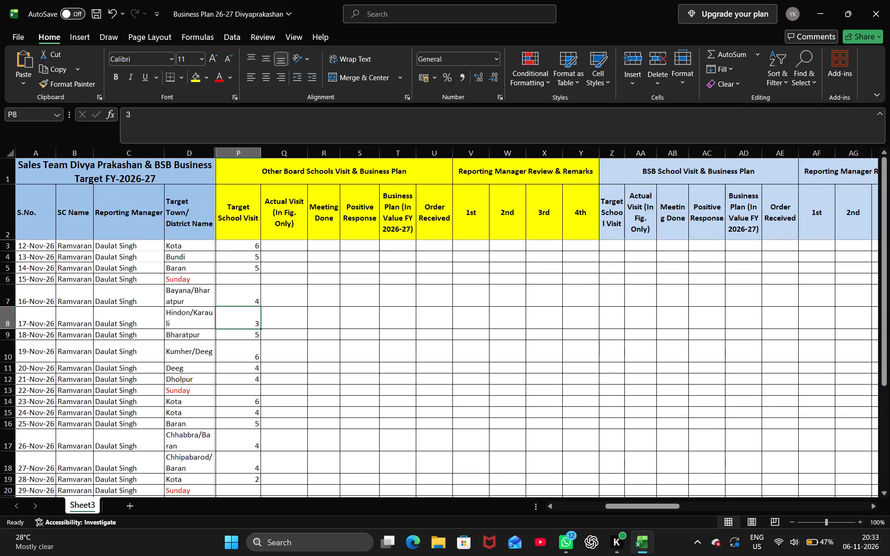
pyautogui.press('Down')
pyautogui.press('Down')
pyautogui.press('Down')
pyautogui.press('Down')
pyautogui.press('Down')
pyautogui.press('Down')
pyautogui.press('Down')
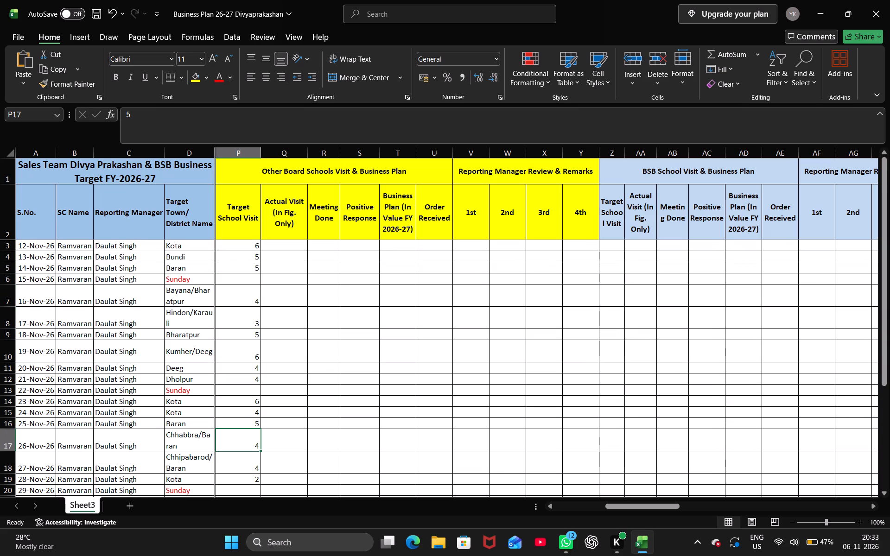
pyautogui.press('Down')
pyautogui.press('Down')
pyautogui.press('Down')
pyautogui.press('Down')
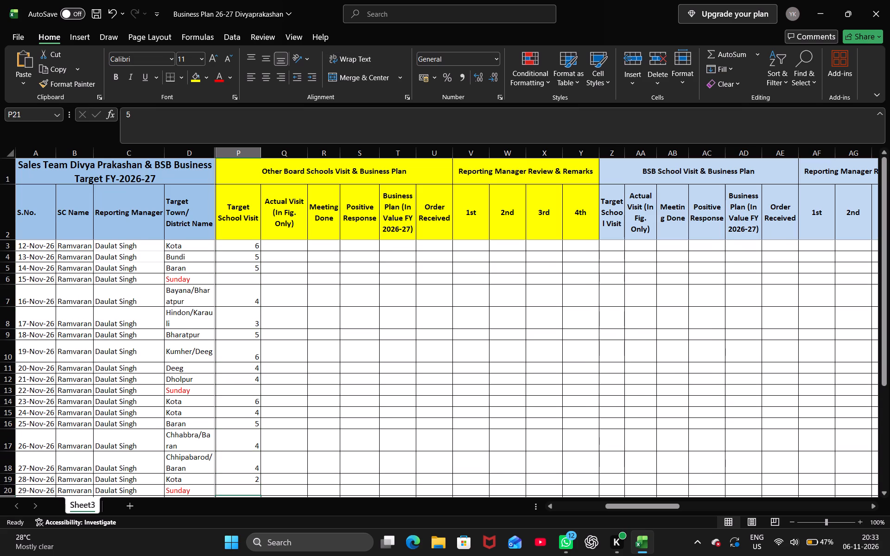
# Under BSB School, enter target school visits of 3 for 12-Nov-26 Kota, 0 for 13-Nov-26 Bundi and 3 for 14-Nov-26 Baran.
pyautogui.press('Right')
pyautogui.press('Right')
pyautogui.press('Right')
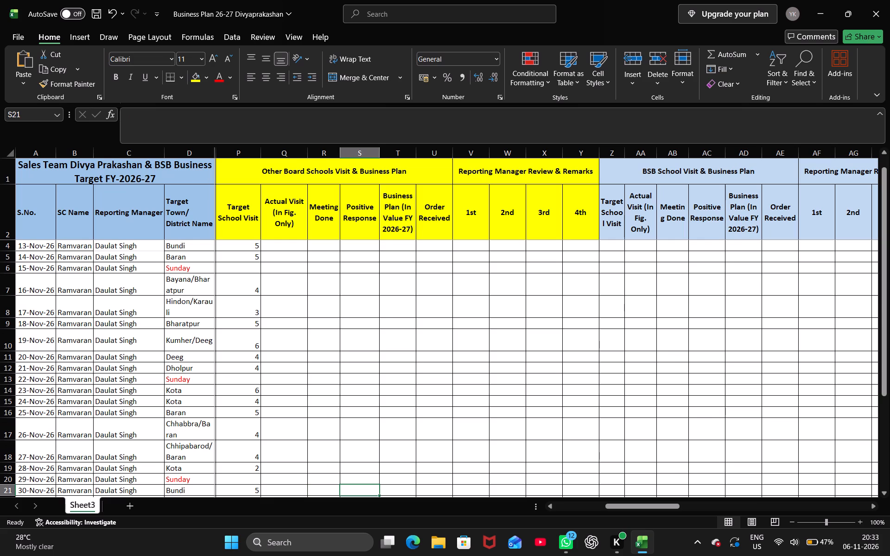
pyautogui.hscroll(-2, 433, 303)
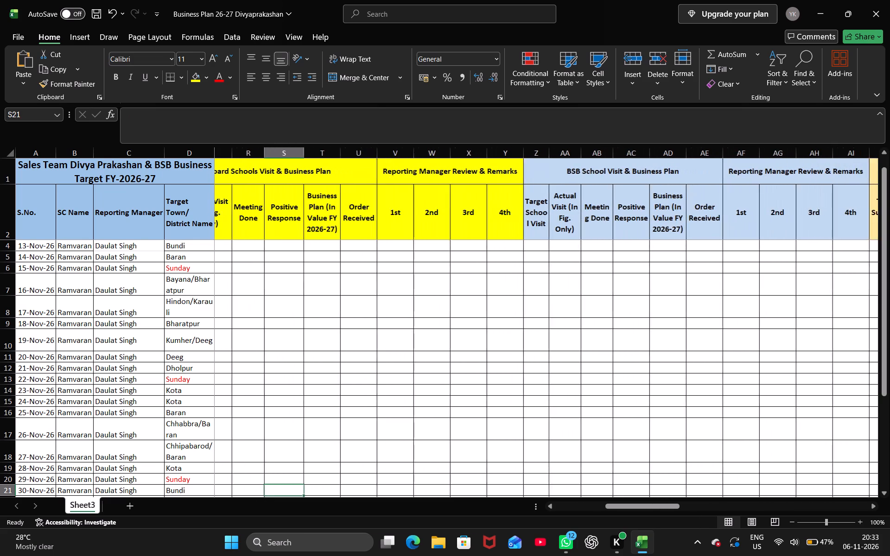
pyautogui.hscroll(-3, 433, 303)
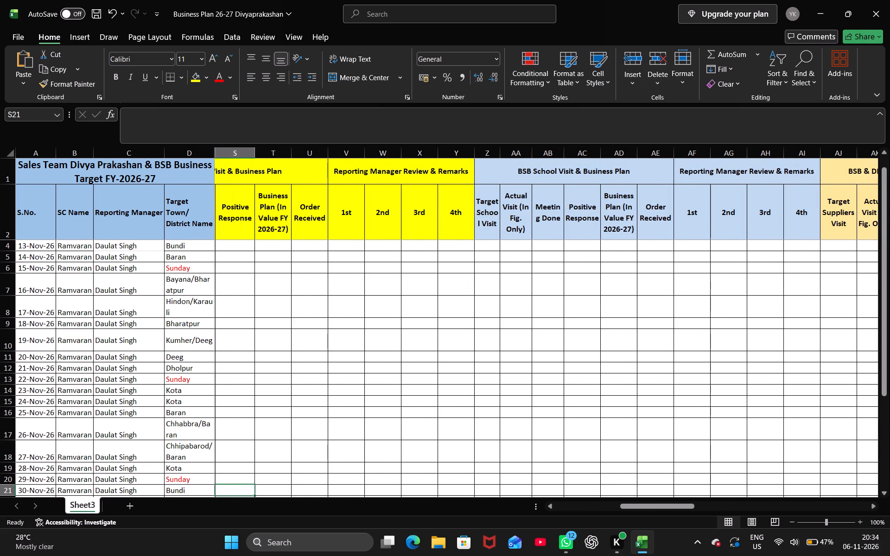
pyautogui.click(490, 244)
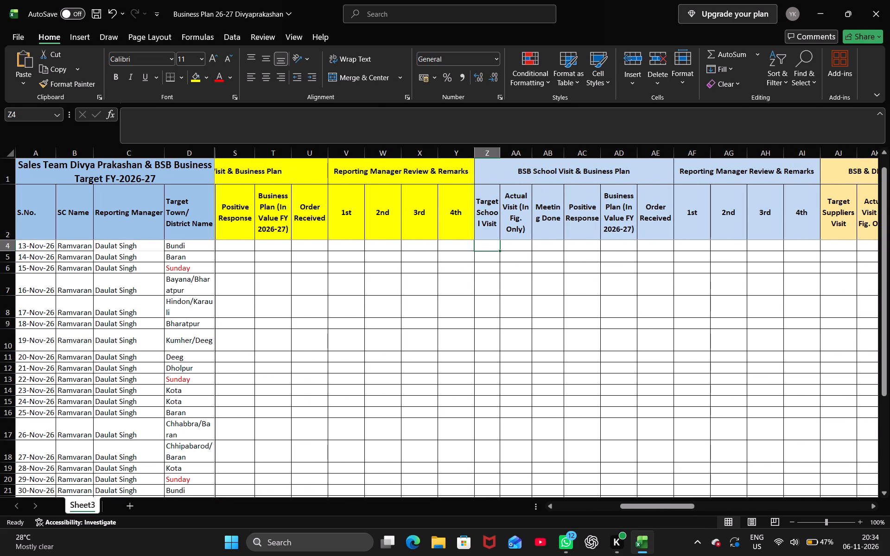
pyautogui.press('Up')
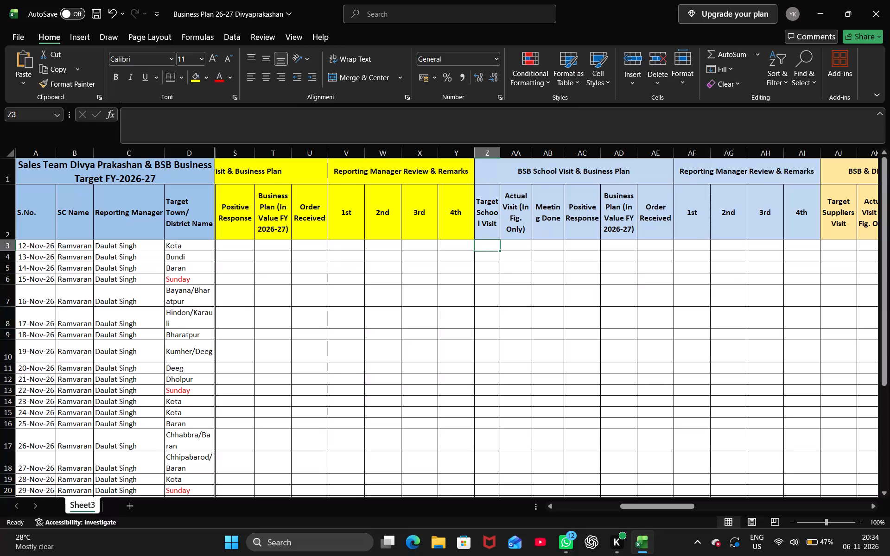
pyautogui.press('3')
pyautogui.press('Return')
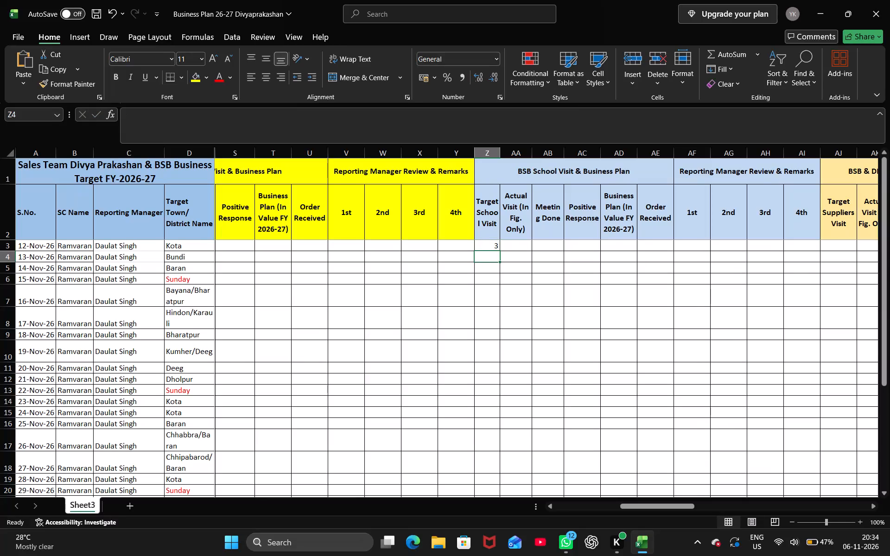
pyautogui.press('0')
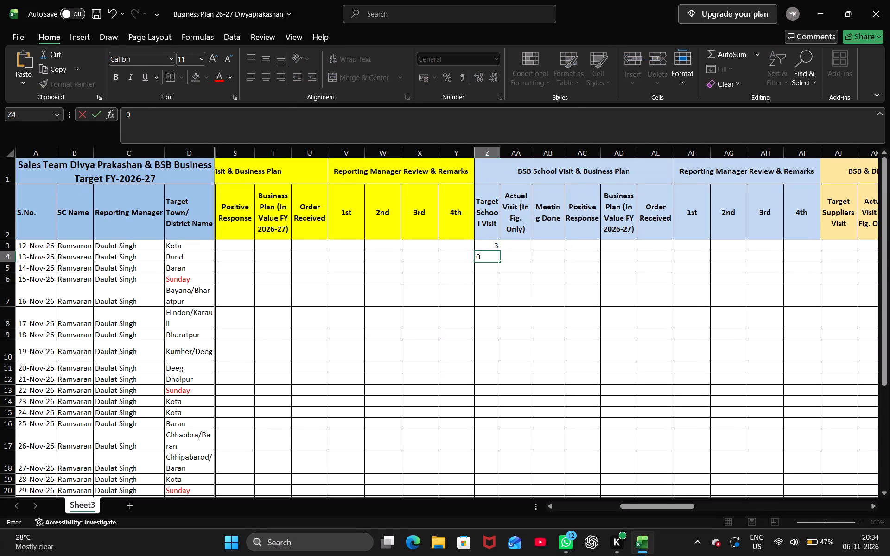
pyautogui.press('Return')
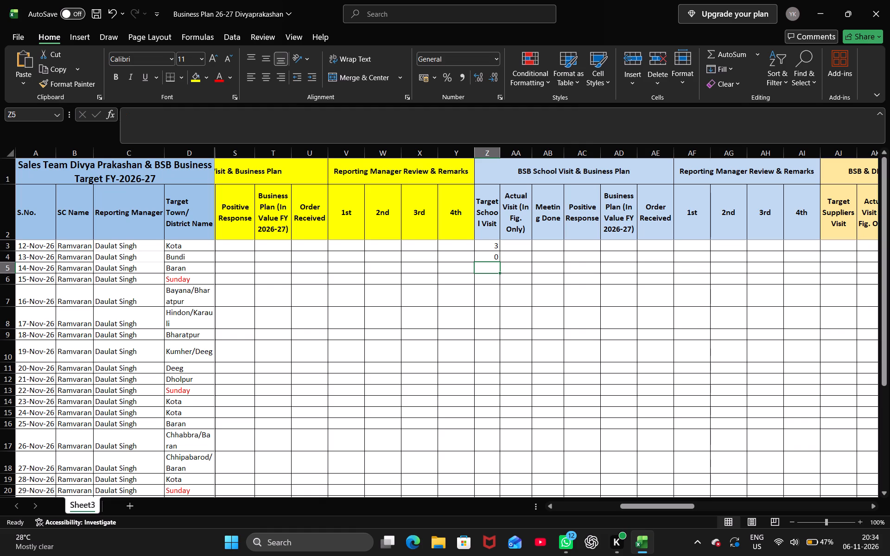
pyautogui.press('3')
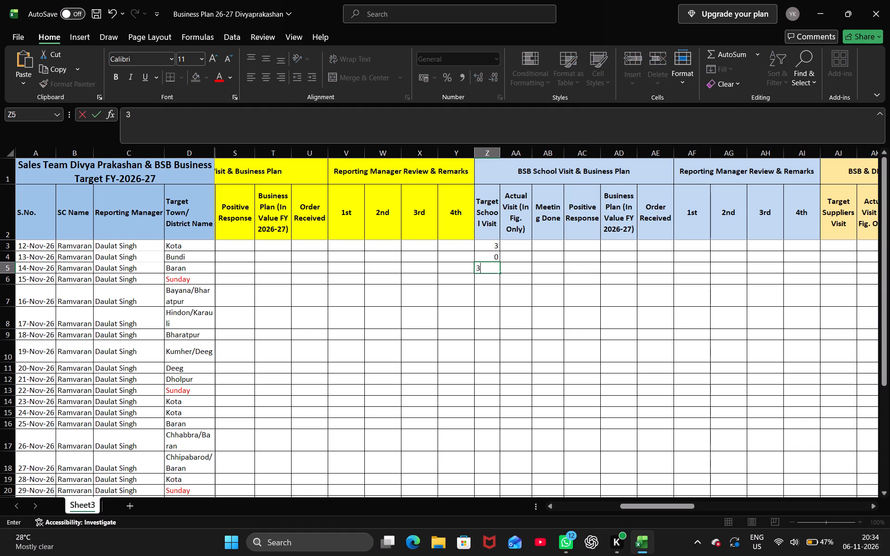
pyautogui.press('Return')
pyautogui.press('Return')
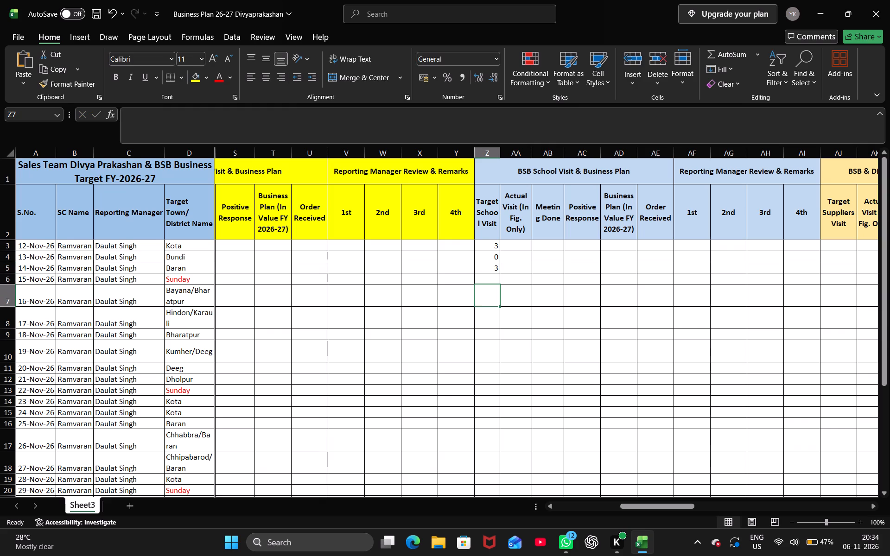
# Enter BSB target school visits of 0 for 16-Nov-26 Bayana/Bharatpur, 1 for 17-Nov-26 Hindon/Karauli and 0 for 18-Nov-26 Bharatpur.
pyautogui.press('0')
pyautogui.press('Return')
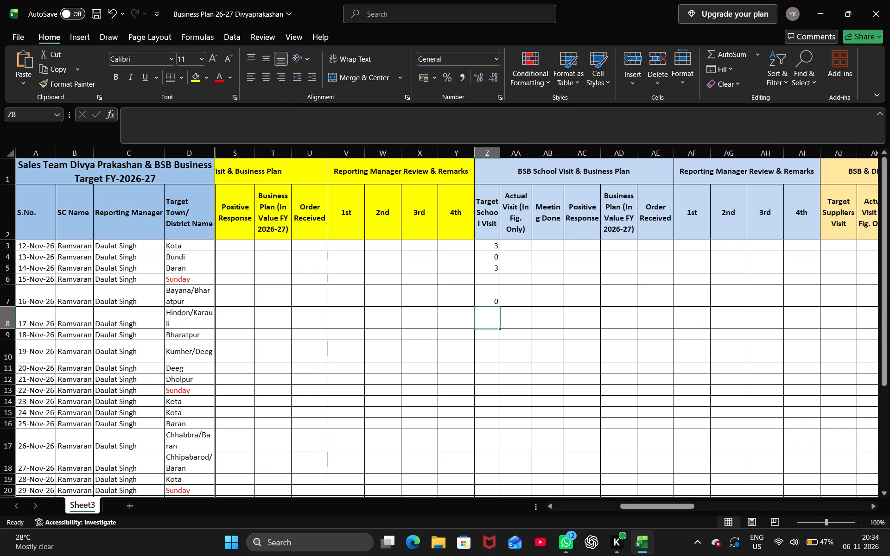
pyautogui.press('0')
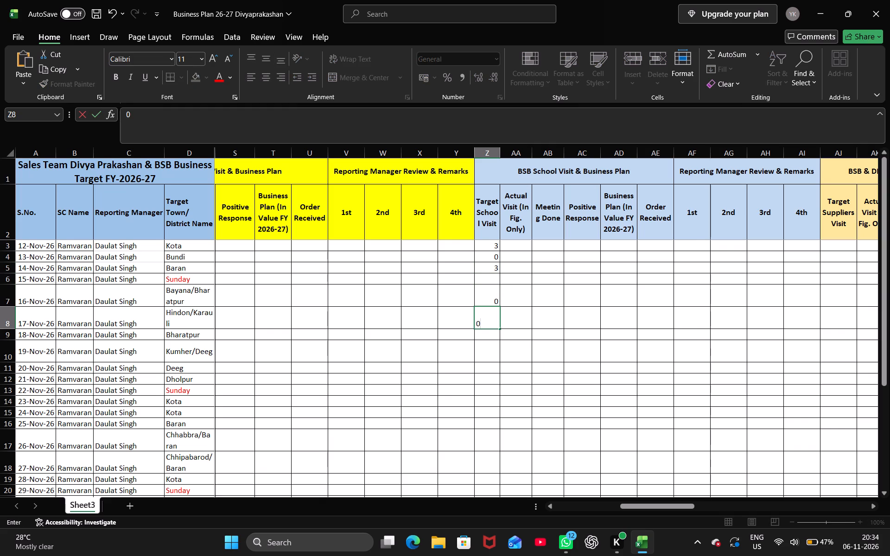
pyautogui.press('BackSpace')
pyautogui.press('1')
pyautogui.press('Return')
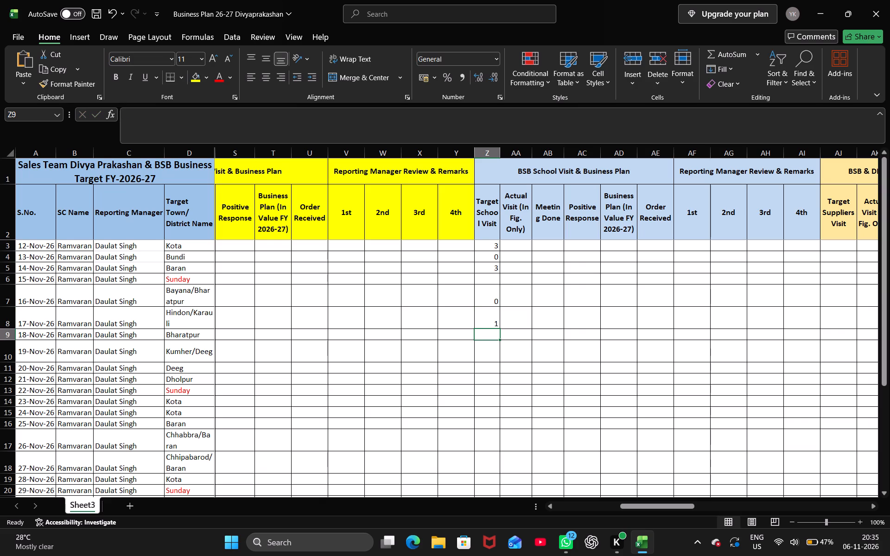
pyautogui.press('0')
pyautogui.press('Return')
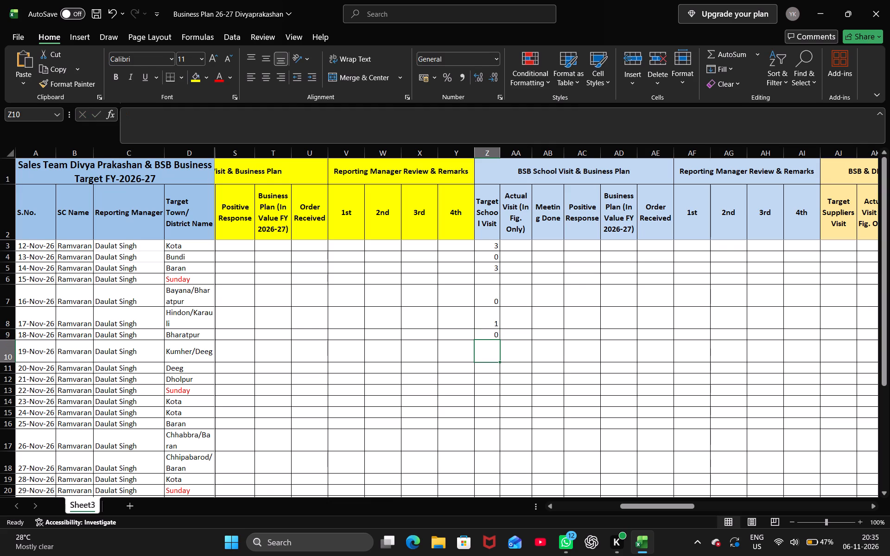
# Enter BSB target school visits of 5 for 19-Nov-26 Kumher/Deeg, 2 for 20-Nov-26 Deeg and 2 for 21-Nov-26 Dholpur.
pyautogui.press('5')
pyautogui.press('Return')
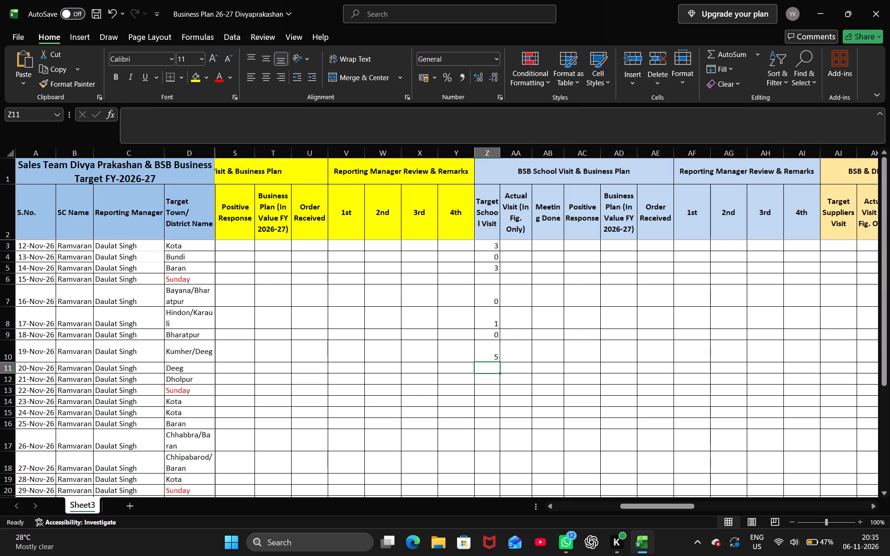
pyautogui.press('2')
pyautogui.press('Return')
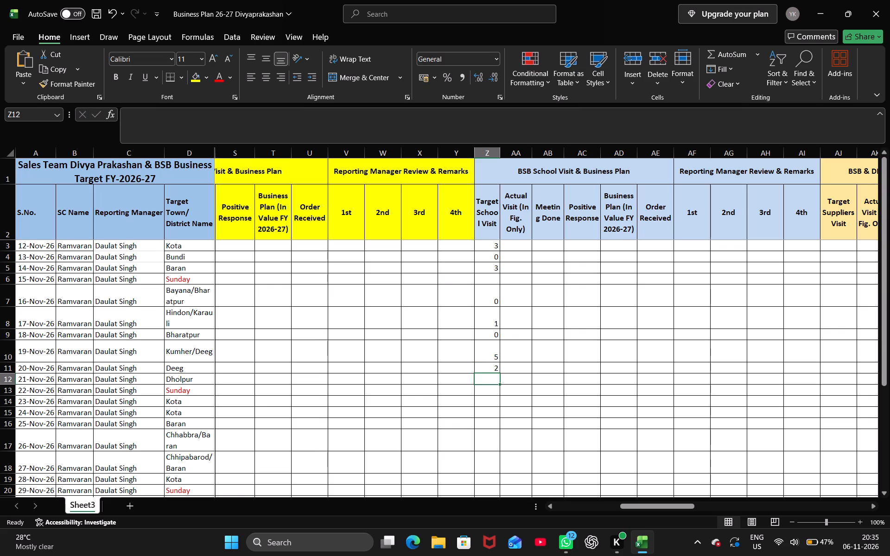
pyautogui.press('2')
pyautogui.press('Return')
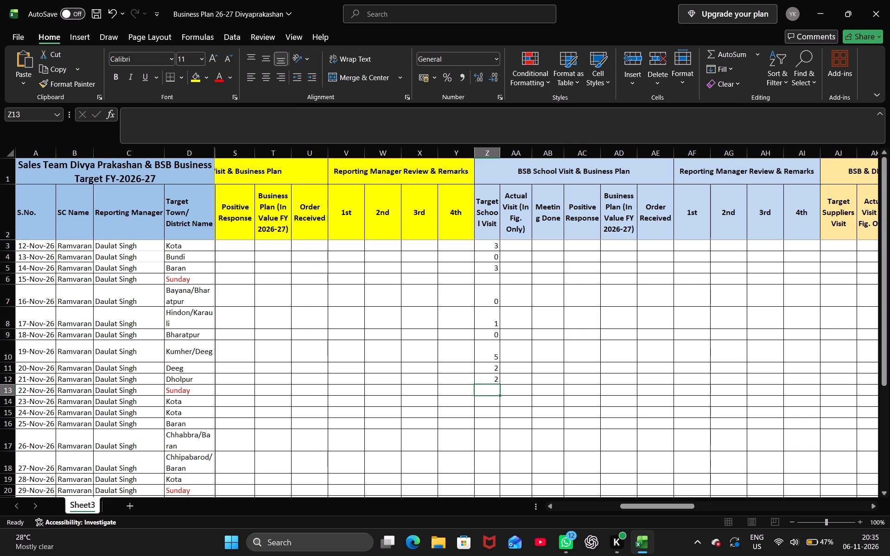
# Skip the 22-Nov-26 Sunday row and enter BSB target school visits of 4 for 23-Nov-26 Kota, 2 for 24-Nov-26 Kota and 2 for 25-Nov-26 Baran.
pyautogui.press('Return')
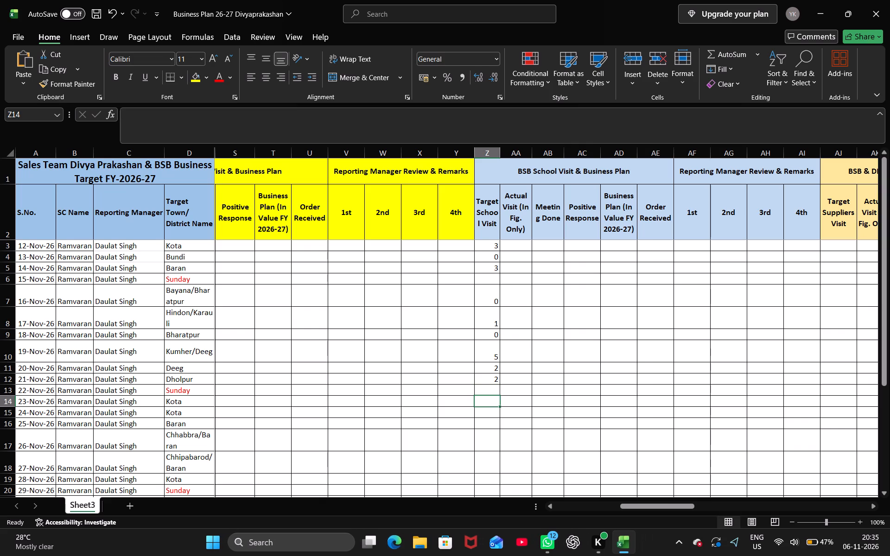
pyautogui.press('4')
pyautogui.press('Return')
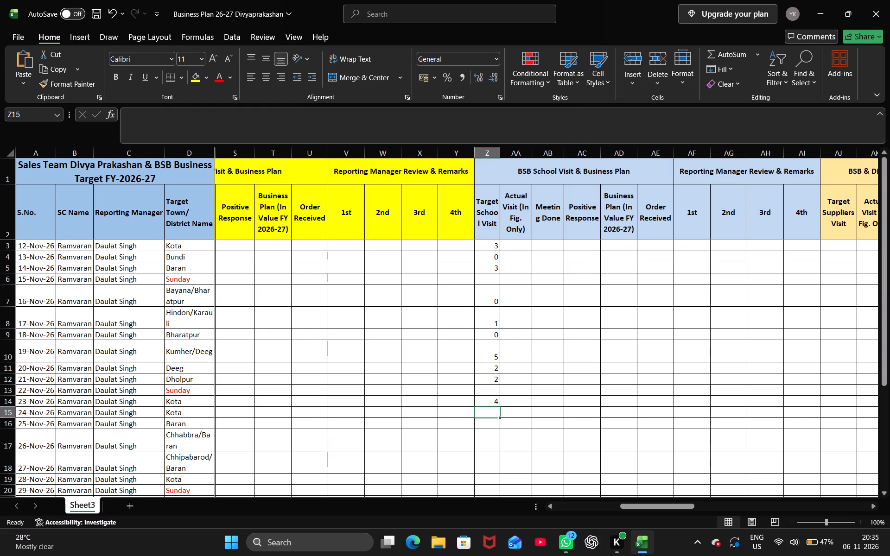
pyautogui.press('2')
pyautogui.press('Return')
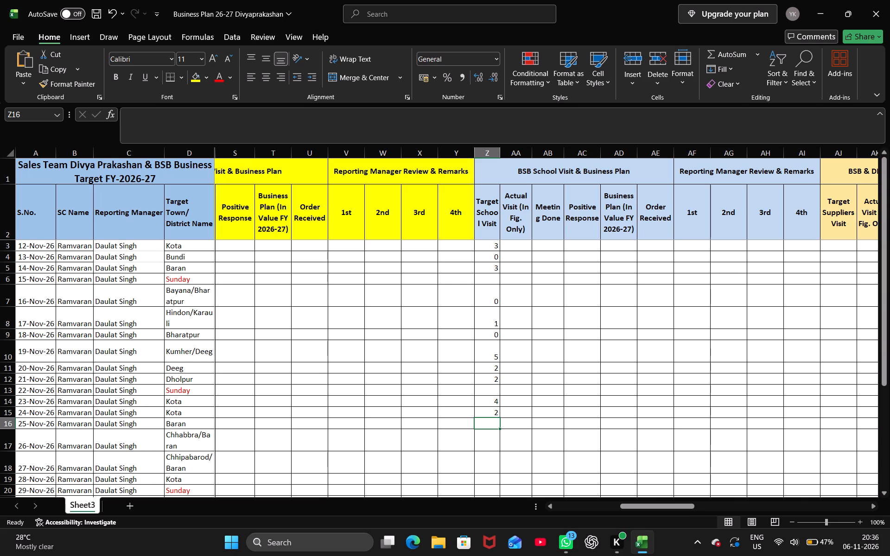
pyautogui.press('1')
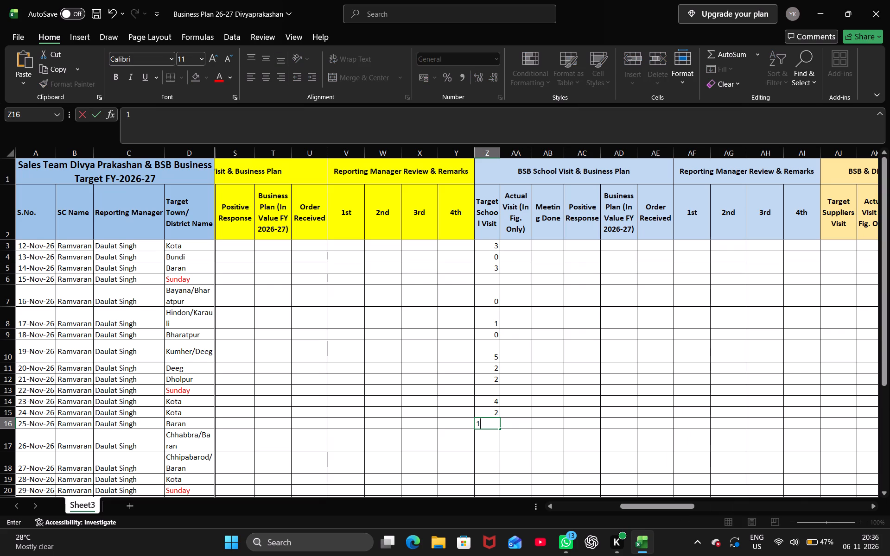
pyautogui.press('BackSpace')
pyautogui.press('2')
pyautogui.press('Return')
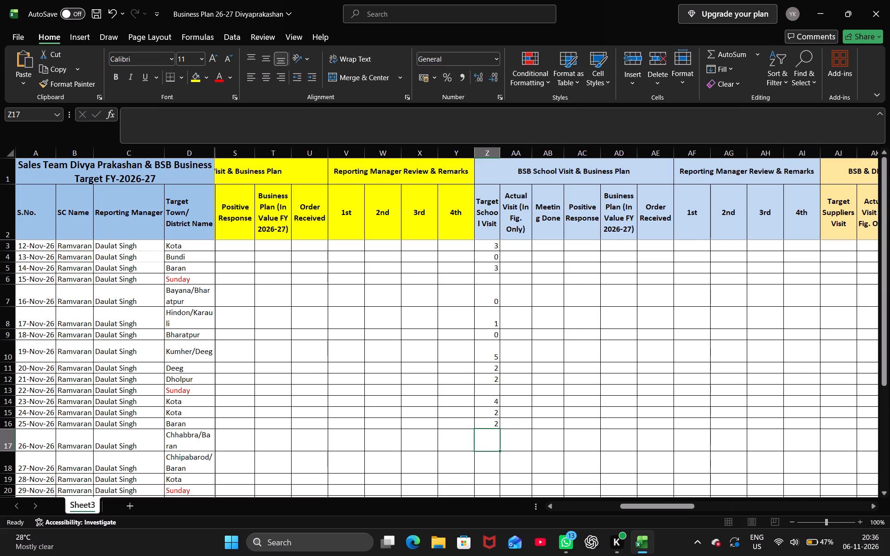
# Check the Other Board target school visit for the 25-Nov-26 Baran row against the BSB target school visit column.
pyautogui.press('Up')
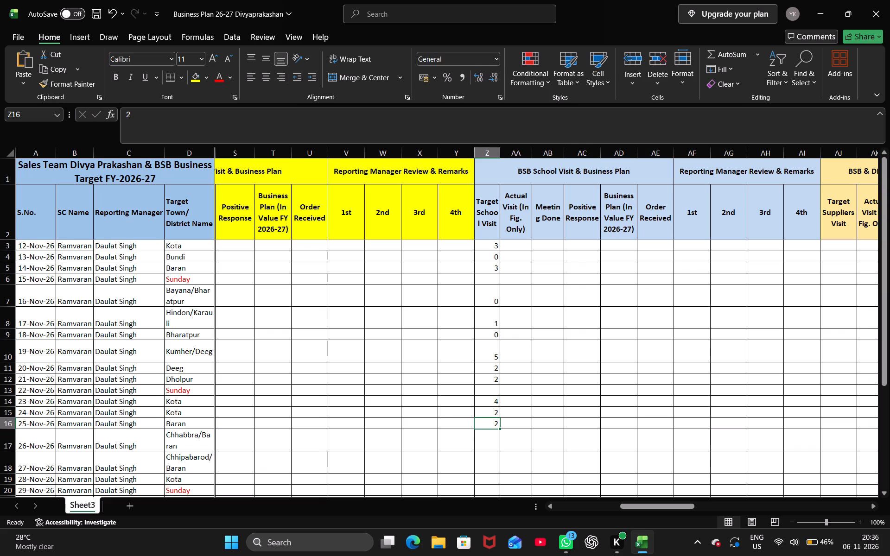
pyautogui.press('Left')
pyautogui.press('Left')
pyautogui.press('Left')
pyautogui.press('Left')
pyautogui.press('Left')
pyautogui.press('Left')
pyautogui.press('Left')
pyautogui.press('Left')
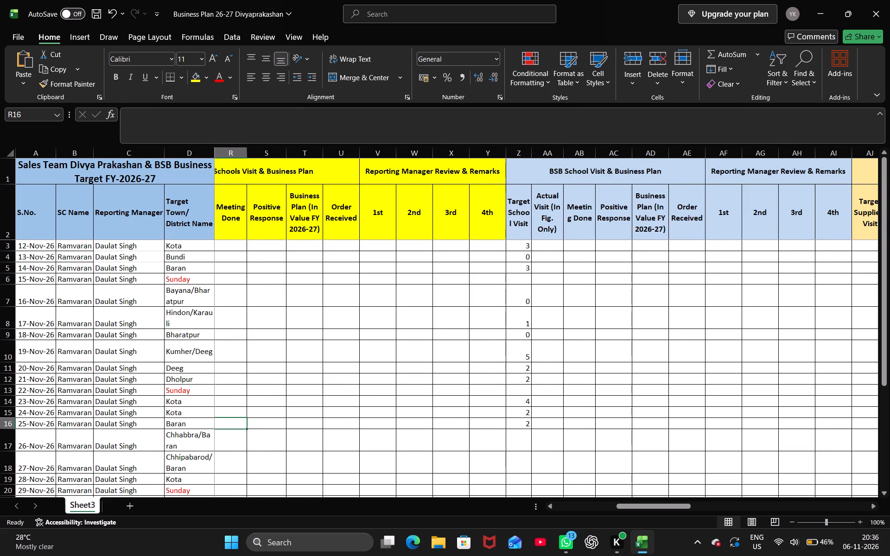
pyautogui.press('Left')
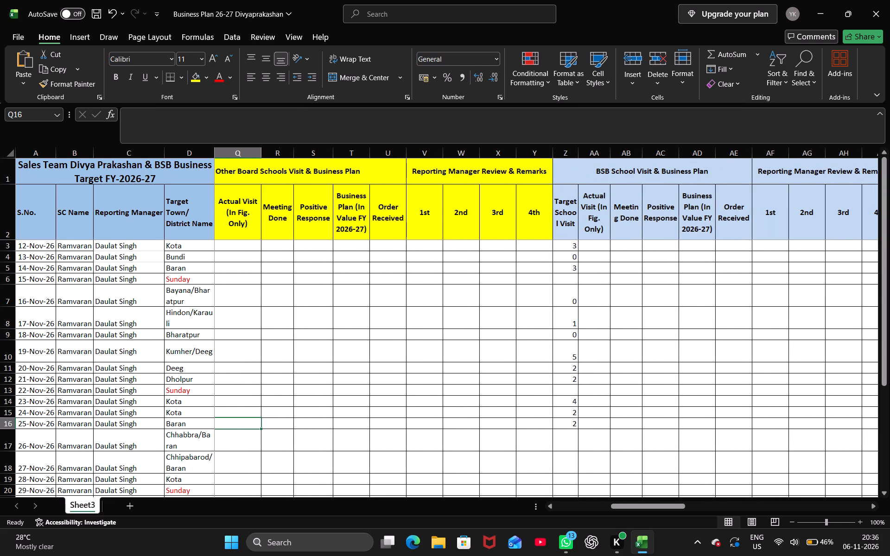
pyautogui.hscroll(5, 492, 249)
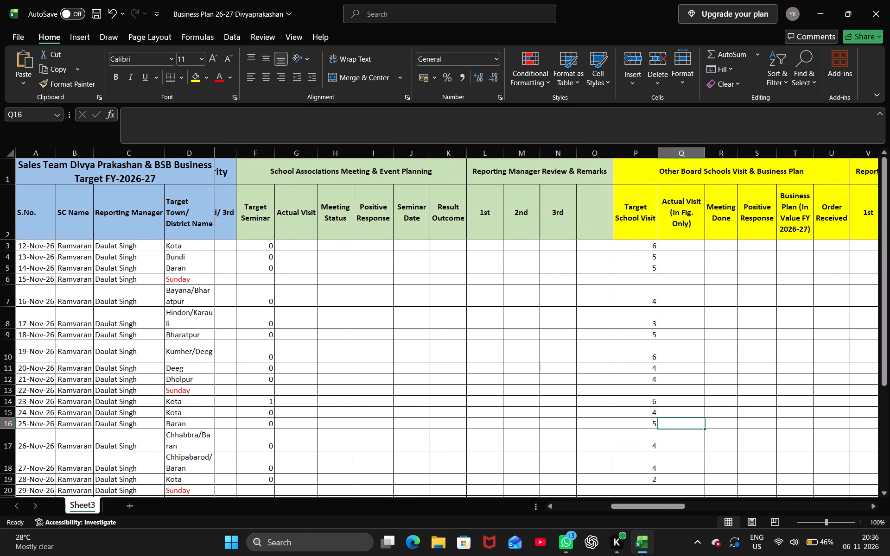
pyautogui.click(646, 427)
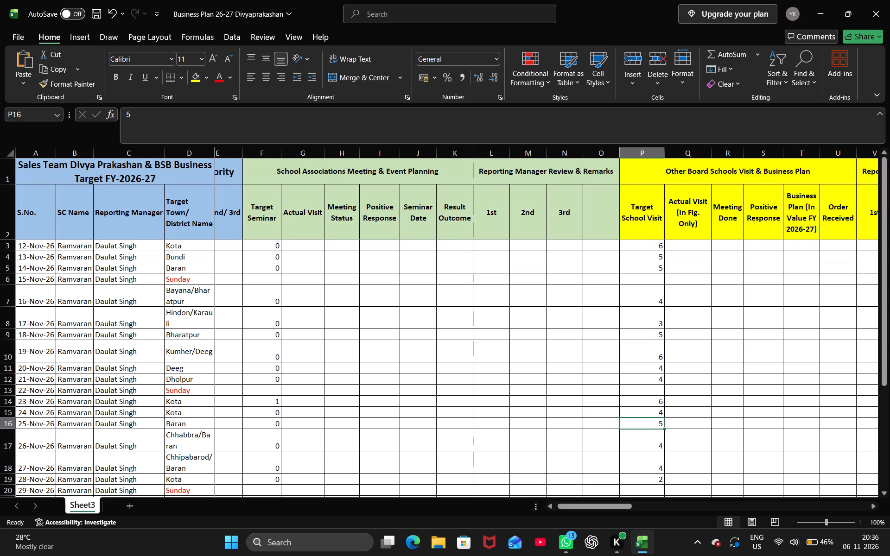
pyautogui.hscroll(-4, 586, 455)
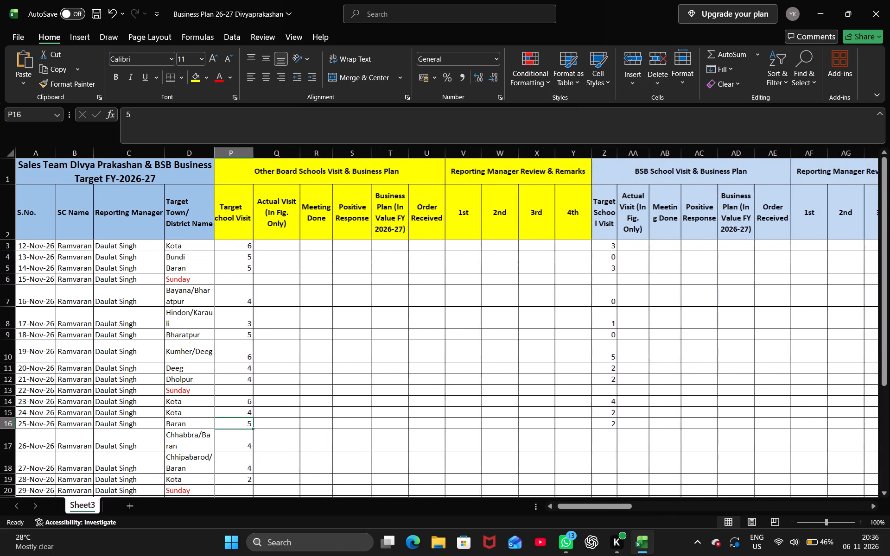
pyautogui.hscroll(-4, 586, 455)
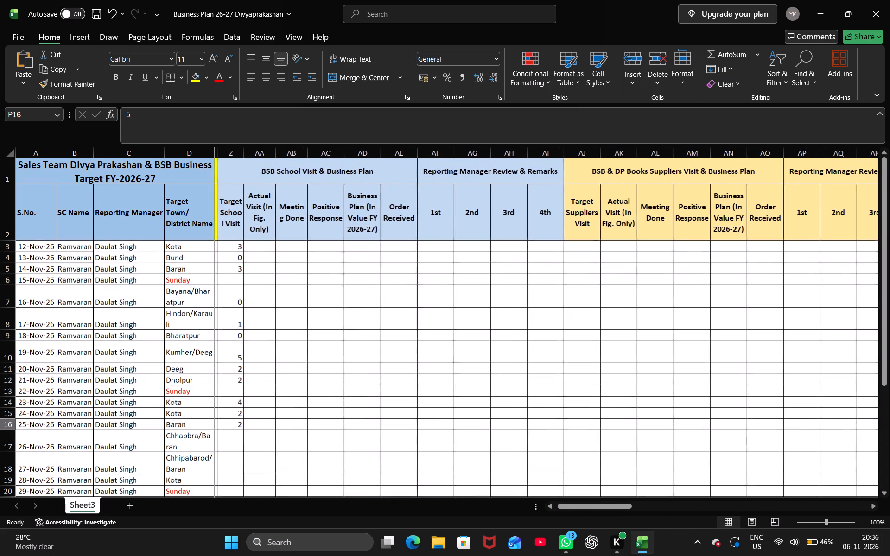
pyautogui.hscroll(-1, 586, 455)
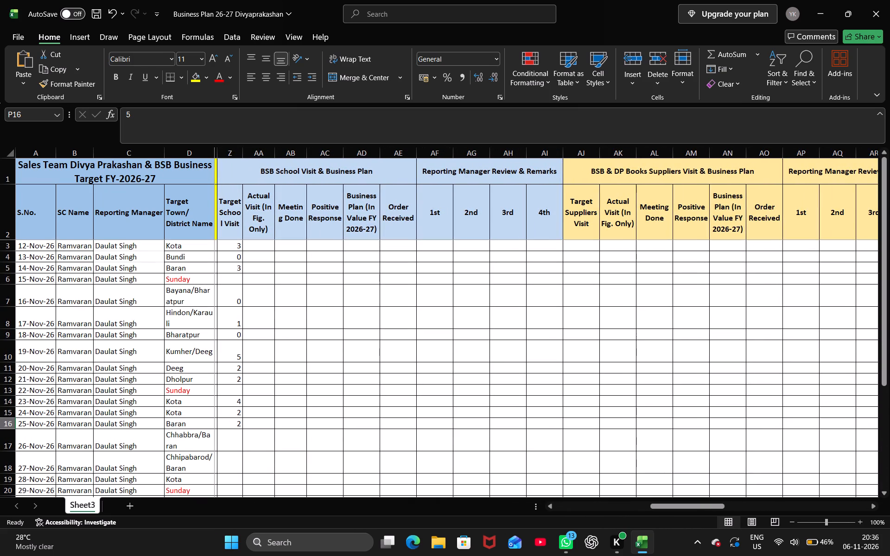
# Set the BSB target school visit to 1 for 25-Nov-26 Baran, 26-Nov-26 Chhabbra/Baran and 27-Nov-26 Chhipabarod/Baran.
pyautogui.click(224, 425)
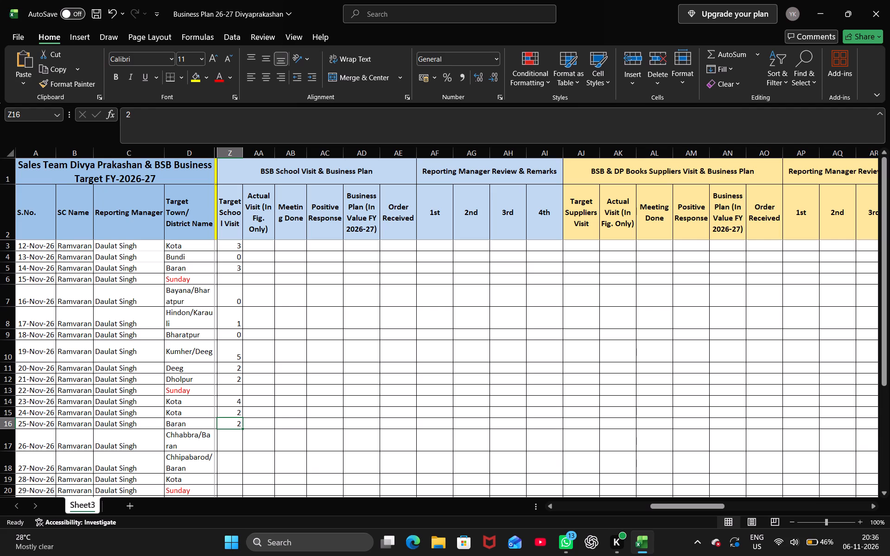
pyautogui.press('1')
pyautogui.press('Return')
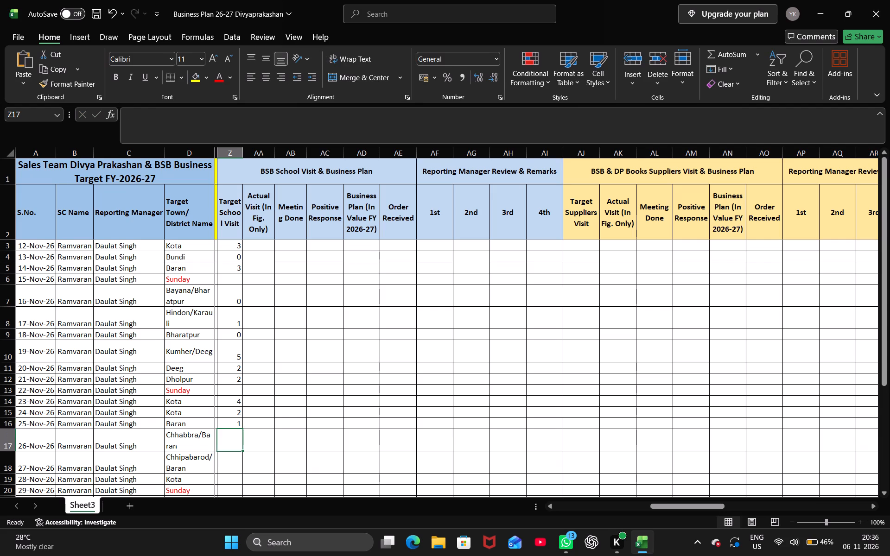
pyautogui.press('1')
pyautogui.press('Return')
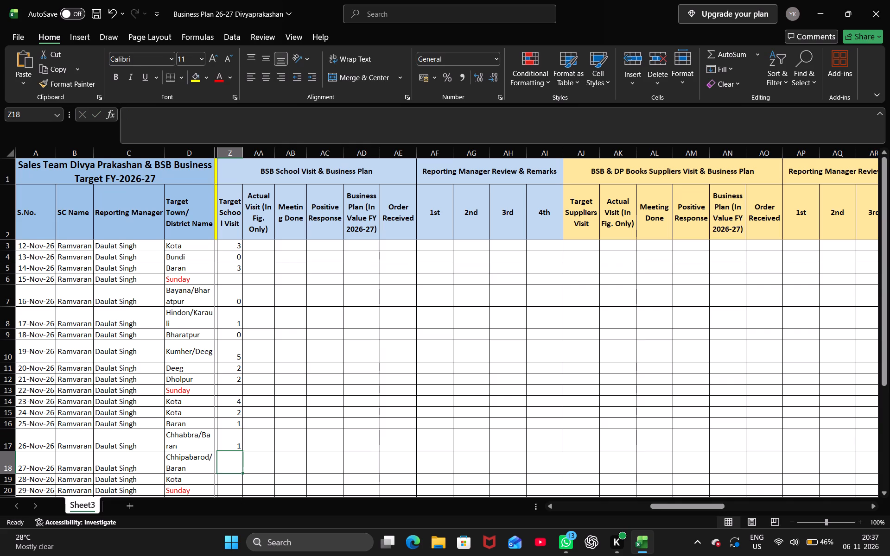
pyautogui.press('0')
pyautogui.press('BackSpace')
pyautogui.press('1')
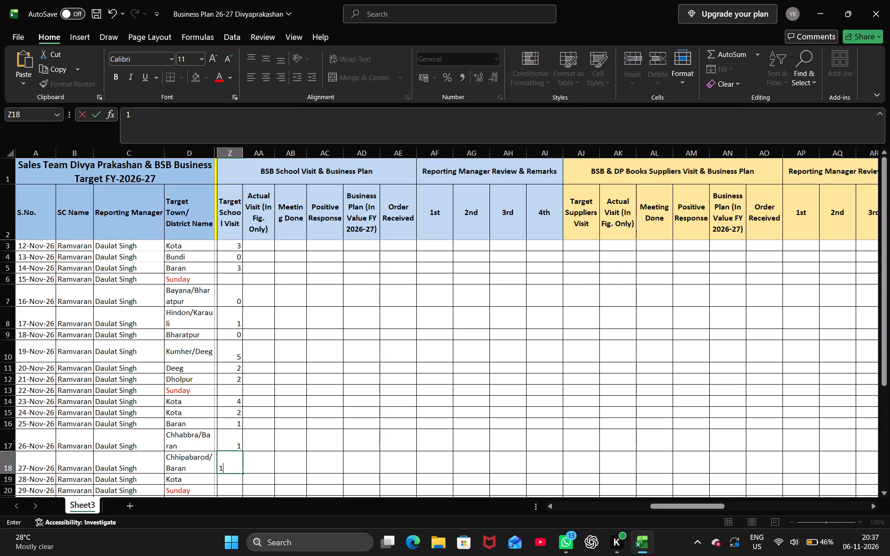
pyautogui.press('Return')
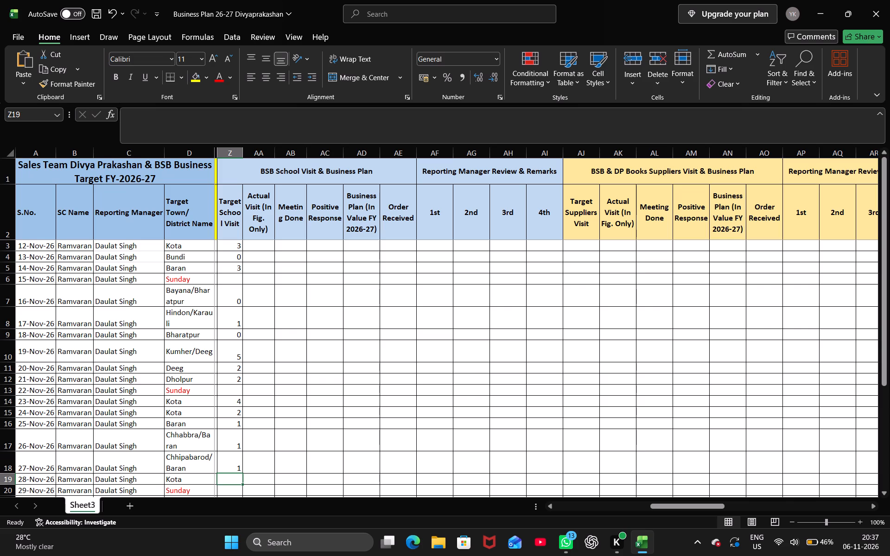
# Enter 0 as the BSB target school visit for 28-Nov-26 Kota and 30-Nov-26 Bundi, leaving the Sunday row blank.
pyautogui.press('0')
pyautogui.press('Down')
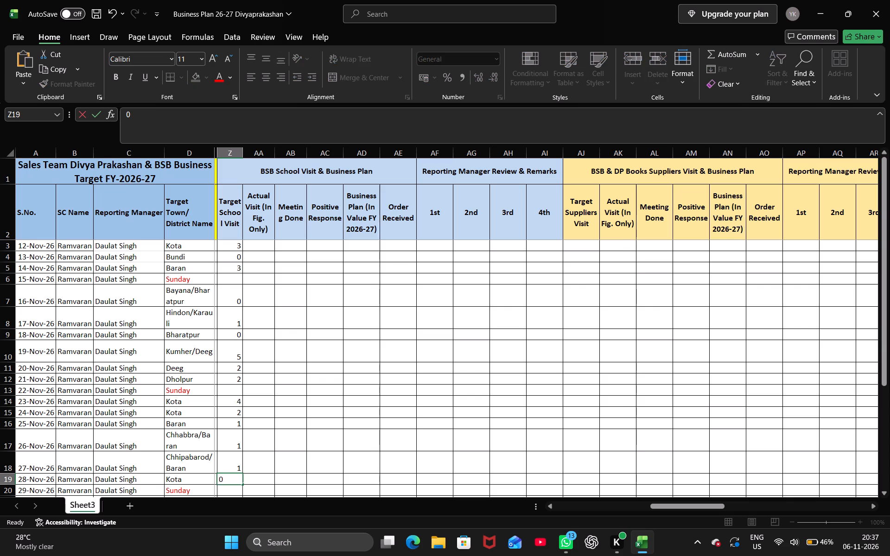
pyautogui.press('Down')
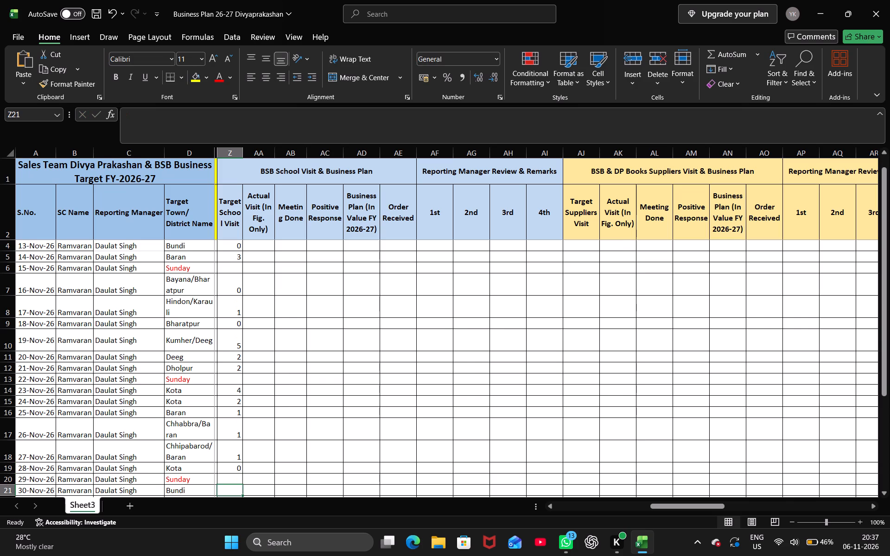
pyautogui.press('0')
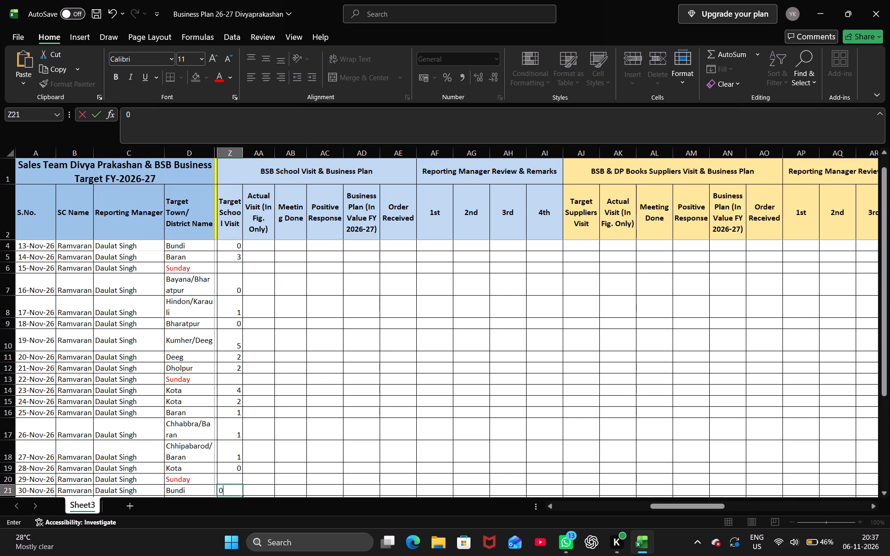
pyautogui.press('Return')
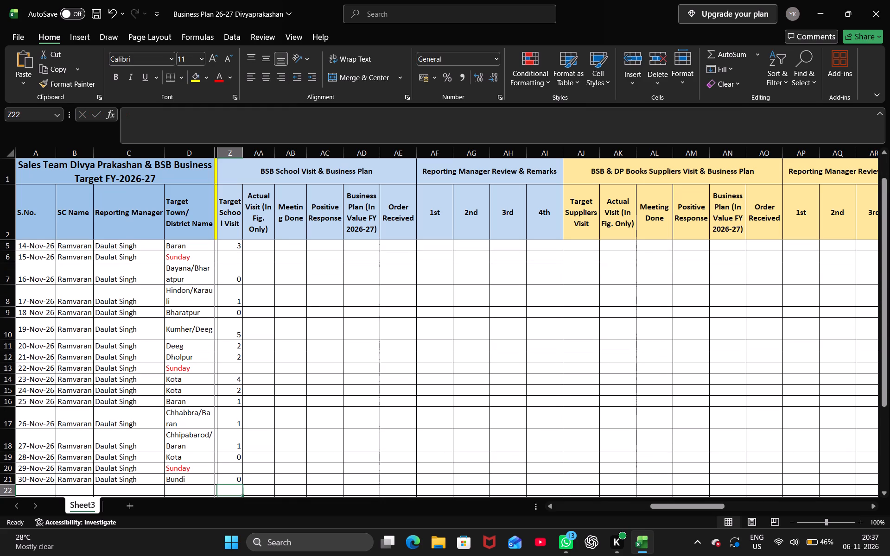
# Under BSB & DP Books Suppliers, enter 4 as the target suppliers visit for the 12-Nov-26 Kota row.
pyautogui.scroll(1, 357, 379)
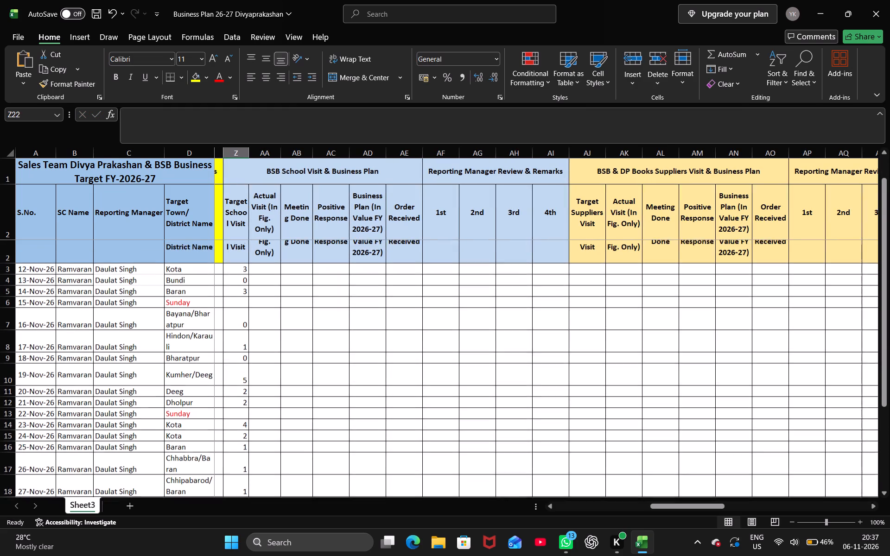
pyautogui.scroll(1, 357, 379)
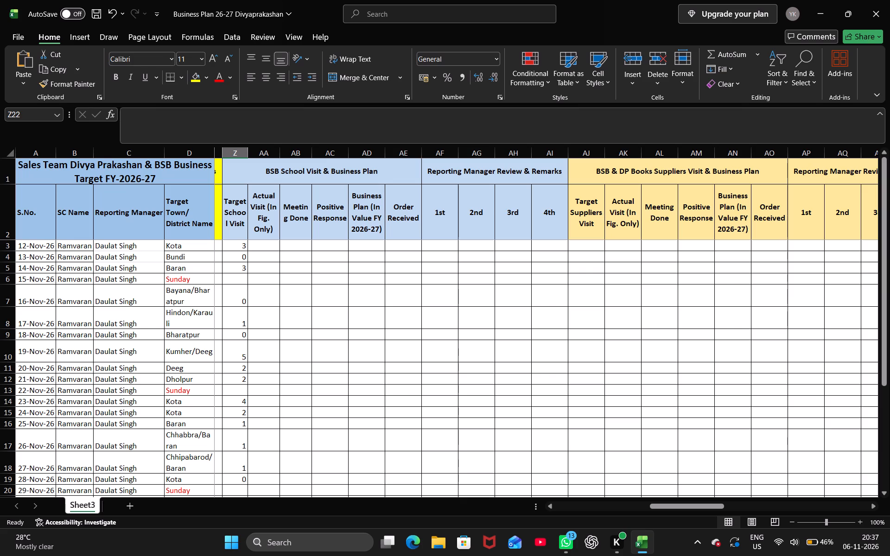
pyautogui.click(587, 243)
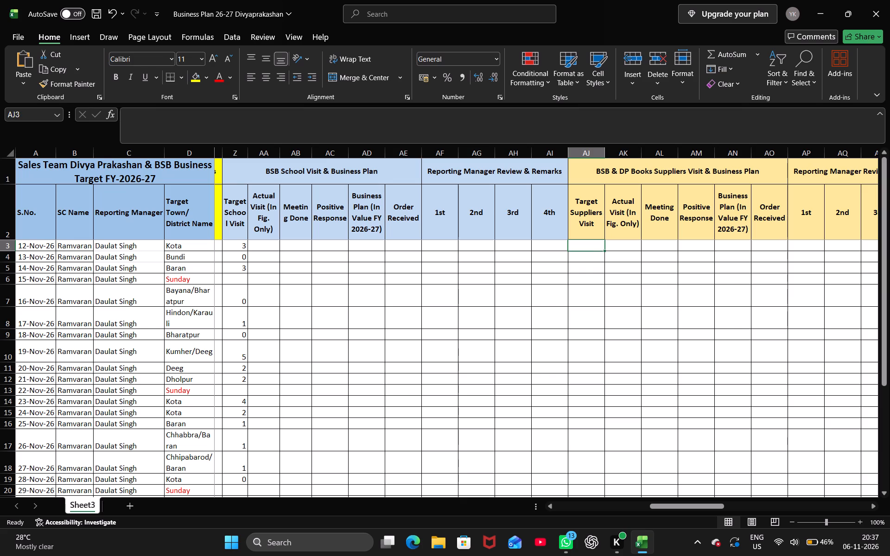
pyautogui.press('3')
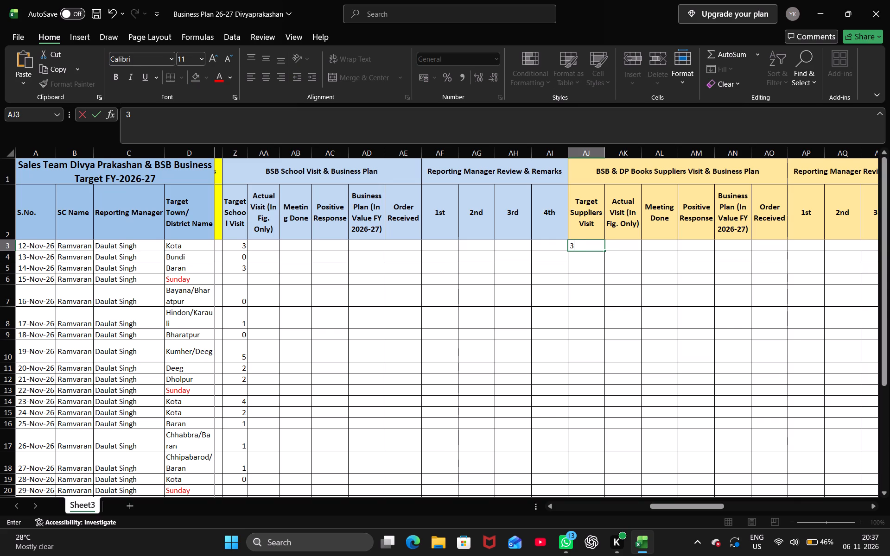
pyautogui.press('4')
pyautogui.press('BackSpace')
pyautogui.press('BackSpace')
pyautogui.press('4')
pyautogui.press('Return')
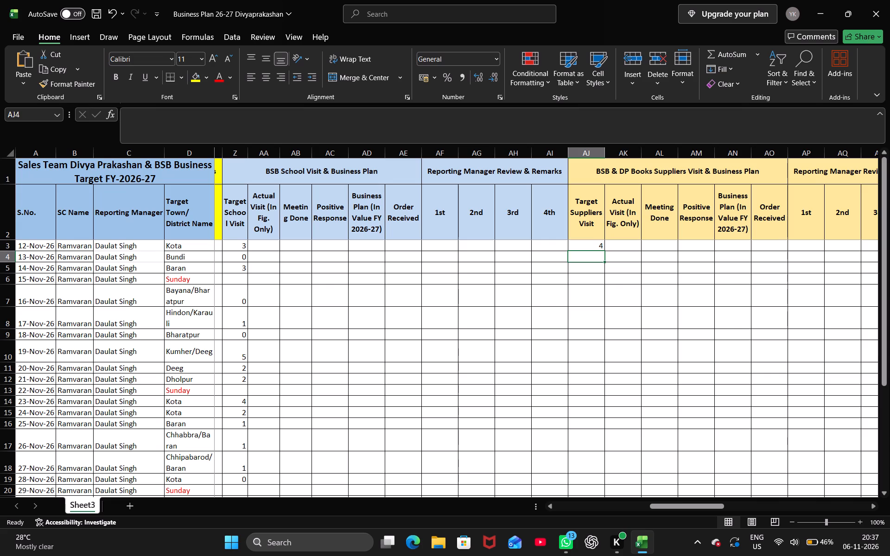
# Enter 5 as the target suppliers visit for 13-Nov-26 Bundi, 14-Nov-26 Baran and 16-Nov-26 Bayana/Bharatpur, leaving the Sunday row blank.
pyautogui.press('5')
pyautogui.press('Return')
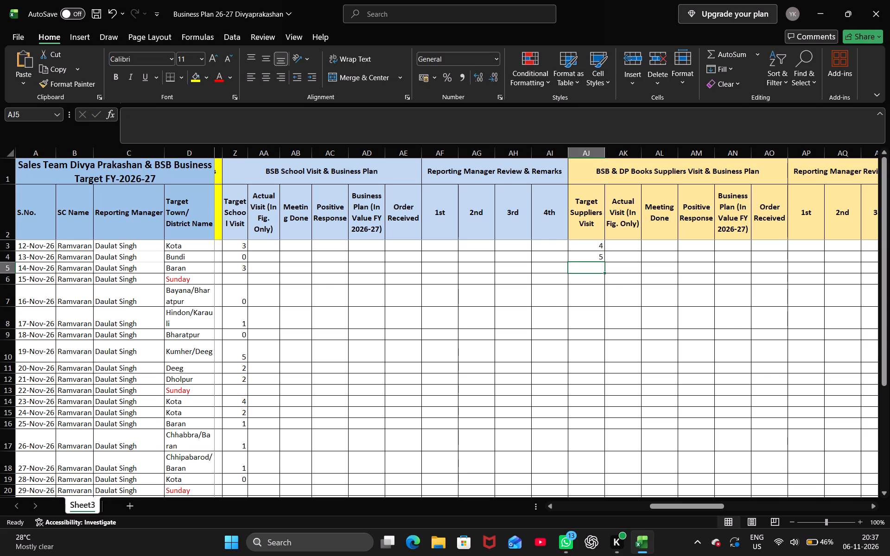
pyautogui.press('5')
pyautogui.press('Return')
pyautogui.press('Return')
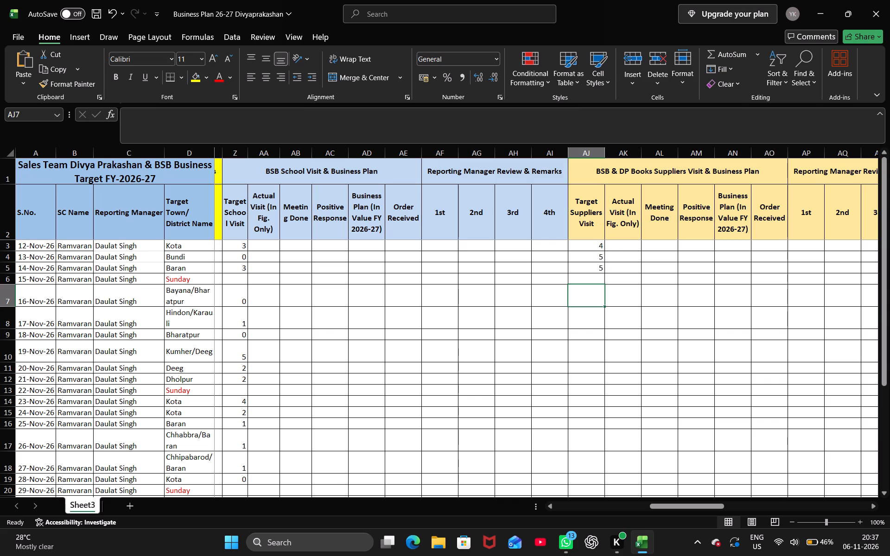
pyautogui.press('5')
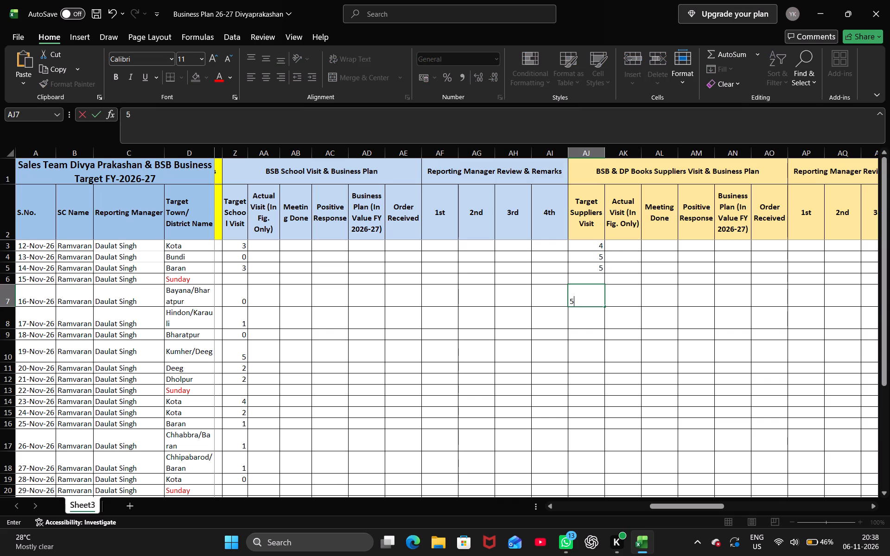
pyautogui.press('Return')
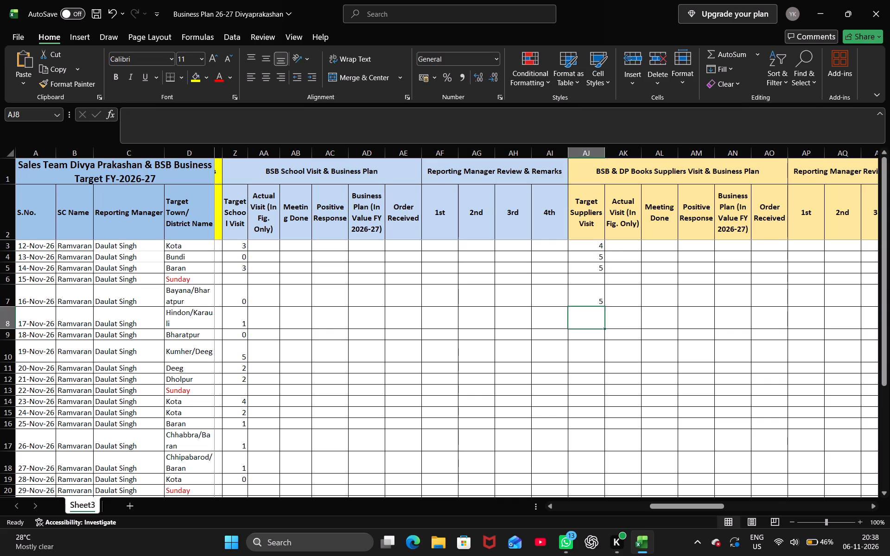
# Set the target suppliers visit to 6 for 17-Nov-26 Hindon/Karauli and 7 for 18-Nov-26 Bharatpur.
pyautogui.press('6')
pyautogui.press('Return')
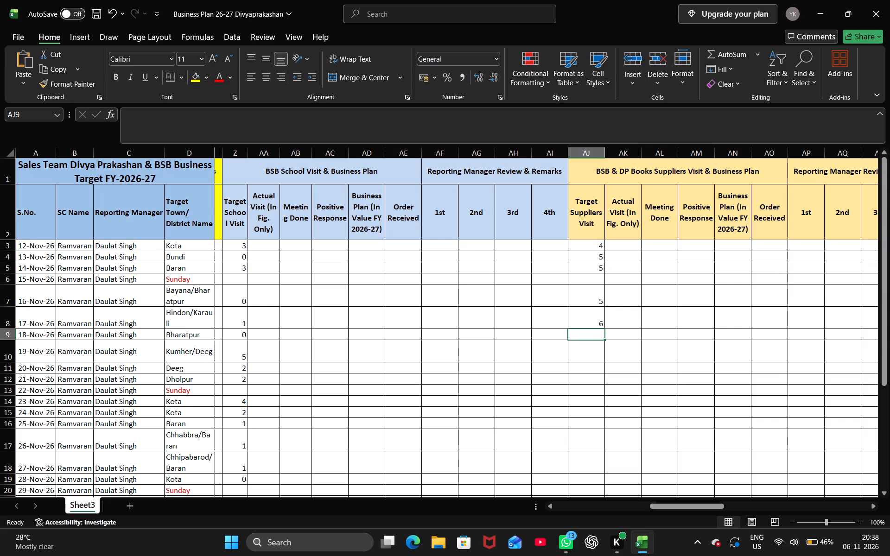
pyautogui.press('7')
pyautogui.press('Return')
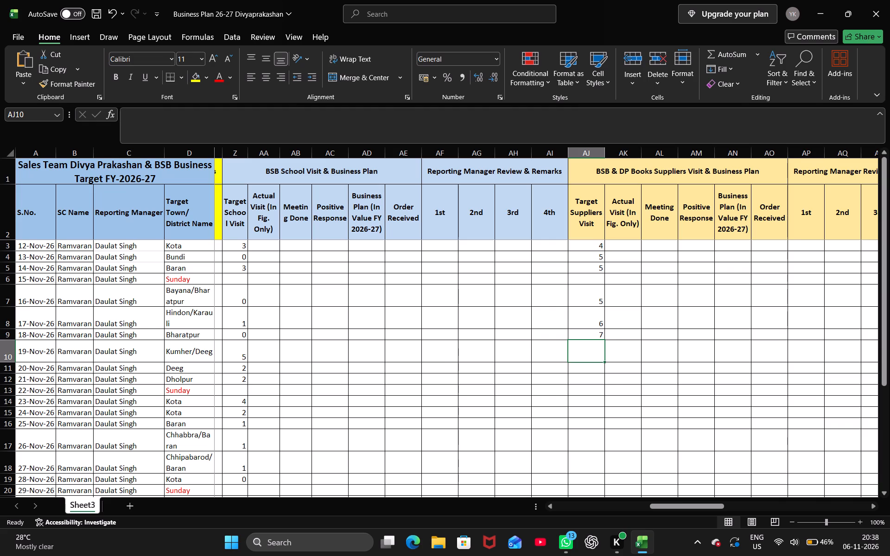
# Set the target suppliers visit to 4 for 19-Nov-26 Kumher/Deeg, 20-Nov-26 Deeg and 21-Nov-26 Dholpur.
pyautogui.press('3')
pyautogui.press('Return')
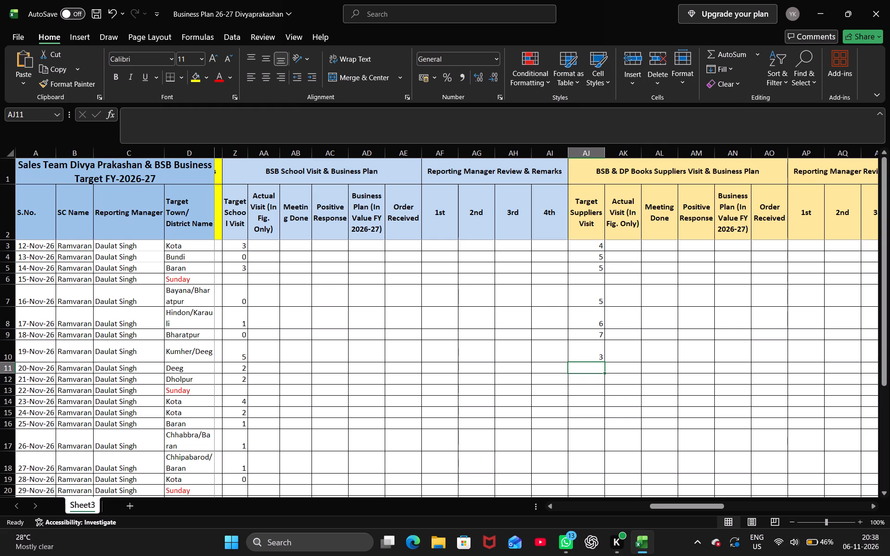
pyautogui.press('4')
pyautogui.press('Return')
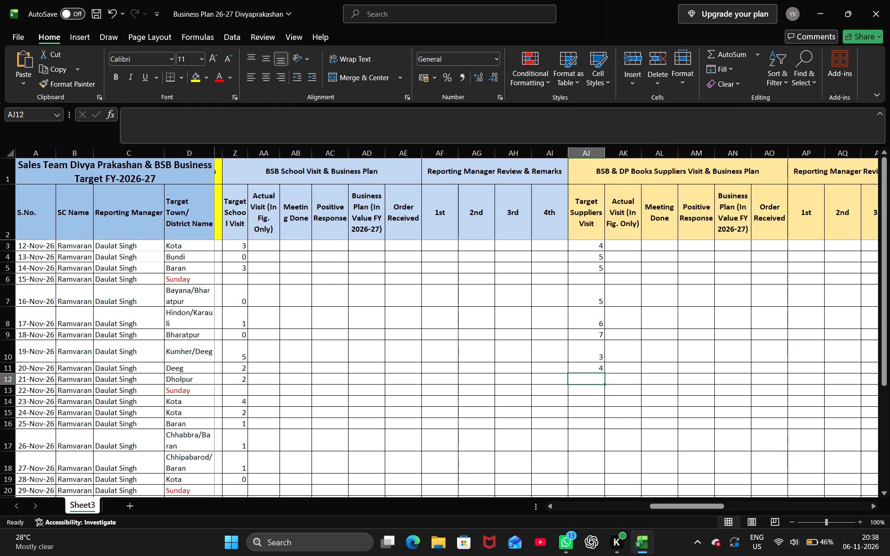
pyautogui.press('Up')
pyautogui.press('Up')
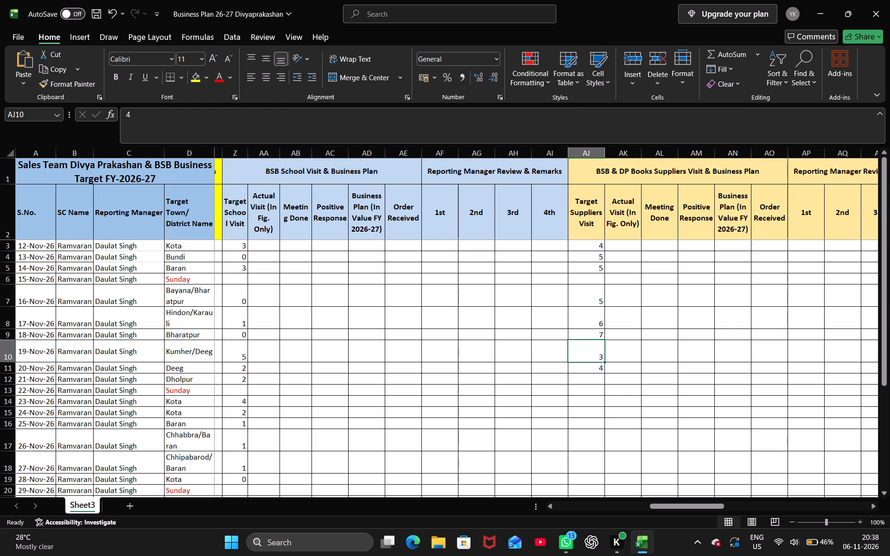
pyautogui.press('4')
pyautogui.press('Return')
pyautogui.press('Down')
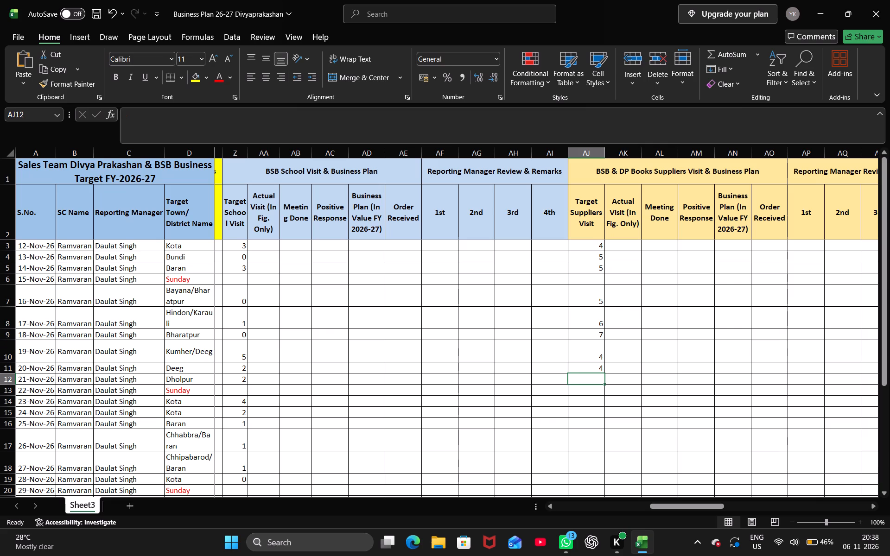
pyautogui.press('4')
pyautogui.press('Return')
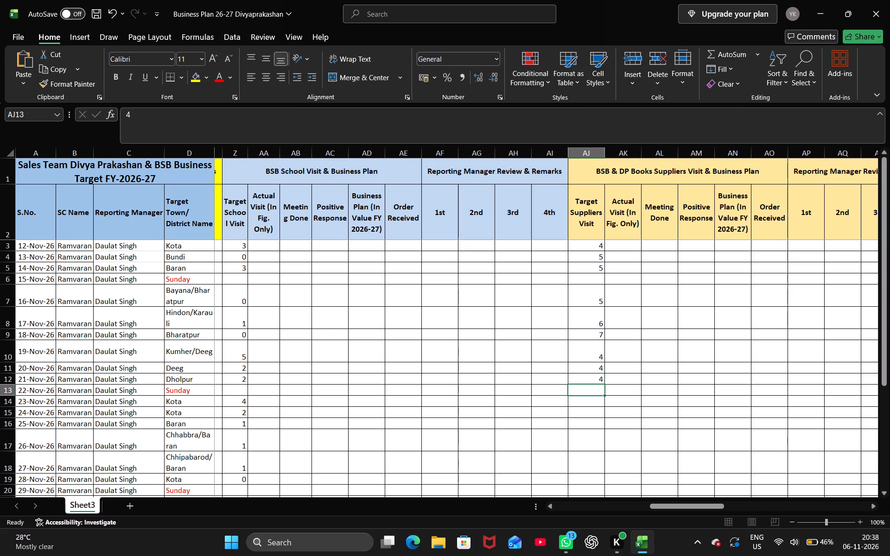
# Skipping the Sunday row, set the target suppliers visit to 0 for 23-Nov-26 Kota and 8 for 24-Nov-26 Kota.
pyautogui.press('Return')
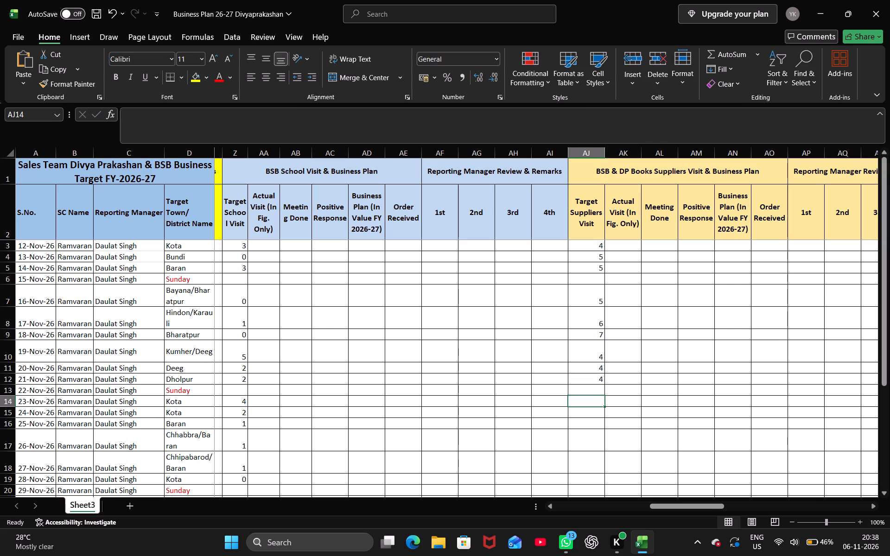
pyautogui.press('7')
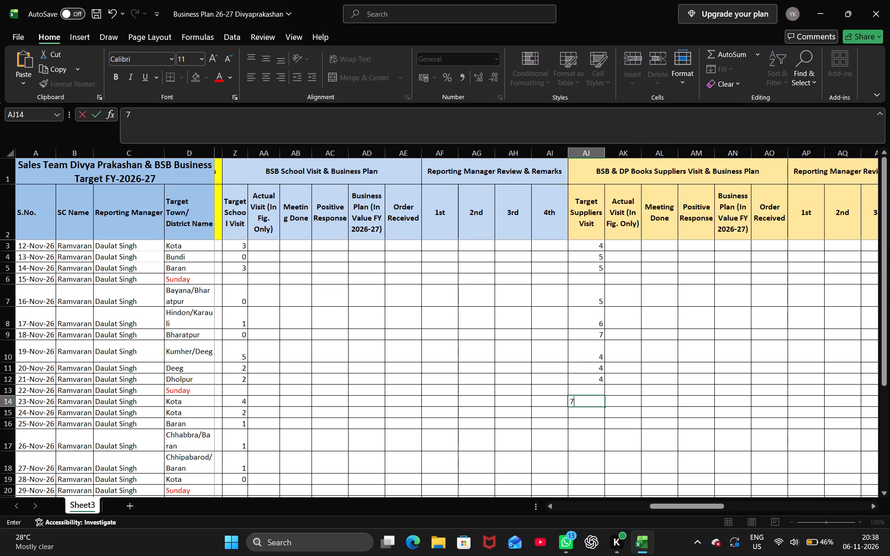
pyautogui.press('Return')
pyautogui.press('Return')
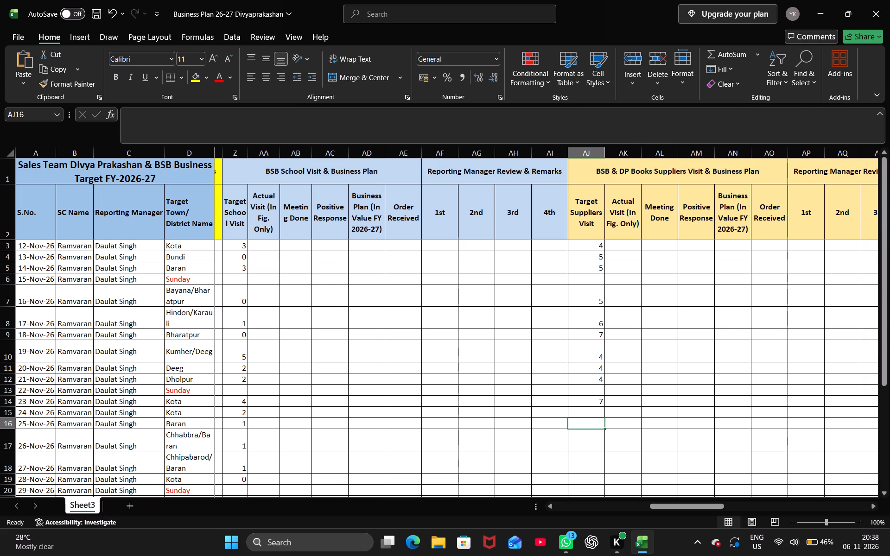
pyautogui.press('Up')
pyautogui.press('Up')
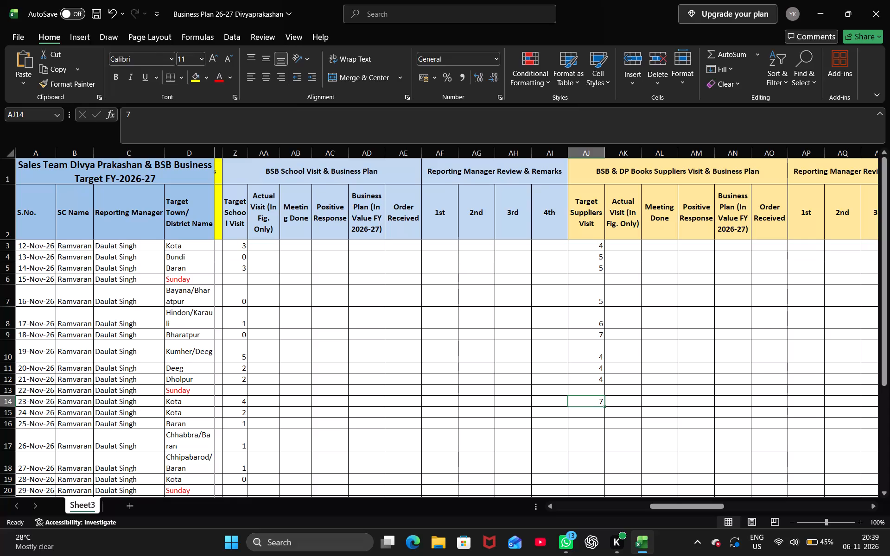
pyautogui.press('0')
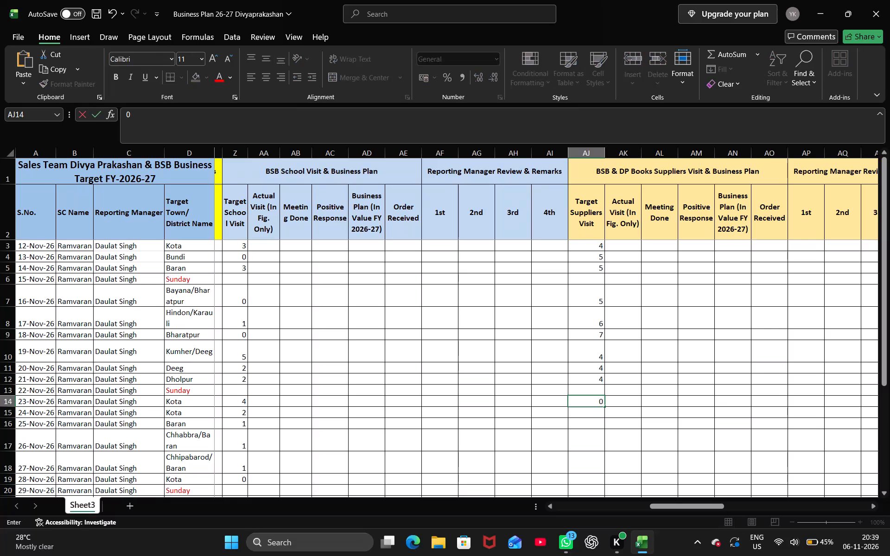
pyautogui.press('Return')
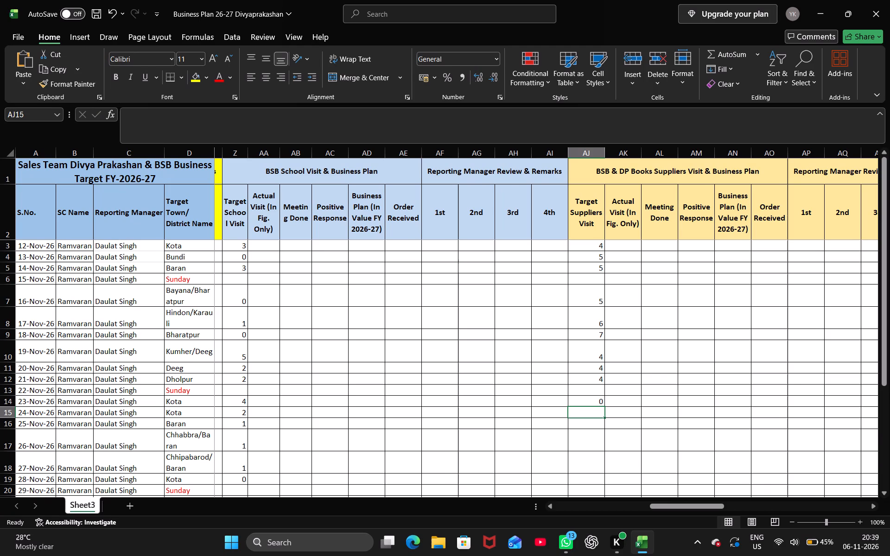
pyautogui.press('7')
pyautogui.press('BackSpace')
pyautogui.press('8')
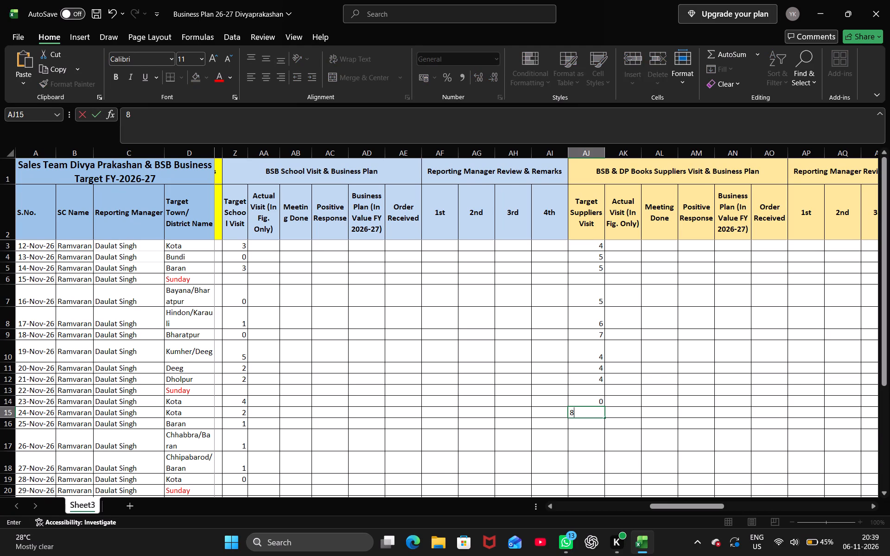
pyautogui.press('Return')
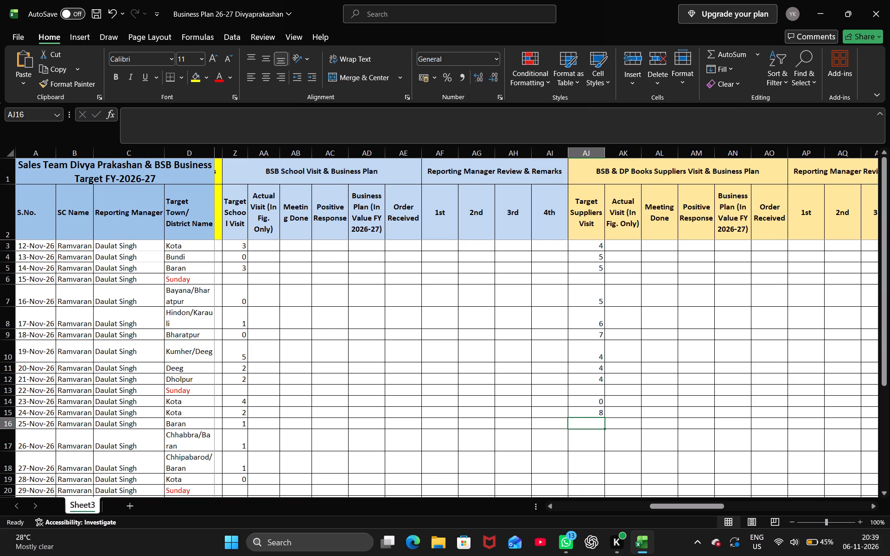
# Set the target suppliers visit to 5 for 25-Nov-26 Baran and 26-Nov-26 Chhabbra/Baran, and 3 for 27-Nov-26 Chhipabarod/Baran.
pyautogui.press('6')
pyautogui.press('Return')
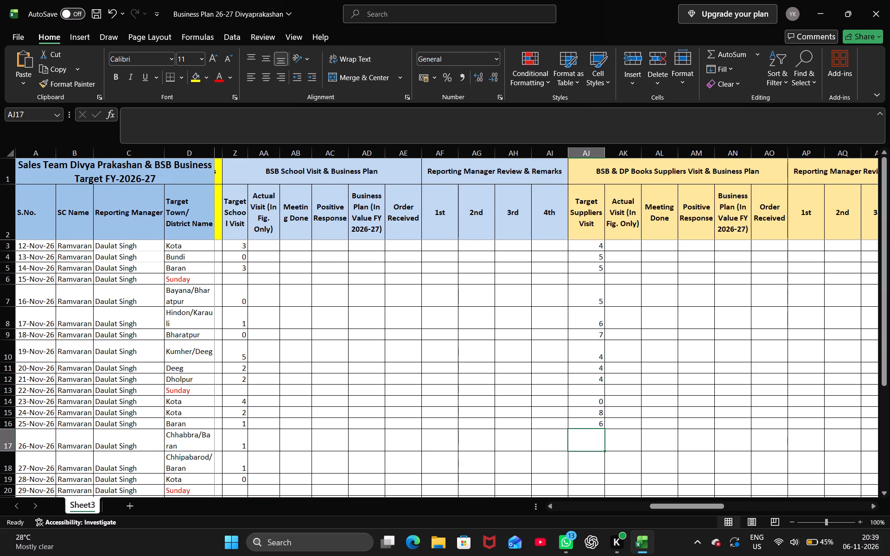
pyautogui.press('Up')
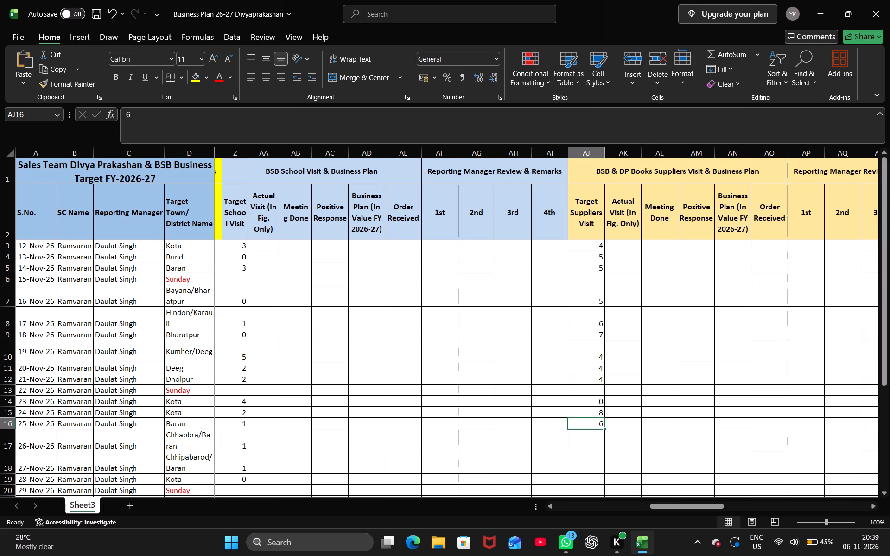
pyautogui.press('5')
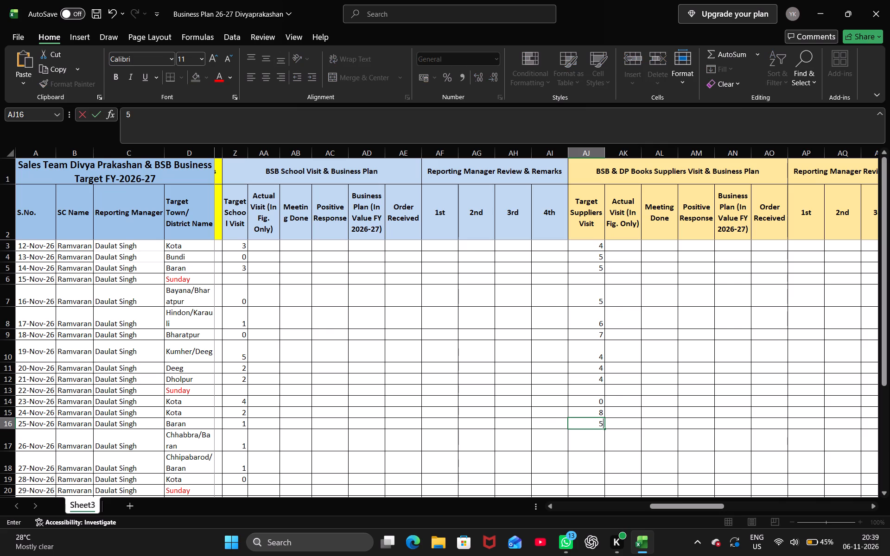
pyautogui.press('Return')
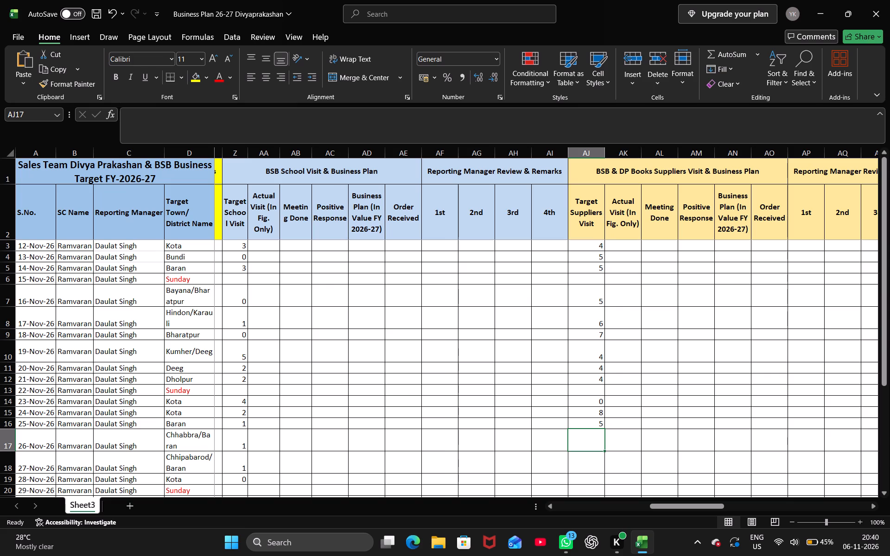
pyautogui.press('5')
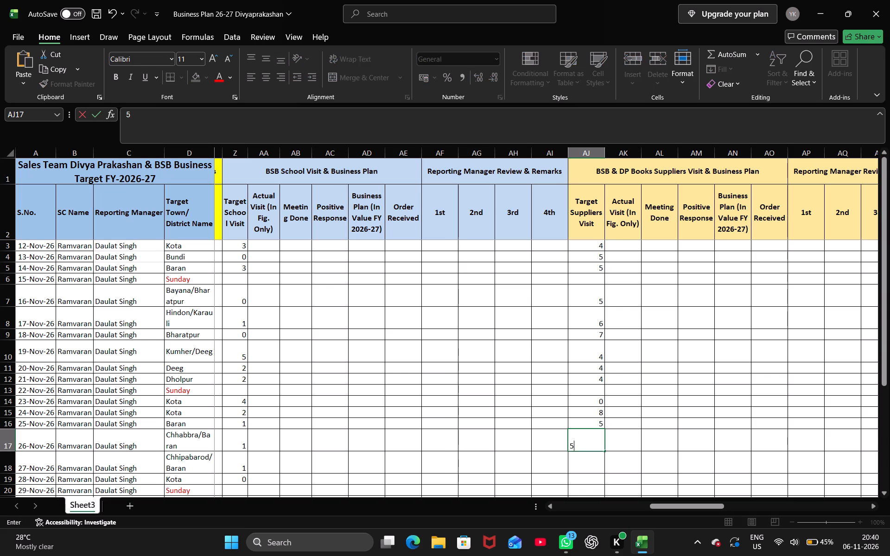
pyautogui.press('Return')
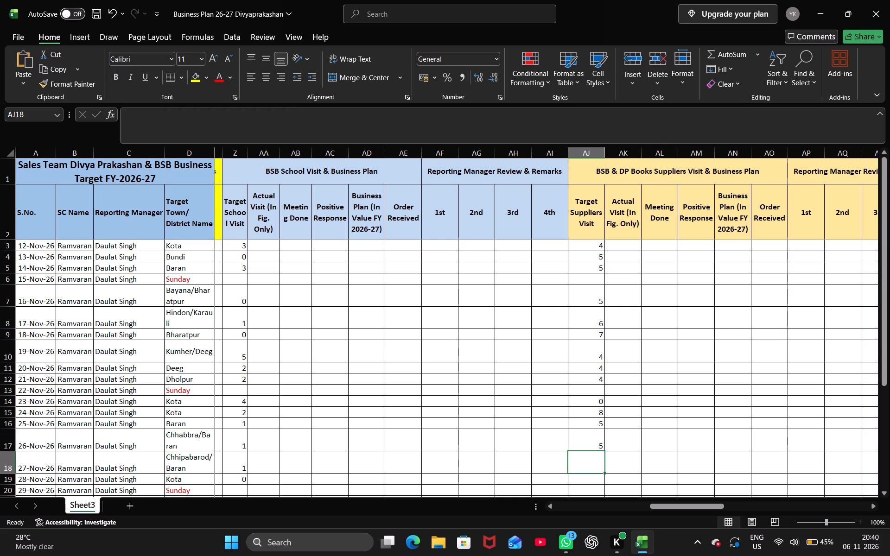
pyautogui.press('3')
pyautogui.press('Return')
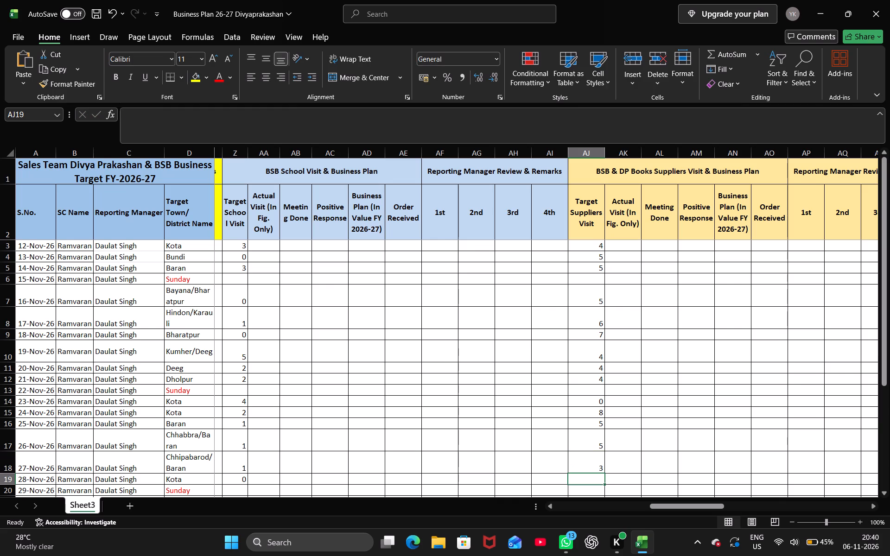
# Set the target suppliers visit to 2 for 28-Nov-26 Kota and 7 for 30-Nov-26 Bundi, leaving the Sunday row blank.
pyautogui.press('7')
pyautogui.press('Return')
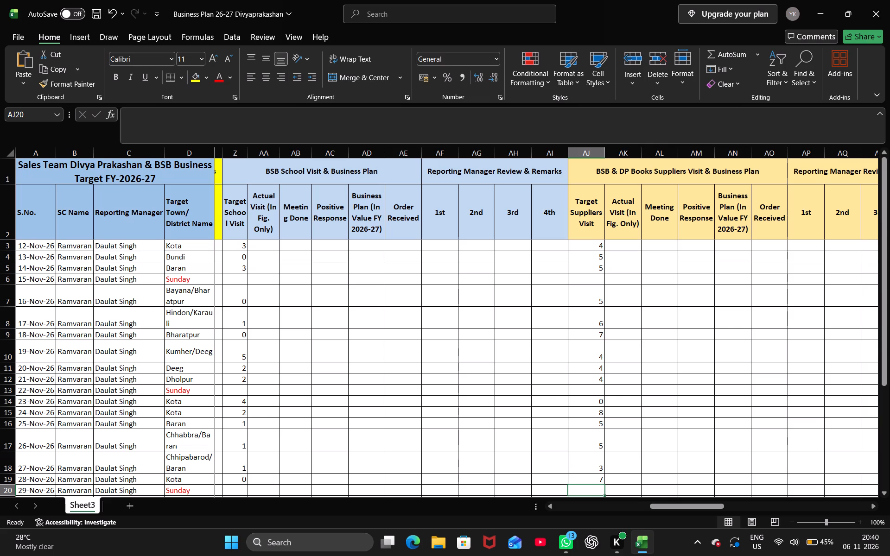
pyautogui.press('Return')
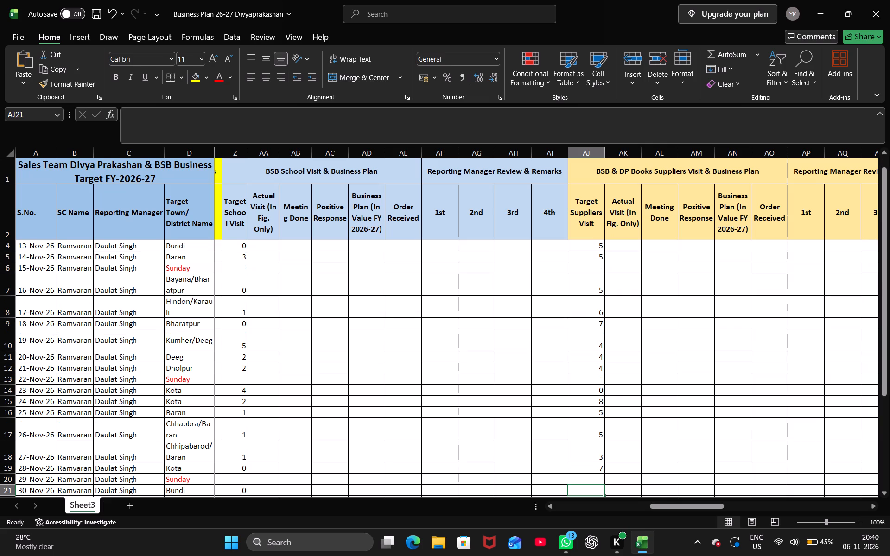
pyautogui.press('Up')
pyautogui.press('Up')
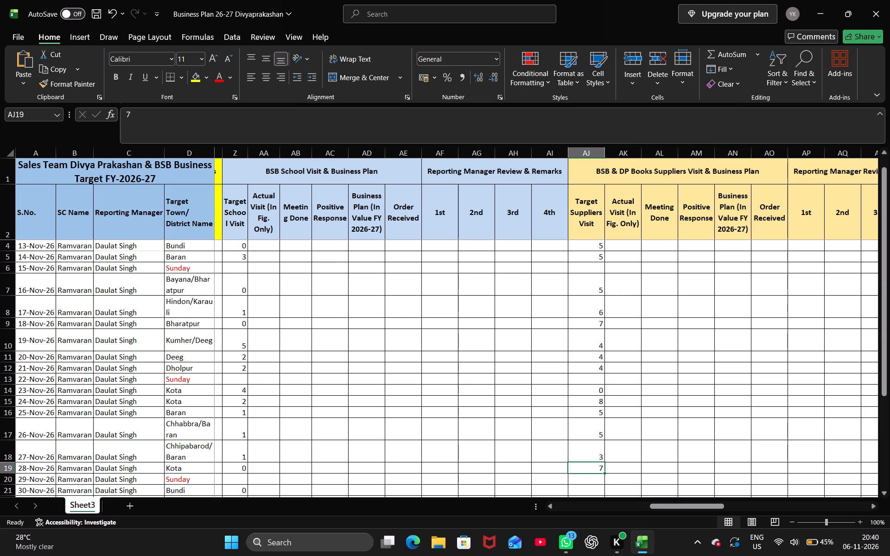
pyautogui.press('2')
pyautogui.press('Return')
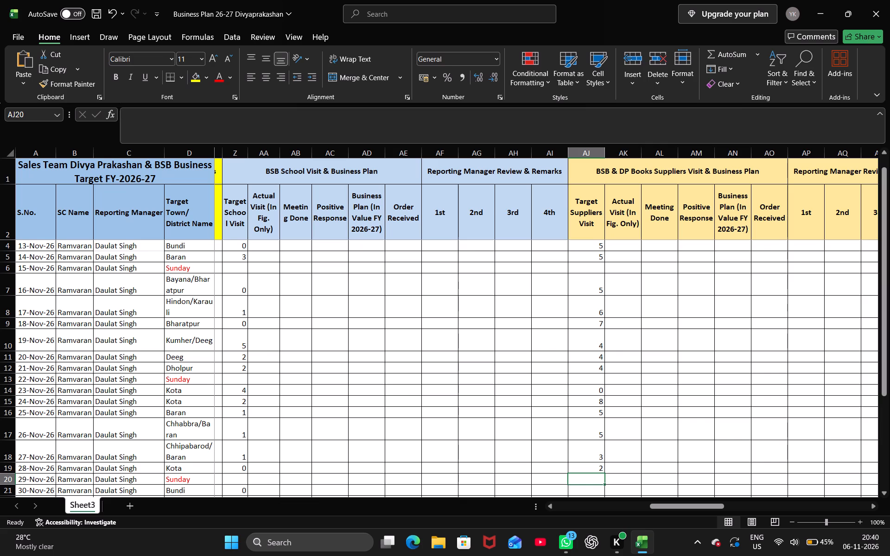
pyautogui.press('Down')
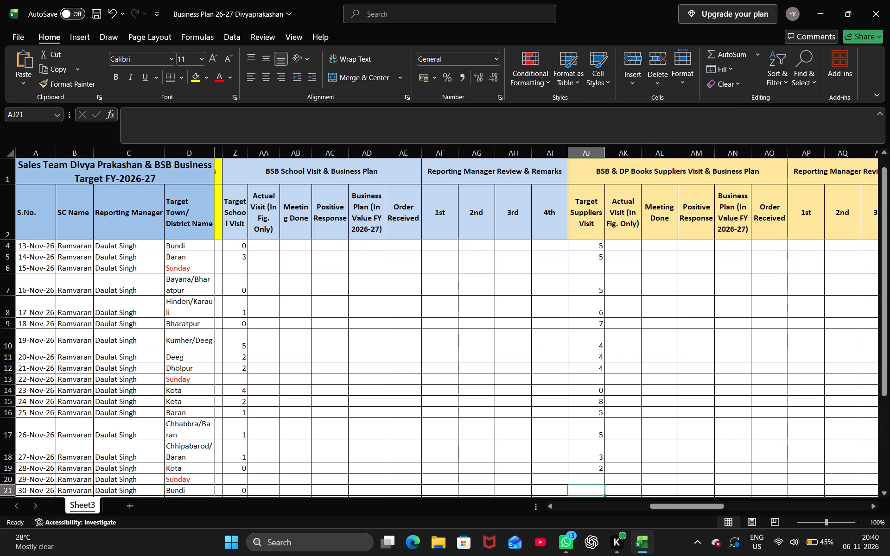
pyautogui.press('7')
pyautogui.press('Up')
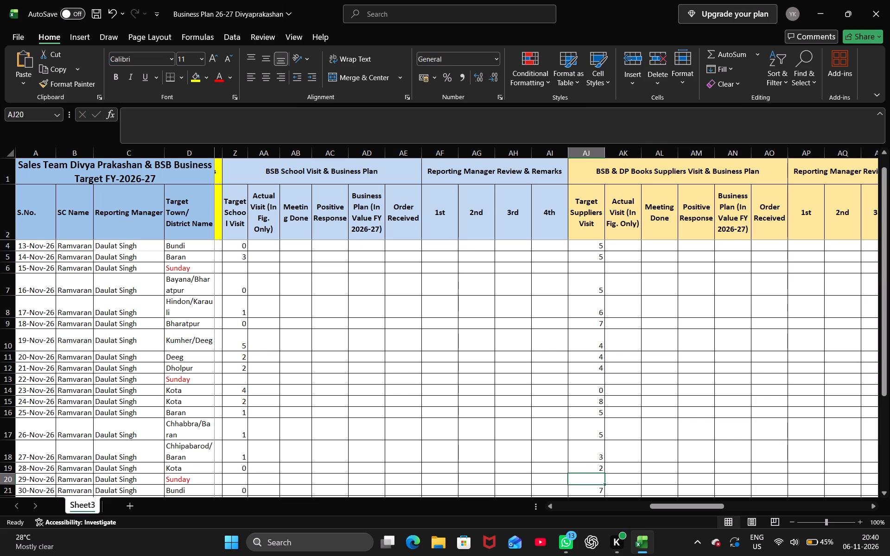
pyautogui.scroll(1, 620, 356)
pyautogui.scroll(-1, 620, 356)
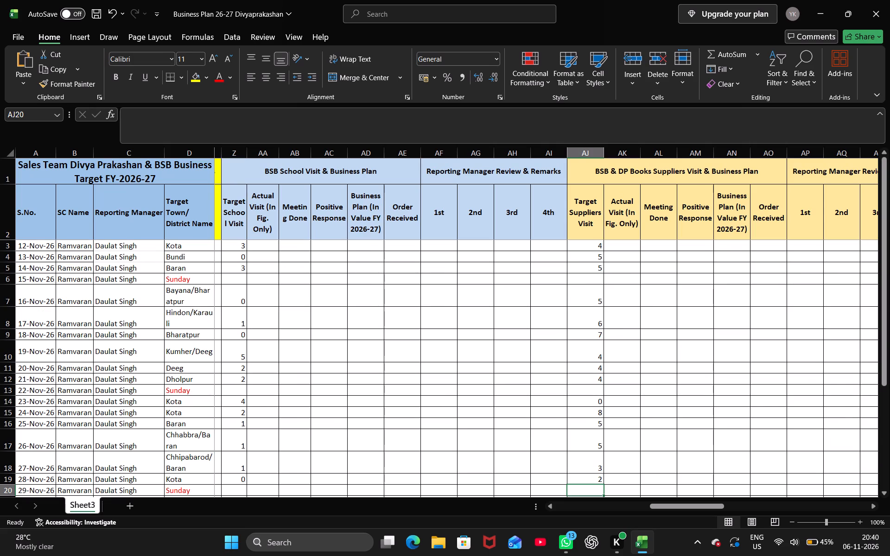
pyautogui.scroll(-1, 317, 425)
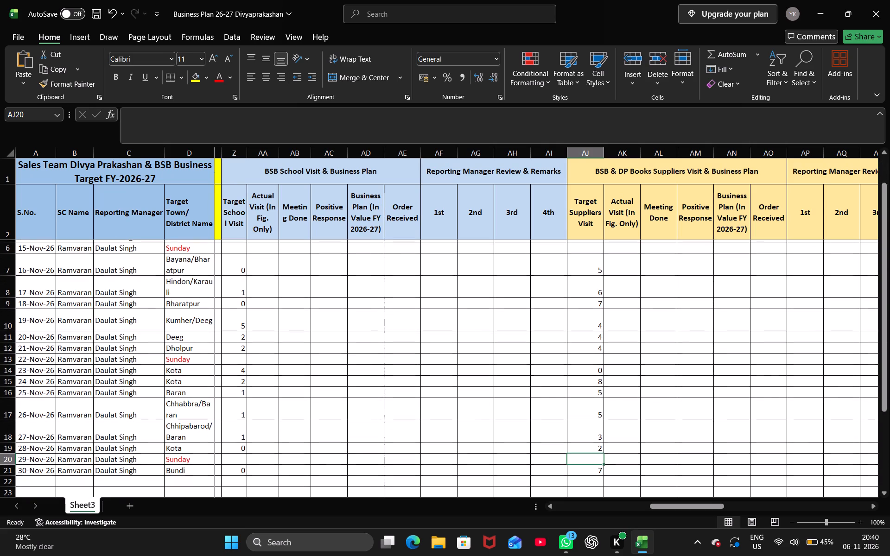
# Change the target suppliers visit for 30-Nov-26 Bundi to 5.
pyautogui.hscroll(5, 276, 465)
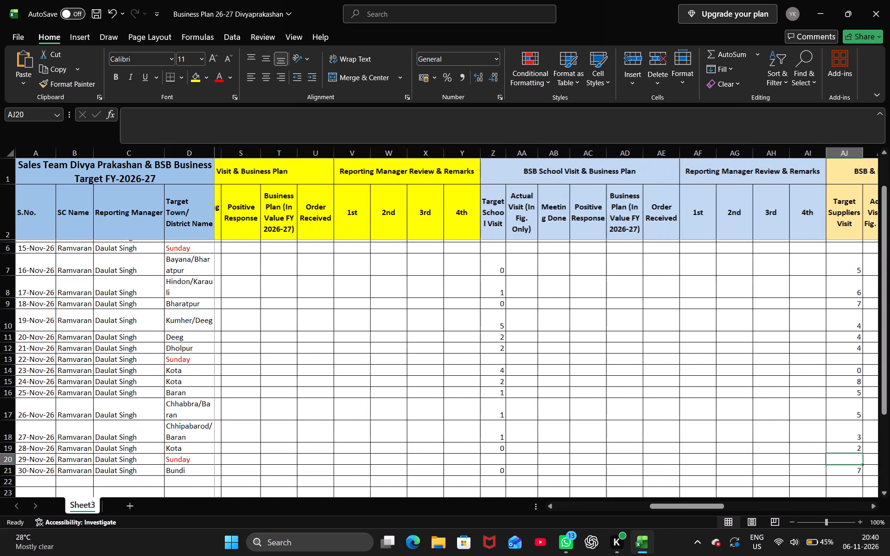
pyautogui.hscroll(3, 276, 465)
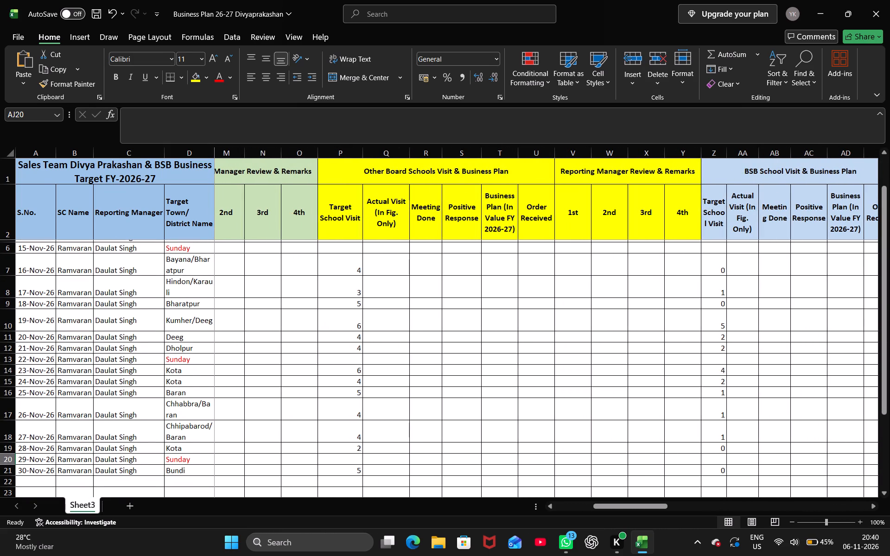
pyautogui.hscroll(3, 276, 465)
pyautogui.scroll(1, 276, 465)
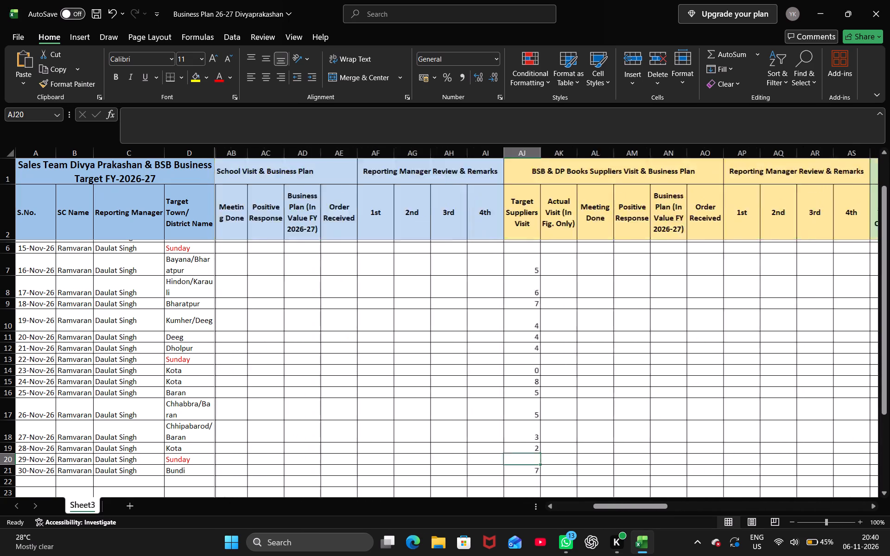
pyautogui.hscroll(3, 276, 465)
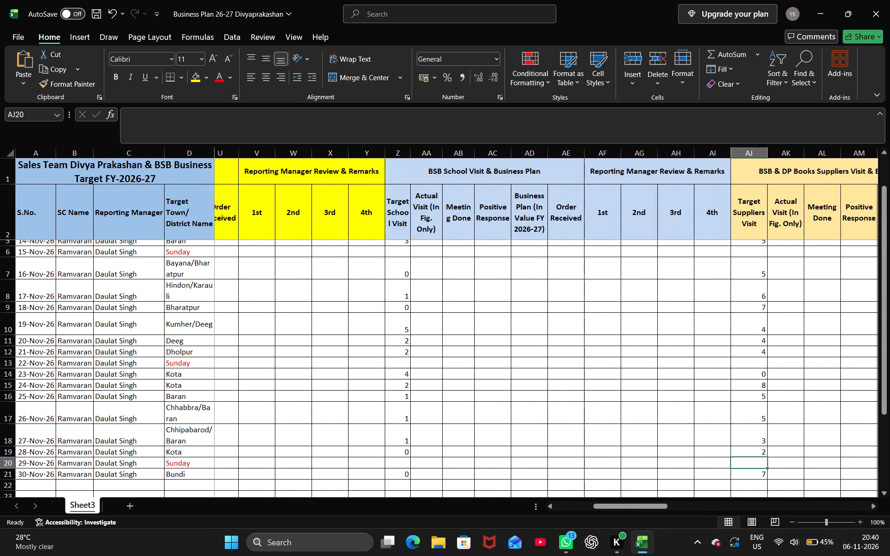
pyautogui.click(750, 478)
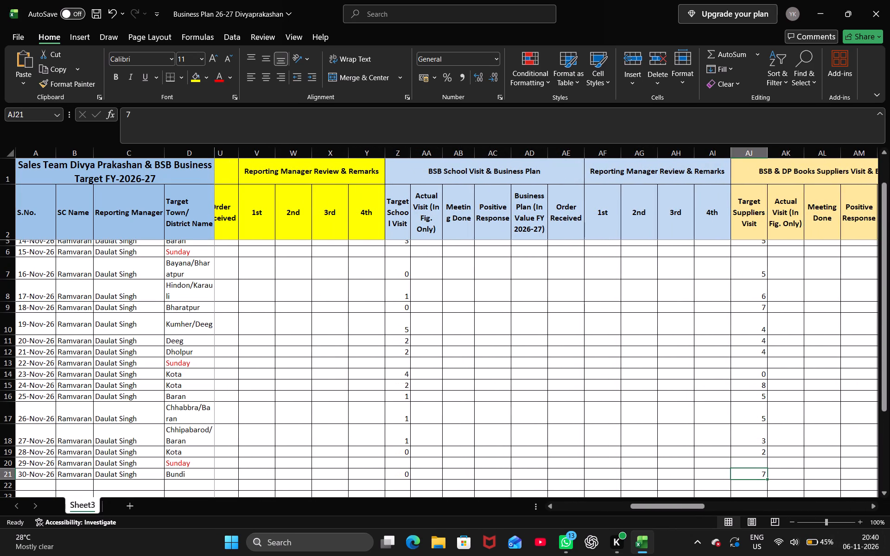
pyautogui.press('5')
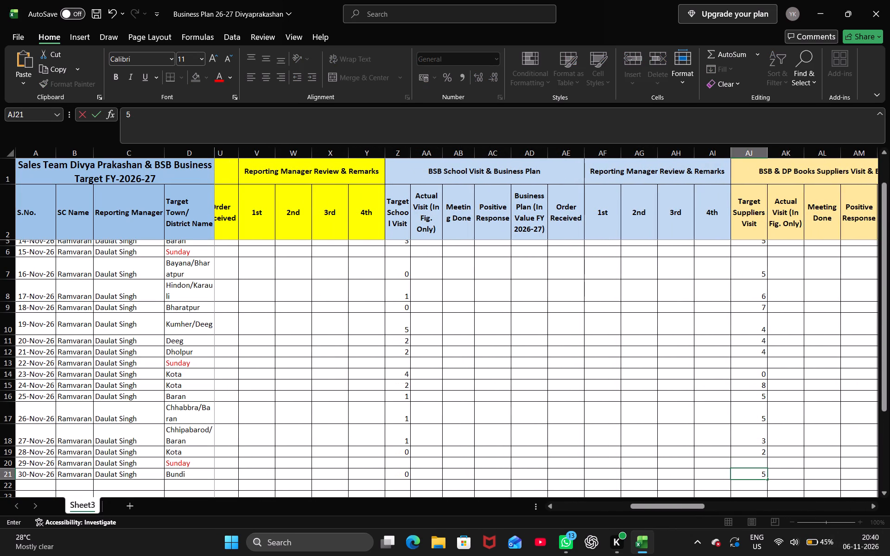
pyautogui.press('Up')
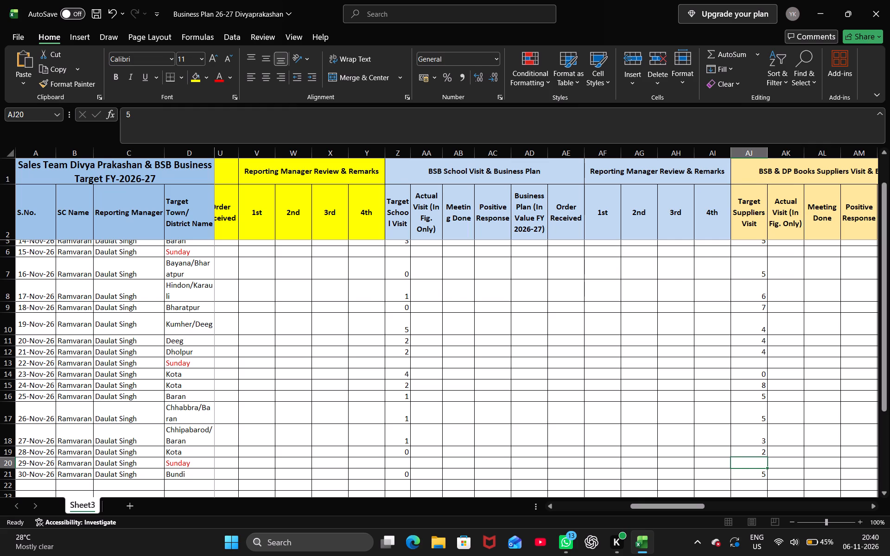
# In the Yog & Ayurved College Business Plan, set the number of target colleges for 12-Nov-26 Kota to 1.
pyautogui.hscroll(-5, 682, 358)
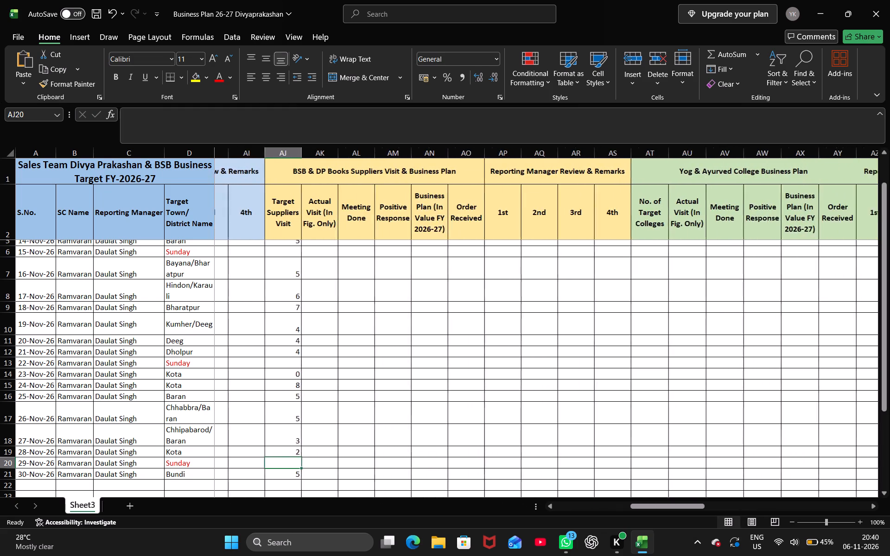
pyautogui.hscroll(-1, 682, 358)
pyautogui.scroll(2, 535, 302)
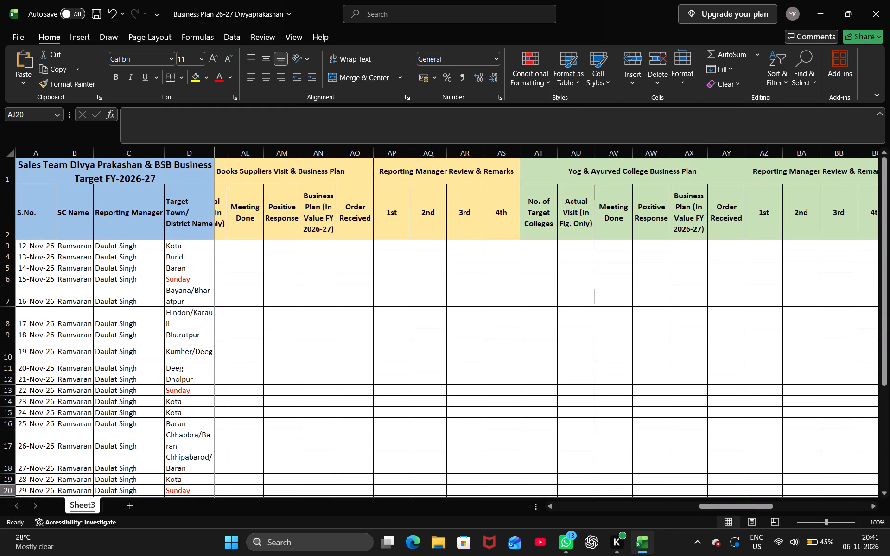
pyautogui.click(547, 246)
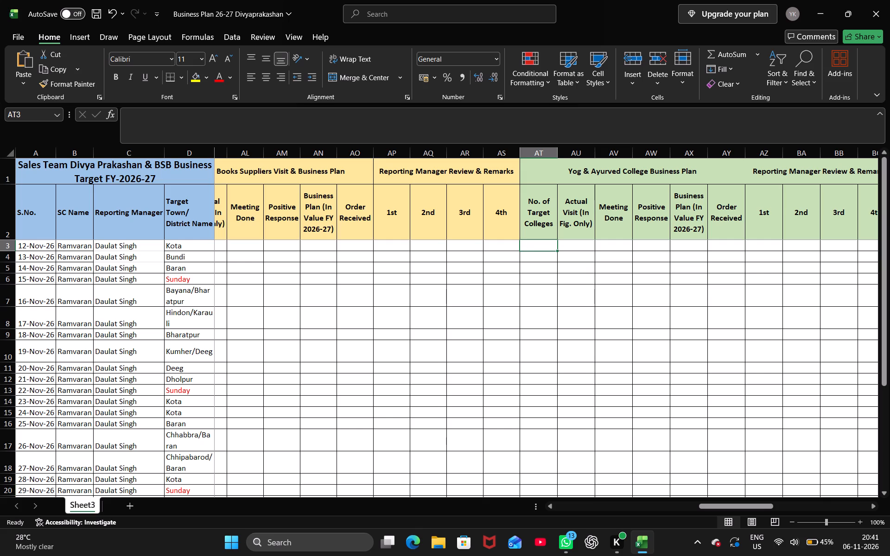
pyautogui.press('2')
pyautogui.press('Return')
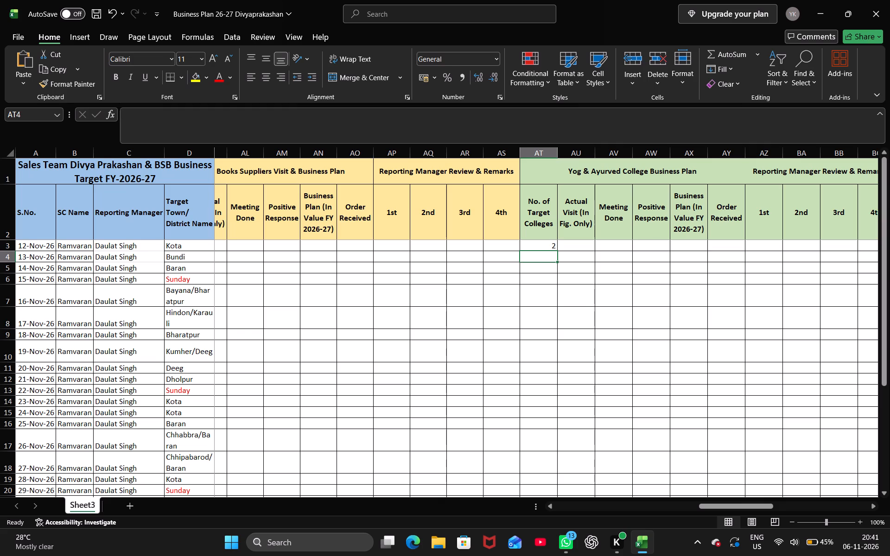
pyautogui.press('Up')
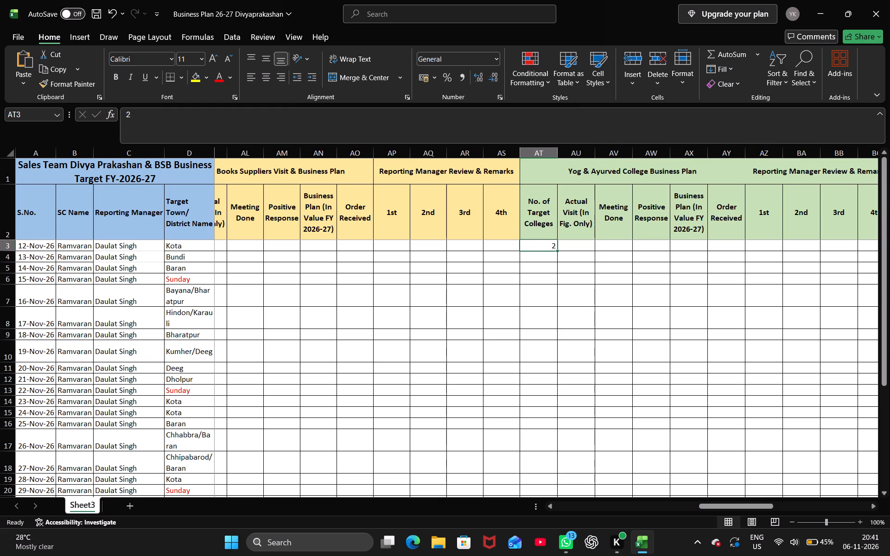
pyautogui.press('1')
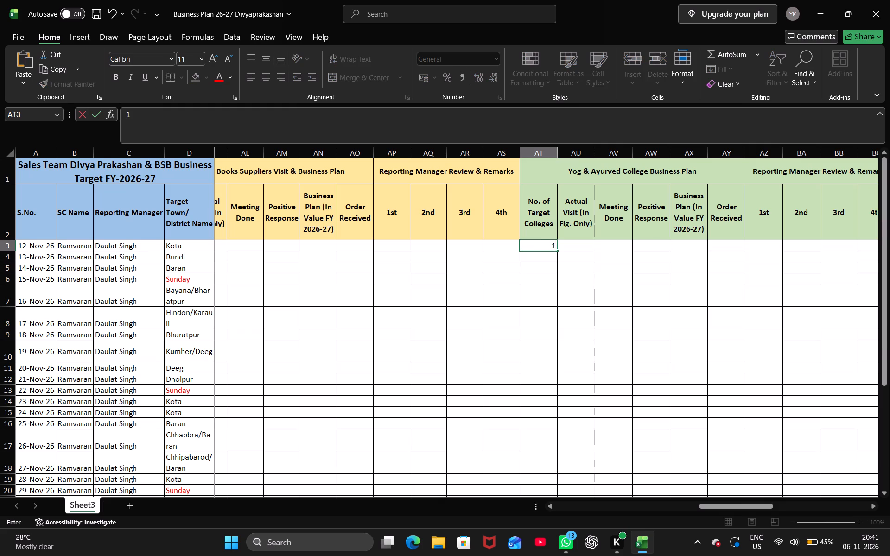
pyautogui.press('Down')
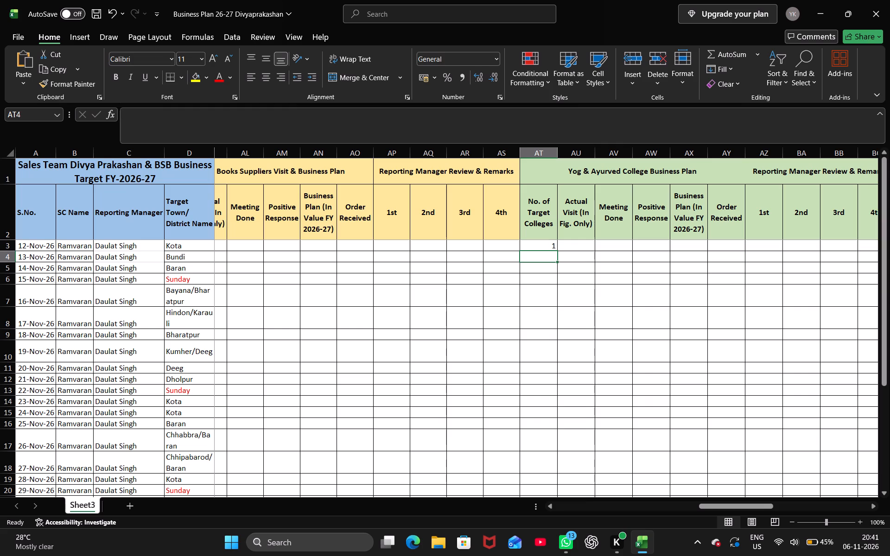
# Set the number of target colleges to 0 for both 13-Nov-26 Bundi and 14-Nov-26 Baran.
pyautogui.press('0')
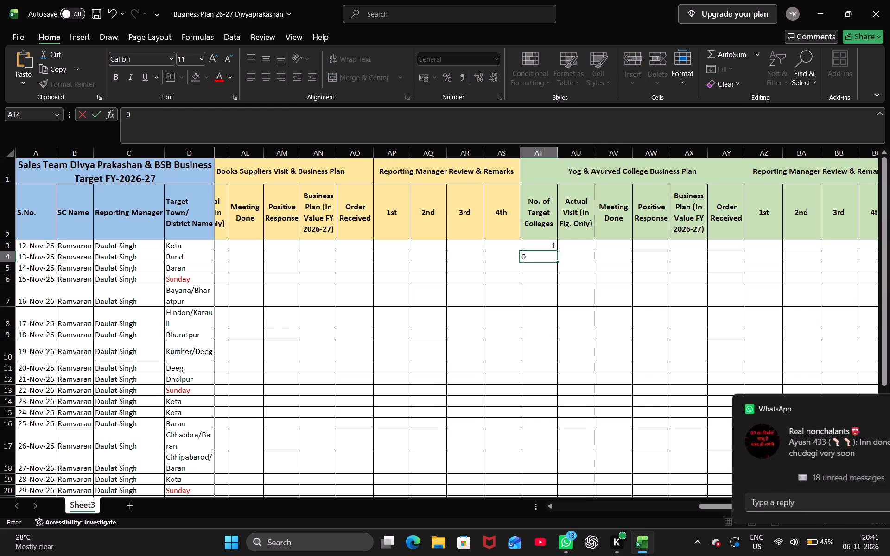
pyautogui.press('Down')
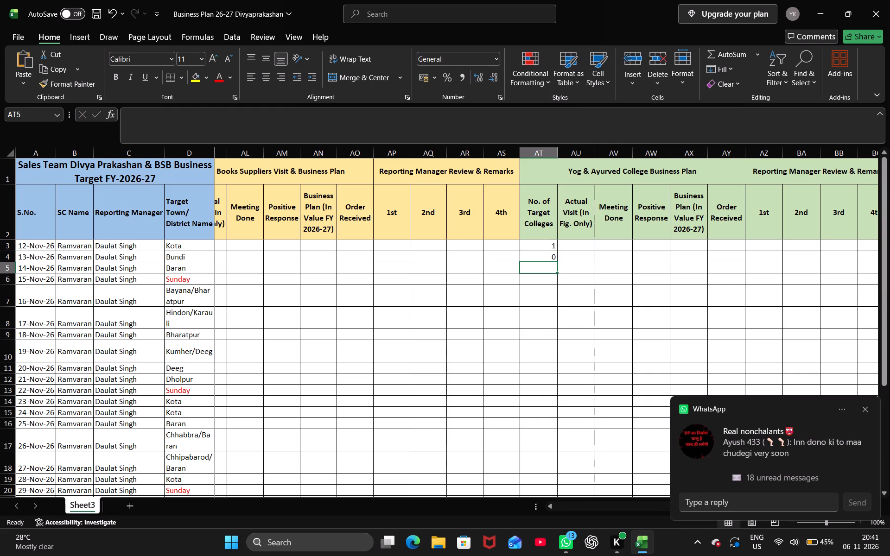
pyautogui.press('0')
pyautogui.press('Return')
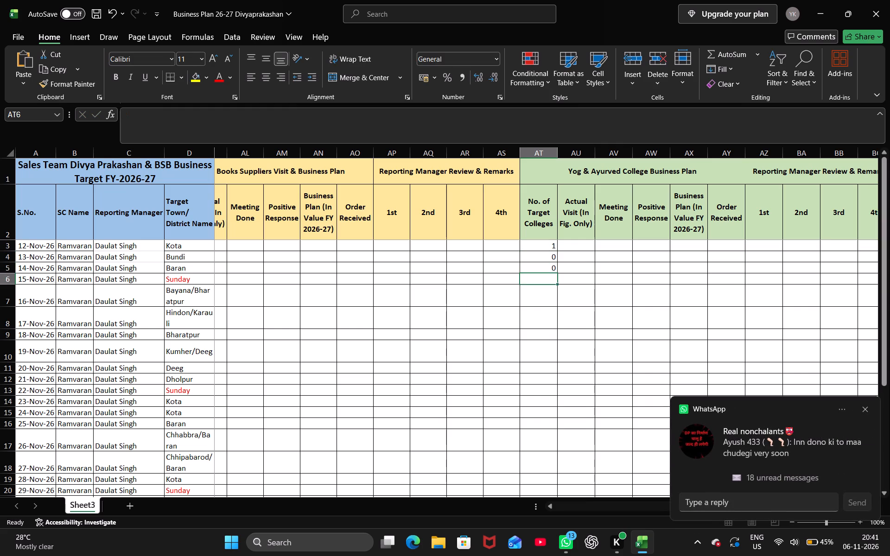
pyautogui.press('Return')
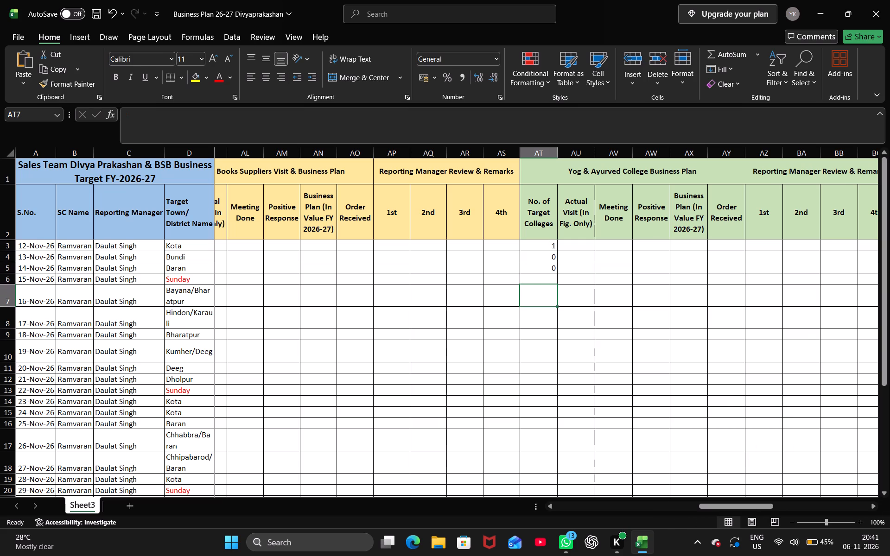
# Change the number of target colleges for 14-Nov-26 Baran to 1.
pyautogui.press('Up')
pyautogui.press('Up')
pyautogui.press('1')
pyautogui.press('Return')
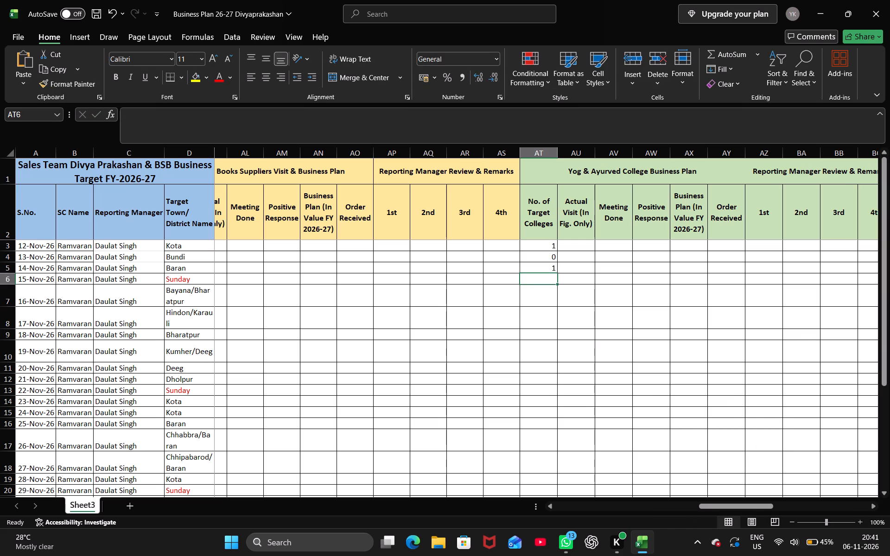
# Skipping the Sunday row, set the number of target colleges to 0 for 16-Nov-26 Bayana/Bharatpur and 17-Nov-26 Hindon/Karauli.
pyautogui.press('Down')
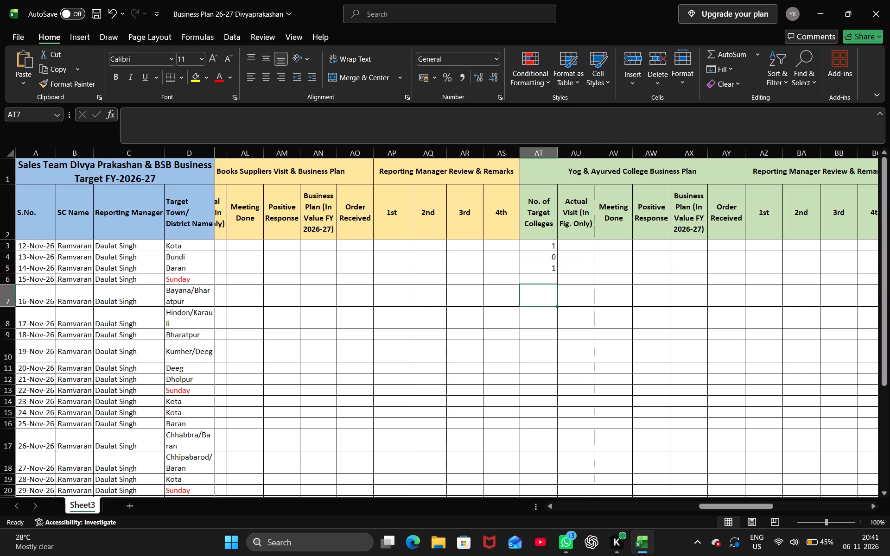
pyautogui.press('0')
pyautogui.press('Return')
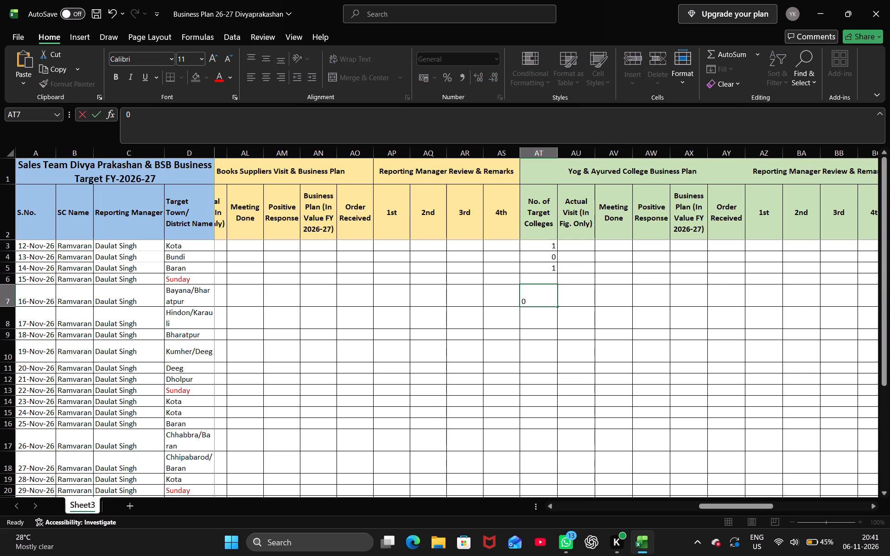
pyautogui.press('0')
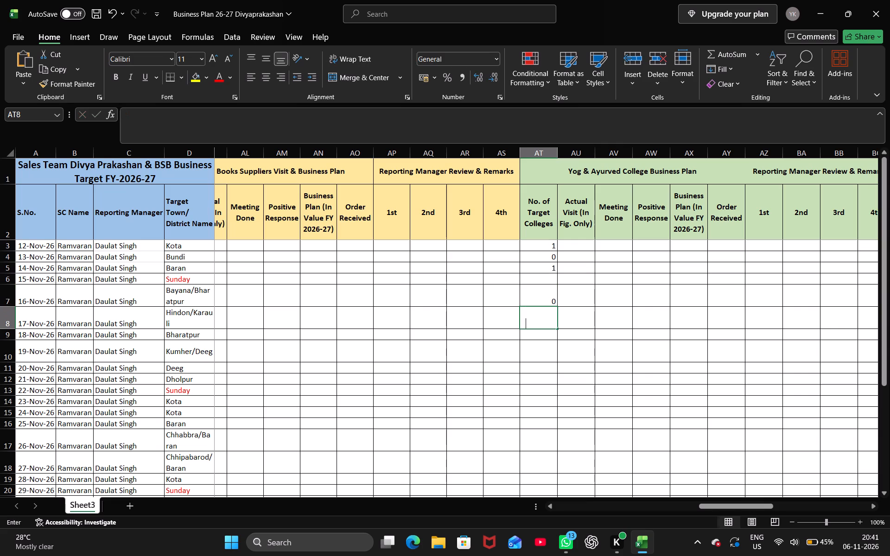
pyautogui.press('Return')
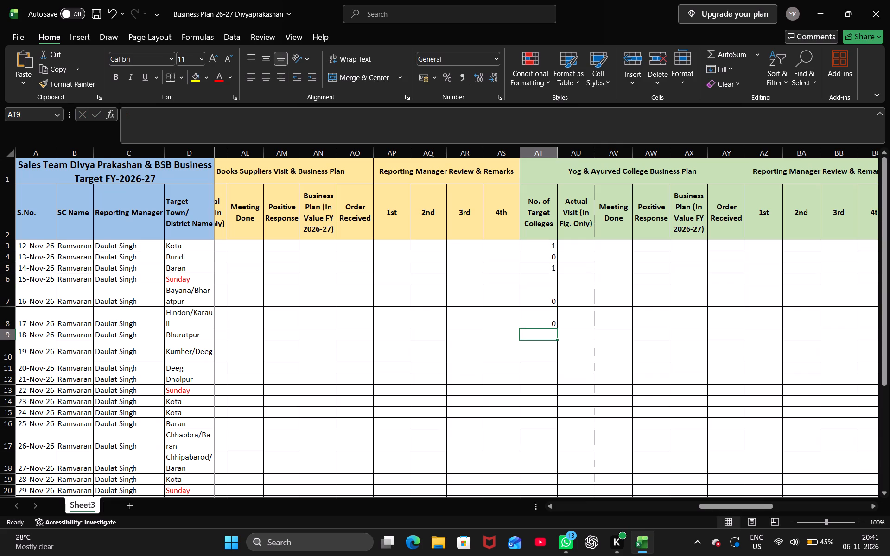
# Set the target colleges to 1 for 18-Nov-26 Bharatpur and 0 for 19-Nov-26, 20-Nov-26 and 21-Nov-26, leaving the Sunday row blank.
pyautogui.press('1')
pyautogui.press('Return')
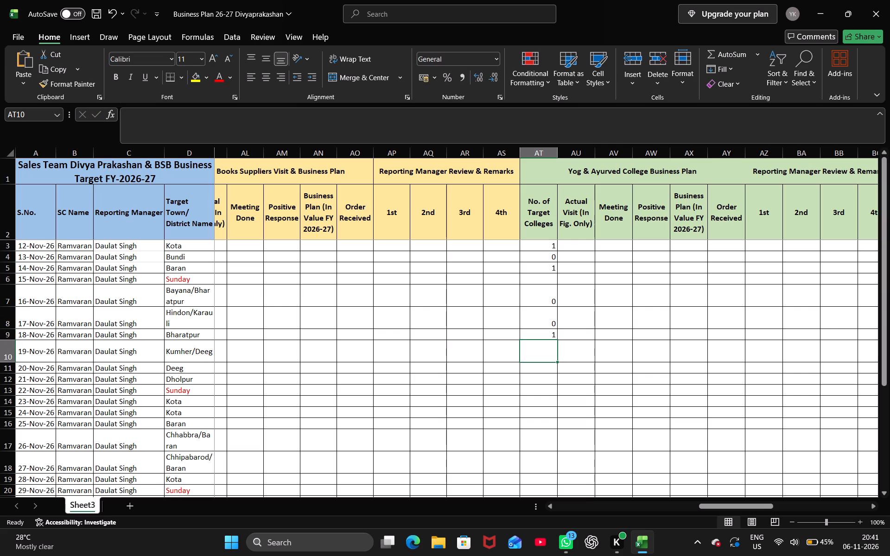
pyautogui.press('0')
pyautogui.press('Return')
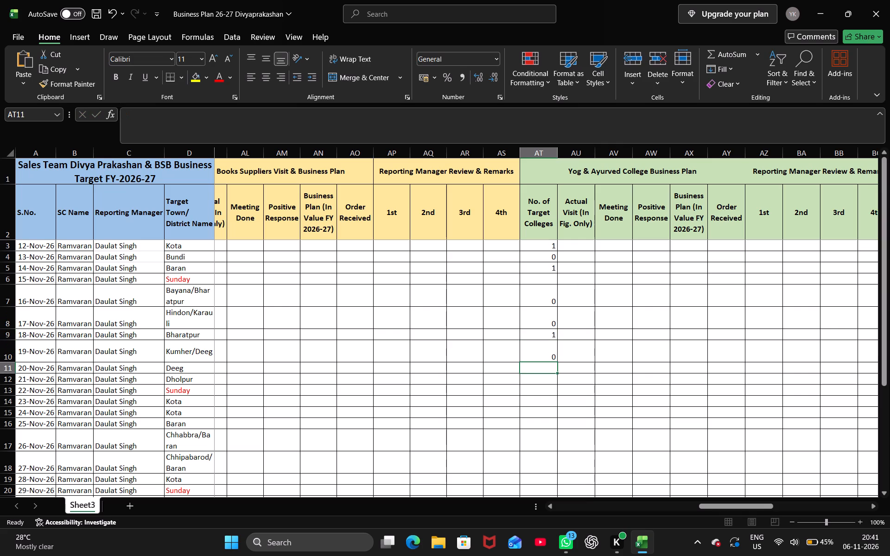
pyautogui.press('0')
pyautogui.press('Return')
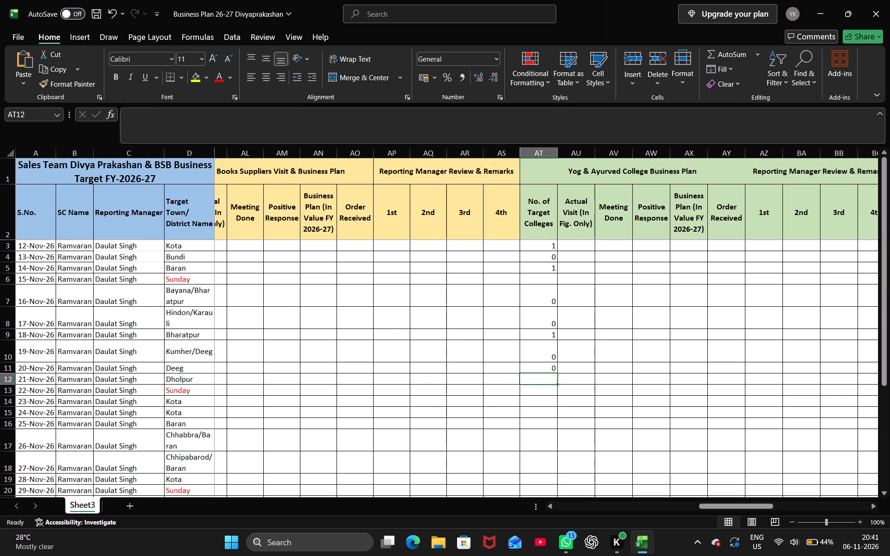
pyautogui.press('0')
pyautogui.press('Return')
pyautogui.press('Return')
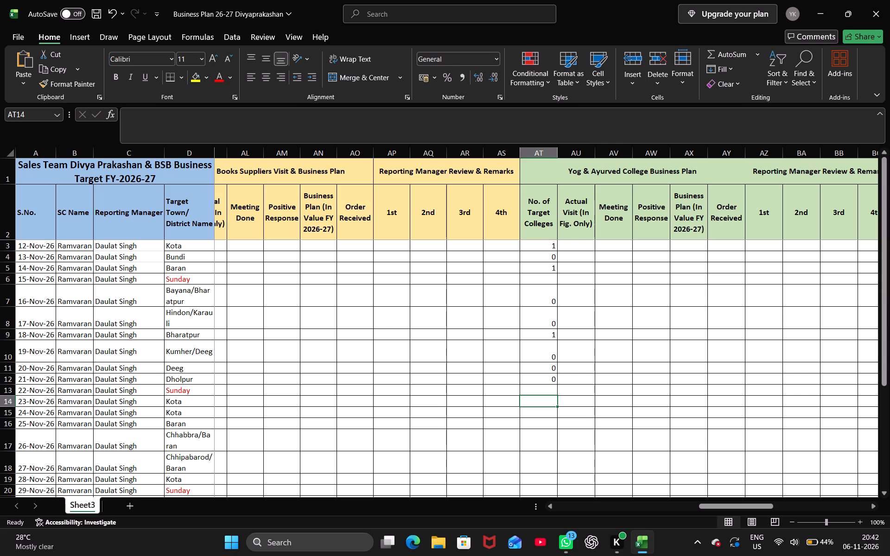
# Set the target colleges to 0 for 23-Nov-26 Kota and 2 for 24-Nov-26 Kota.
pyautogui.press('0')
pyautogui.press('Return')
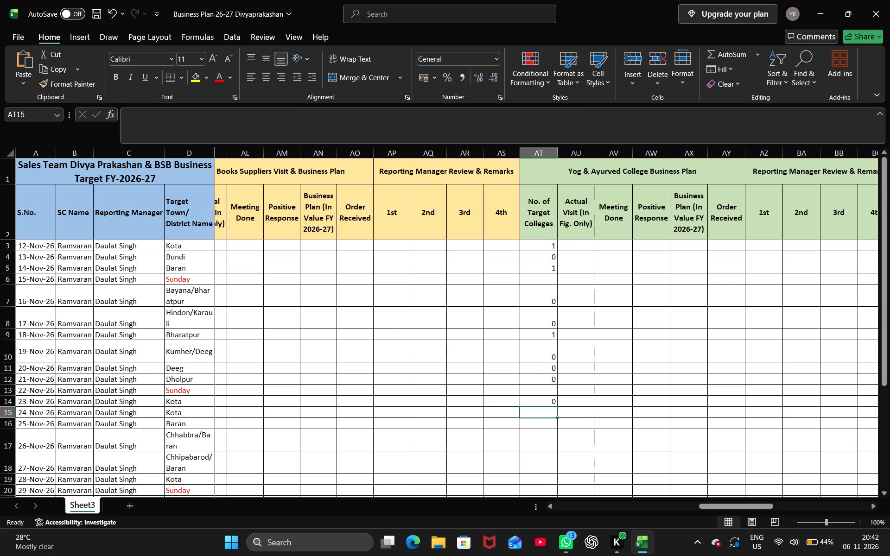
pyautogui.press('2')
pyautogui.press('Return')
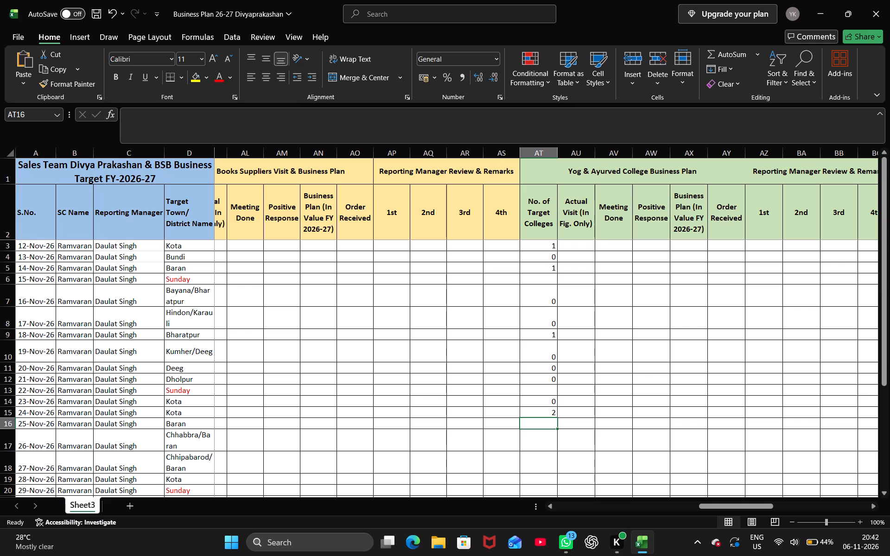
# Change the number of target colleges for 14-Nov-26 Baran to 0.
pyautogui.press('Up')
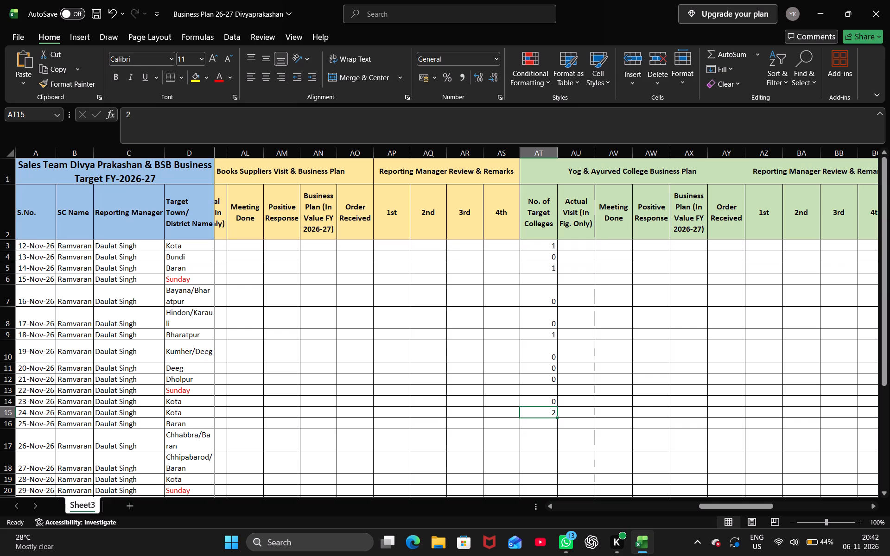
pyautogui.press('Up')
pyautogui.press('Up')
pyautogui.press('Up')
pyautogui.press('Up')
pyautogui.press('Up')
pyautogui.press('Up')
pyautogui.press('Up')
pyautogui.press('Up')
pyautogui.press('Up')
pyautogui.press('Up')
pyautogui.press('Up')
pyautogui.press('Down')
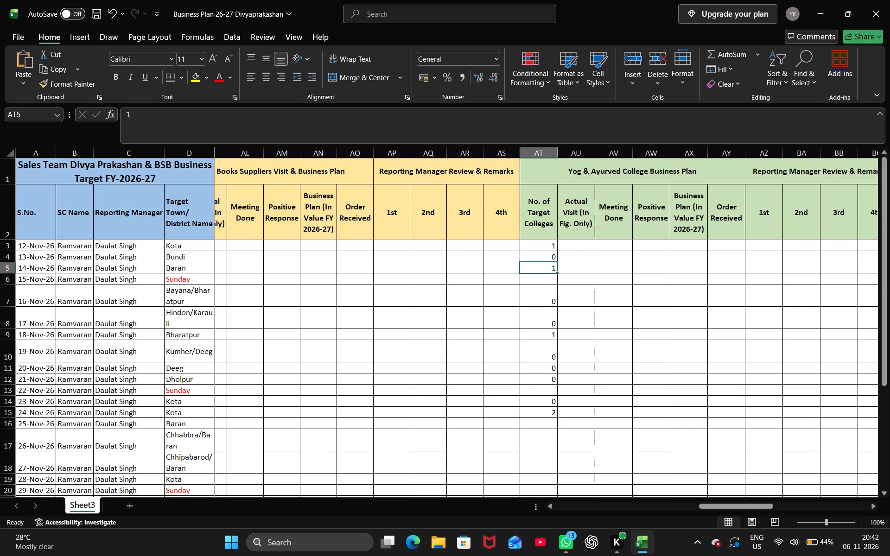
pyautogui.press('0')
pyautogui.press('Down')
# Set the target colleges to 0 for 25-Nov-26 Baran and 26-Nov-26 Chhabbra/Baran.
pyautogui.press('Down')
pyautogui.press('Down')
pyautogui.press('Down')
pyautogui.press('Down')
pyautogui.press('Down')
pyautogui.press('Down')
pyautogui.press('Down')
pyautogui.press('Down')
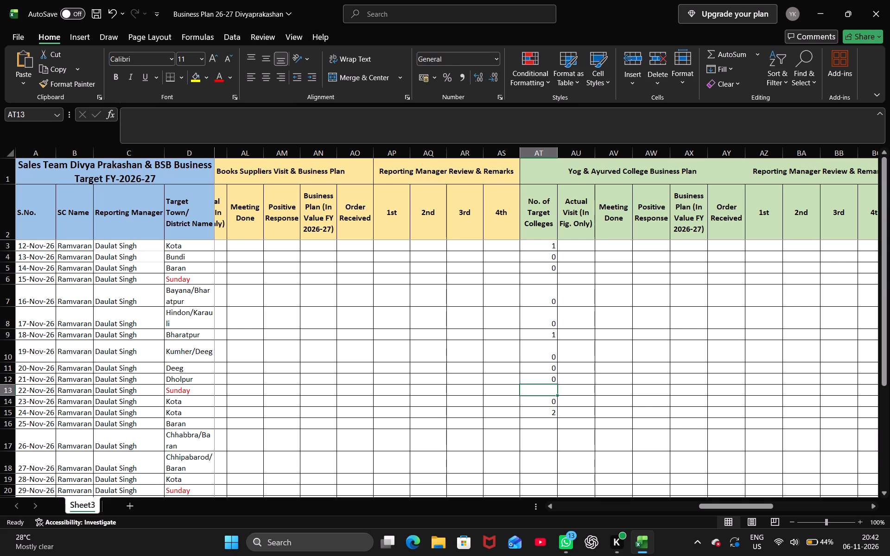
pyautogui.press('Down')
pyautogui.press('Down')
pyautogui.press('Down')
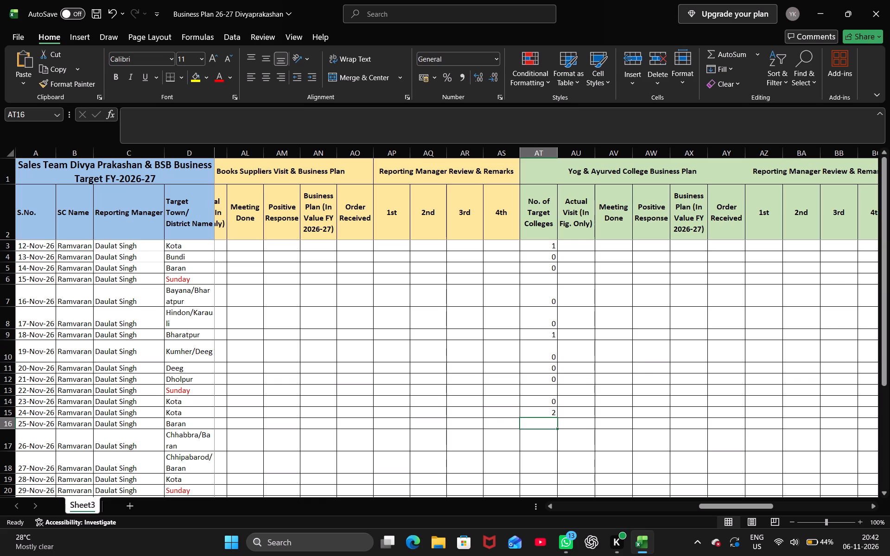
pyautogui.press('0')
pyautogui.press('Return')
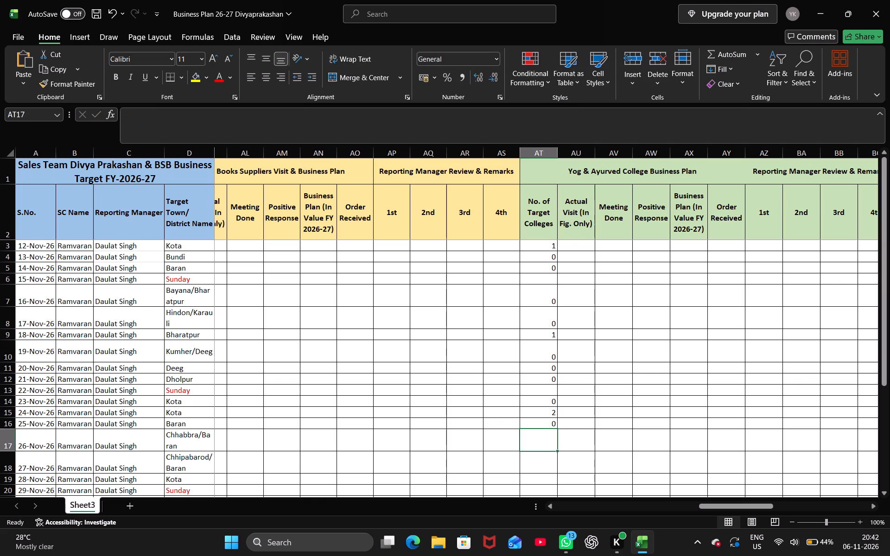
pyautogui.press('0')
pyautogui.press('Return')
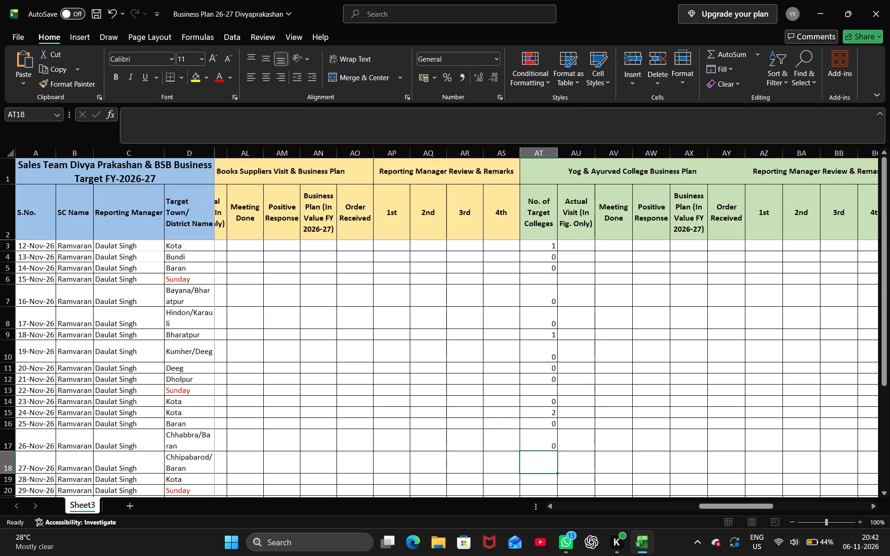
# Set the target colleges to 0 for 27-Nov-26 Chhipabarod/Baran, 28-Nov-26 Kota and 30-Nov-26 Bundi, leaving the Sunday row blank.
pyautogui.press('0')
pyautogui.press('Return')
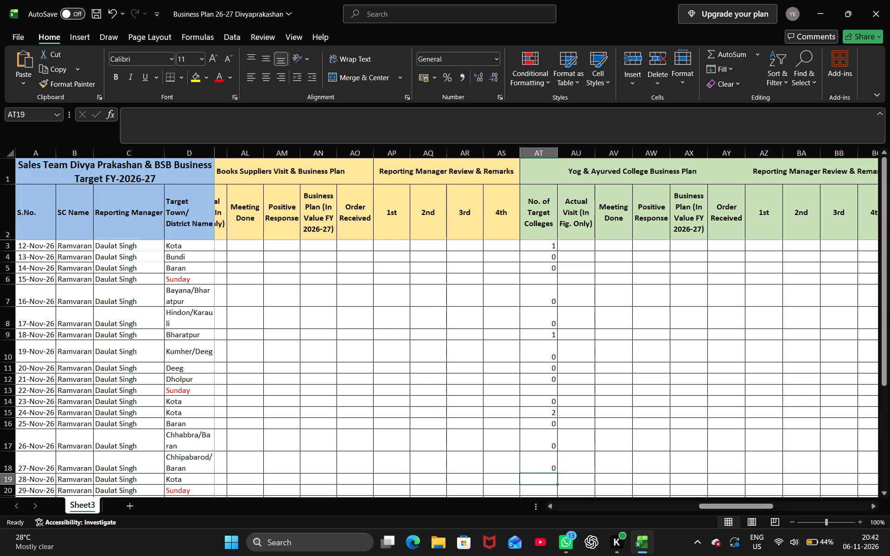
pyautogui.press('0')
pyautogui.press('Return')
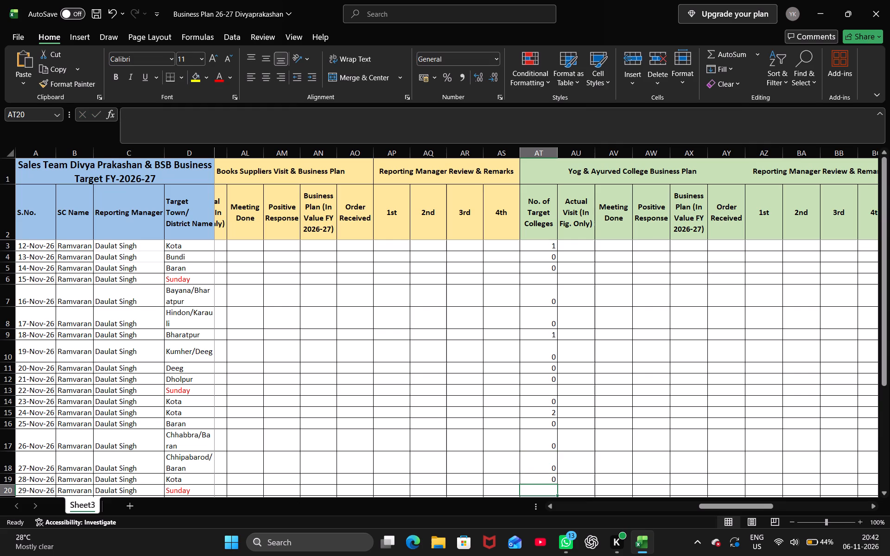
pyautogui.press('Down')
pyautogui.press('0')
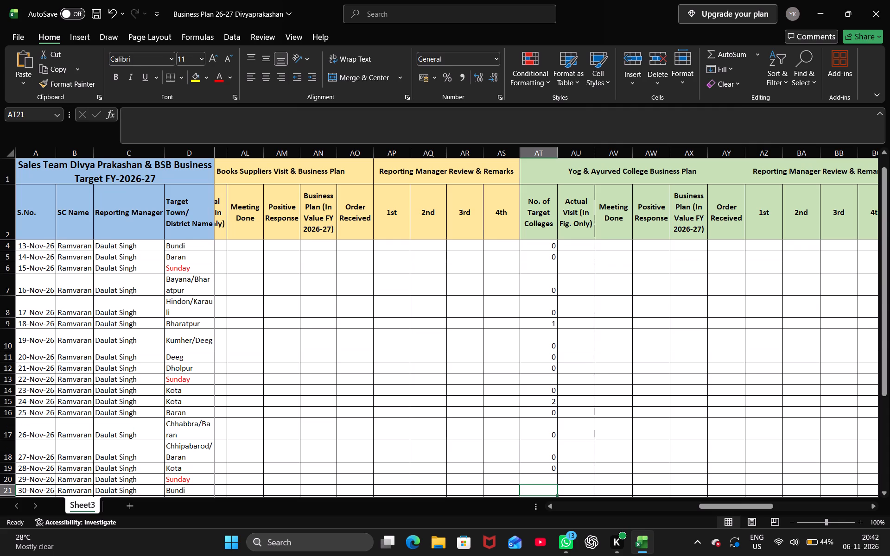
pyautogui.press('Return')
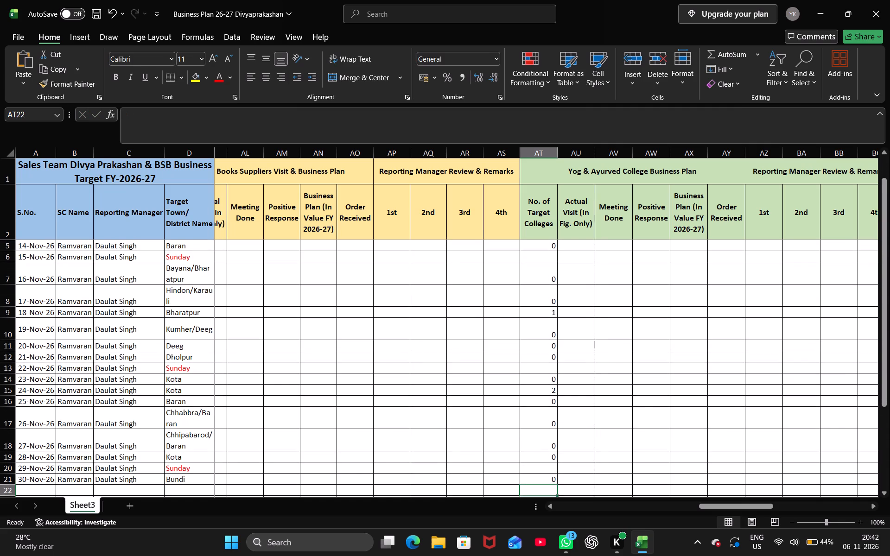
# Under Schools Library Books Suppliers Visit & Business Plan, set the number of target suppliers to 1 for 12-Nov-26 Kota.
pyautogui.scroll(2, 531, 383)
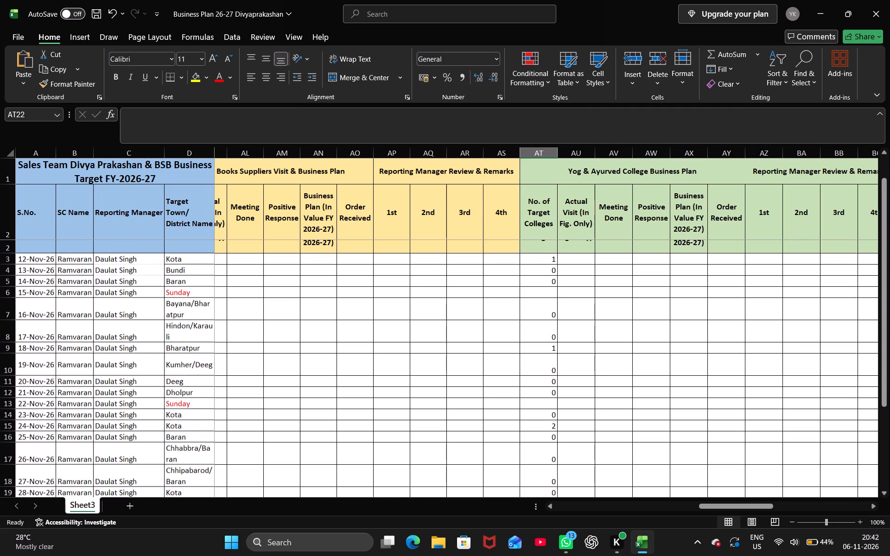
pyautogui.scroll(1, 531, 383)
pyautogui.scroll(-1, 531, 383)
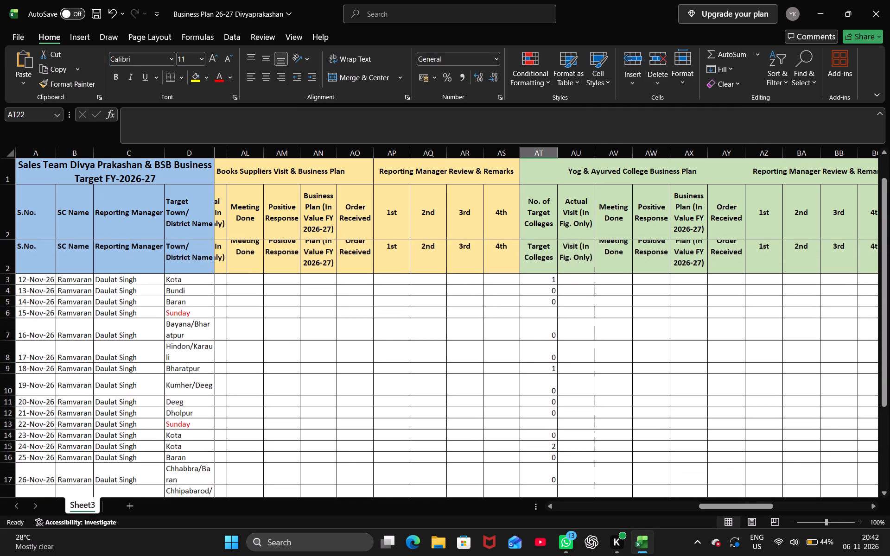
pyautogui.hscroll(-3, 531, 383)
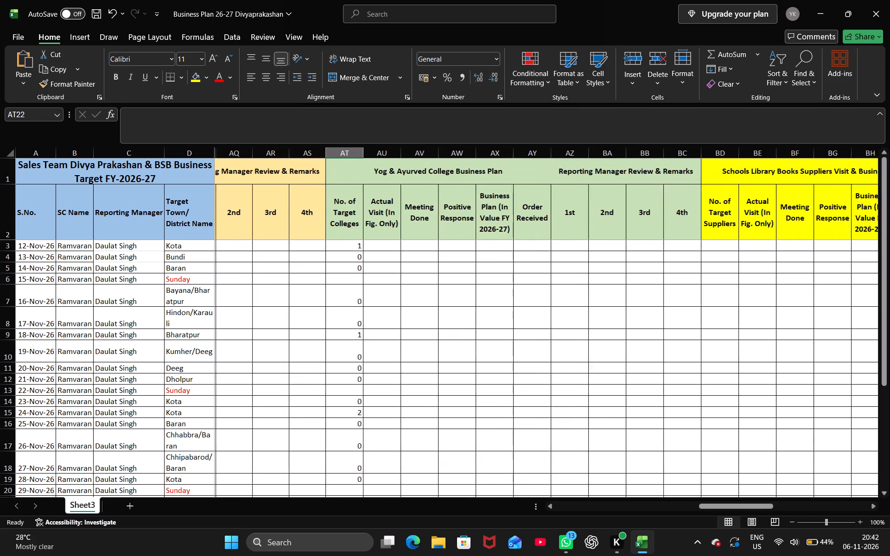
pyautogui.hscroll(-3, 531, 383)
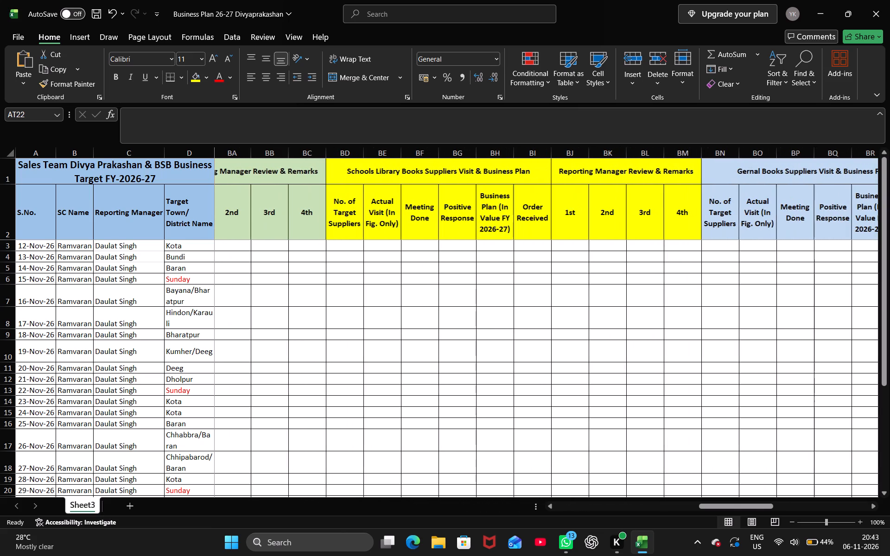
pyautogui.hscroll(-1, 531, 383)
pyautogui.click(347, 246)
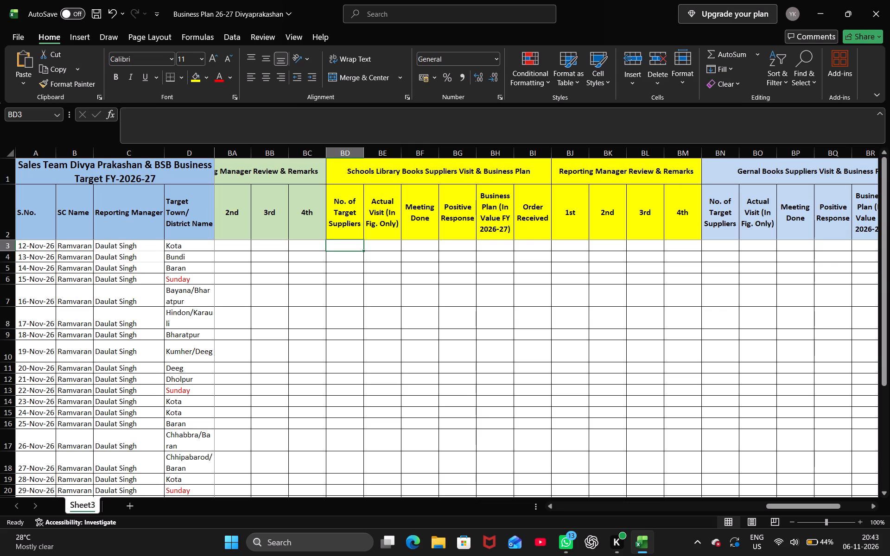
pyautogui.press('1')
pyautogui.press('Return')
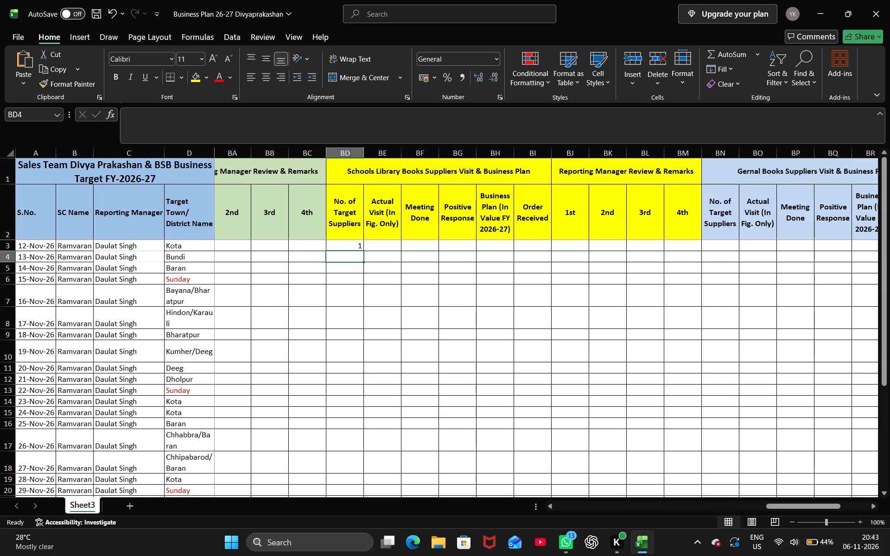
# Set the target library book suppliers to 0 for 13-Nov-26 Bundi and 14-Nov-26 Baran, leaving the Sunday row blank.
pyautogui.press('0')
pyautogui.press('Return')
pyautogui.press('0')
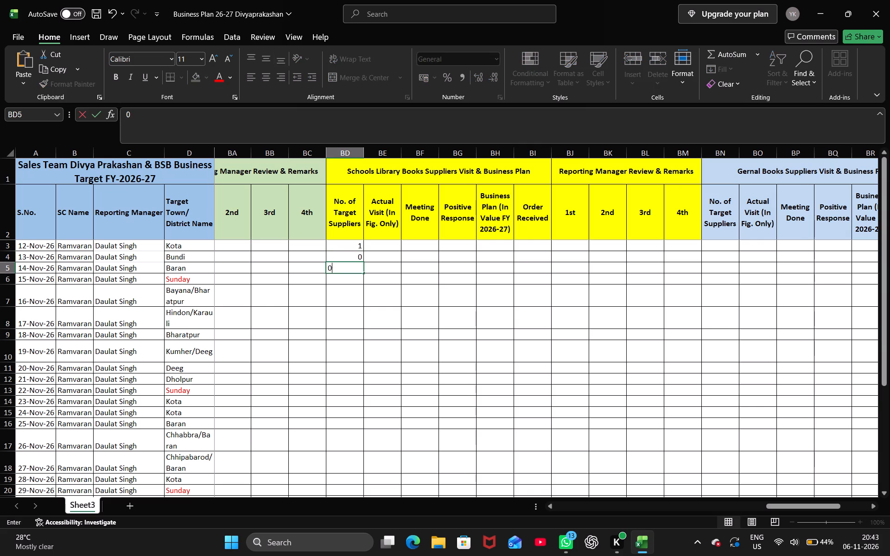
pyautogui.press('Return')
pyautogui.press('0')
pyautogui.press('BackSpace')
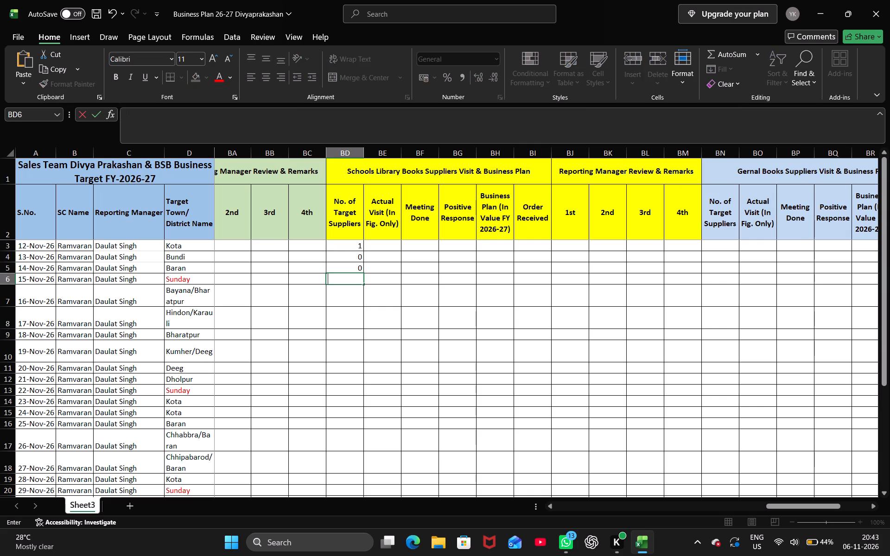
pyautogui.press('Down')
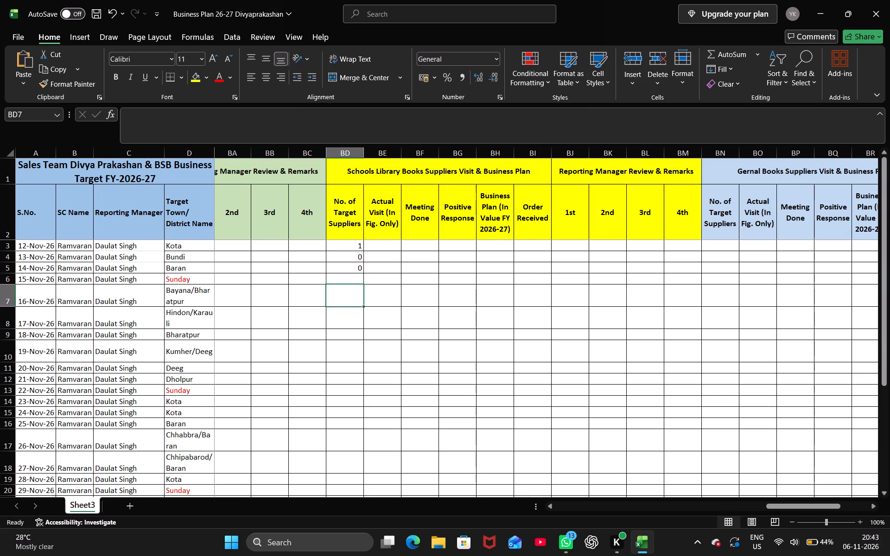
# Set the target library book suppliers to 0 for 16-Nov-26, 0 for 17-Nov-26, 1 for 18-Nov-26 Bharatpur and 0 for 19-Nov-26 Kumher/Deeg.
pyautogui.press('0')
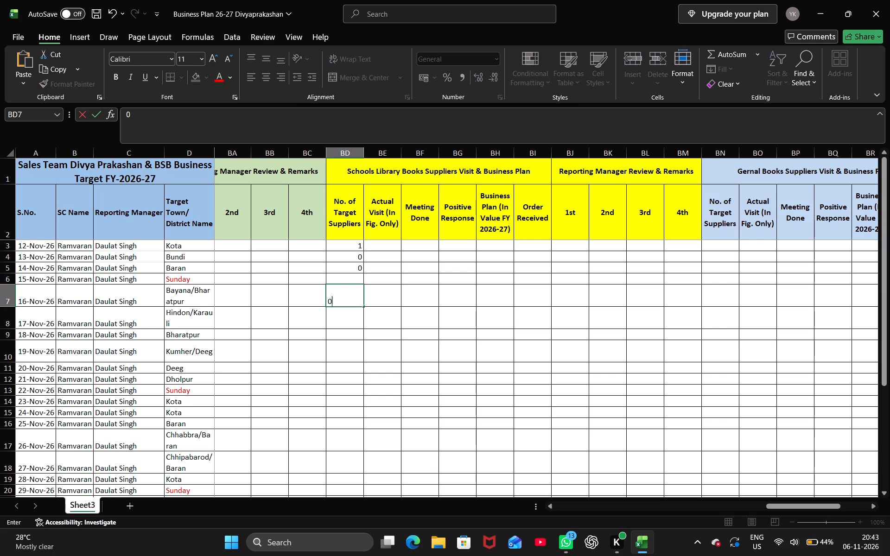
pyautogui.press('Return')
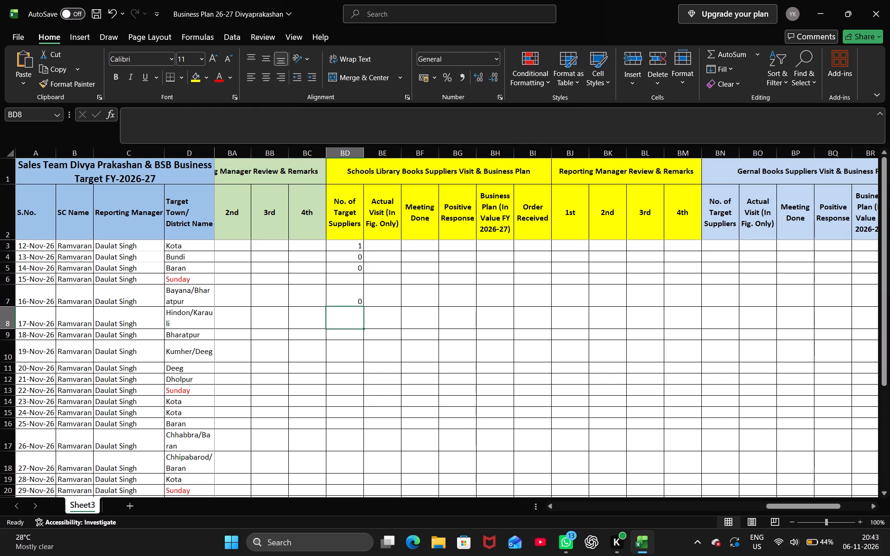
pyautogui.press('0')
pyautogui.press('Return')
pyautogui.press('1')
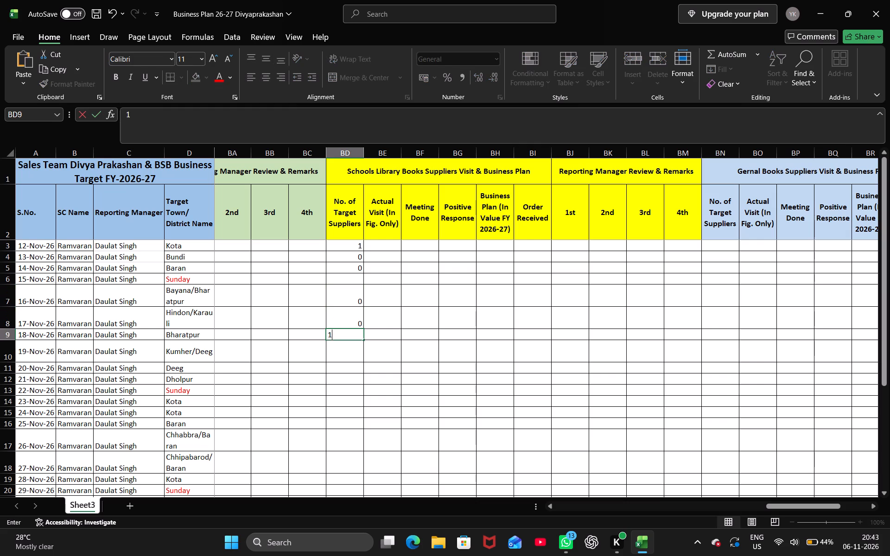
pyautogui.press('Return')
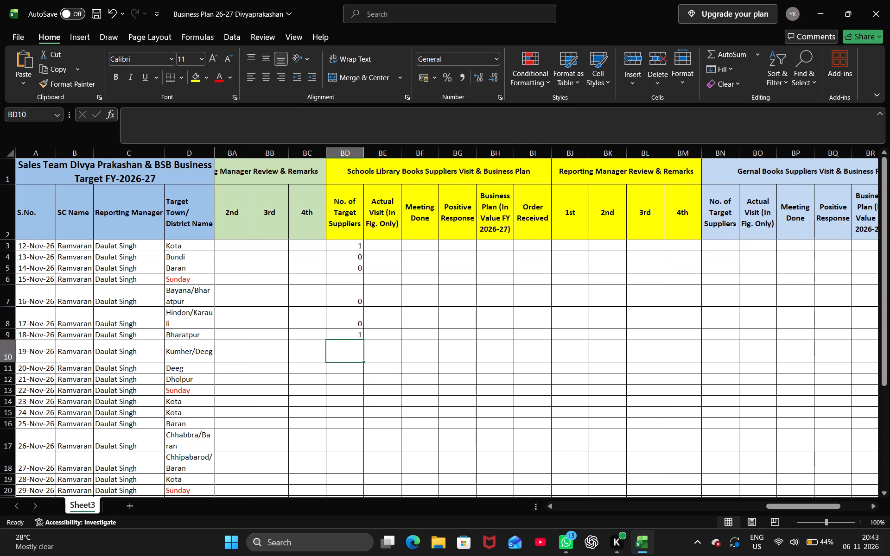
pyautogui.press('0')
pyautogui.press('Return')
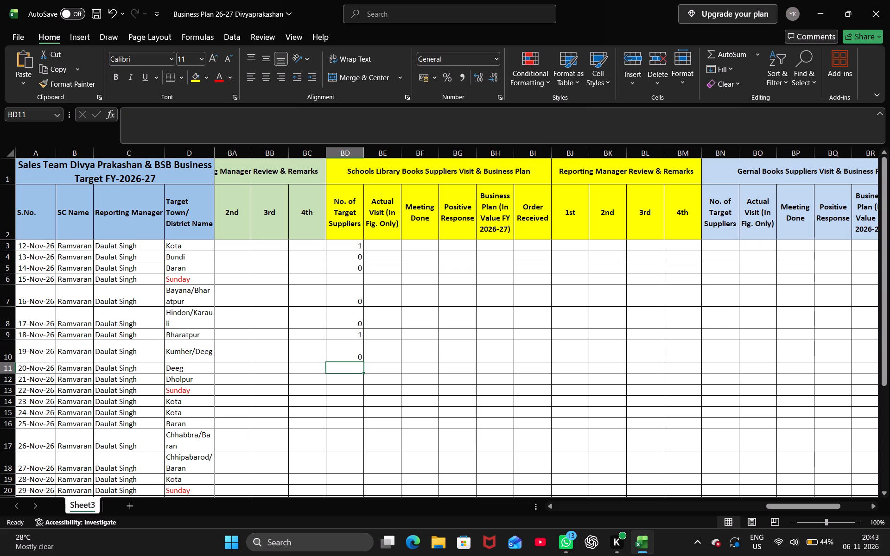
# Set the target library book suppliers to 0 for 20-Nov-26 Deeg and 21-Nov-26 Dholpur, leaving the Sunday row blank.
pyautogui.press('0')
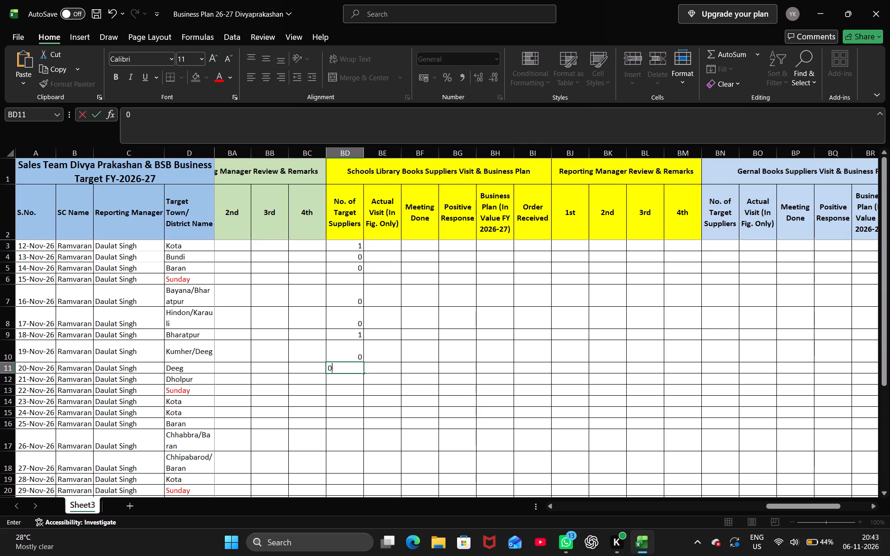
pyautogui.press('Return')
pyautogui.press('0')
pyautogui.press('Return')
pyautogui.press('0')
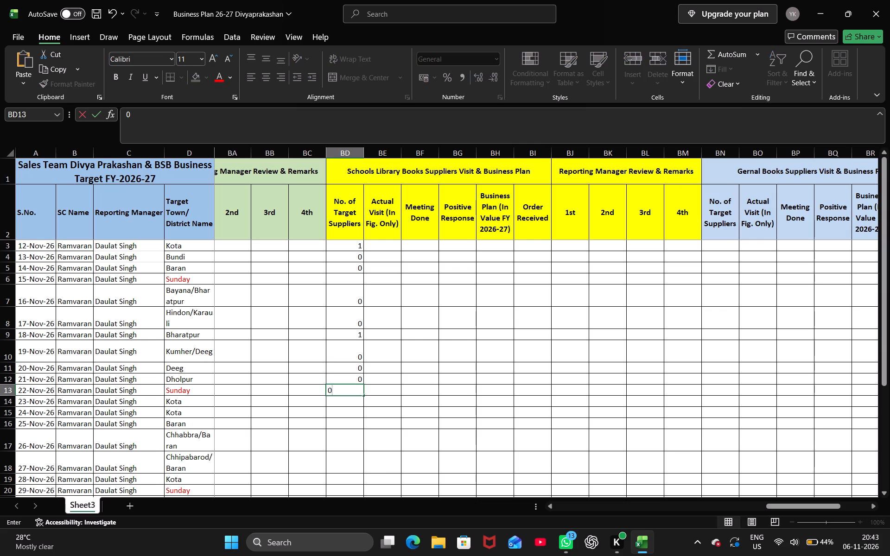
pyautogui.press('BackSpace')
pyautogui.press('Down')
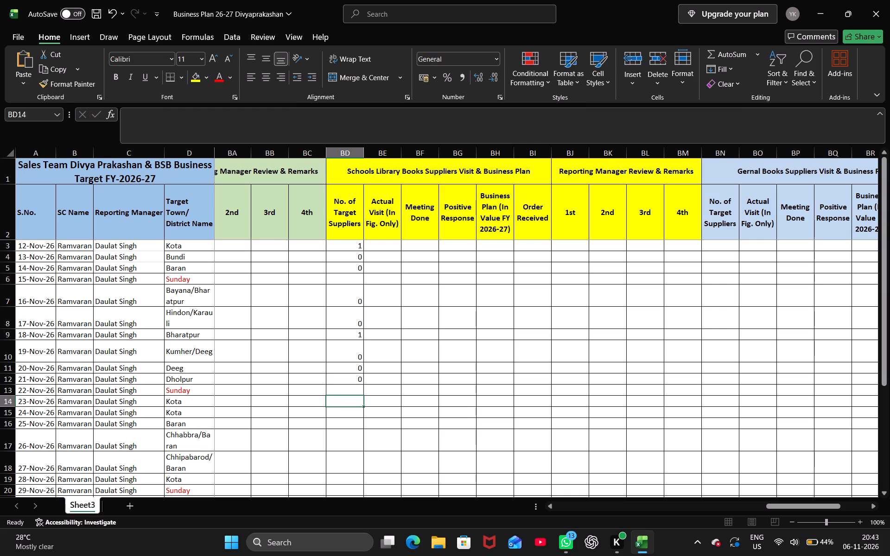
# Set the target library book suppliers to 0 for 23-Nov-26 Kota and 1 for 24-Nov-26 Kota.
pyautogui.press('0')
pyautogui.press('Return')
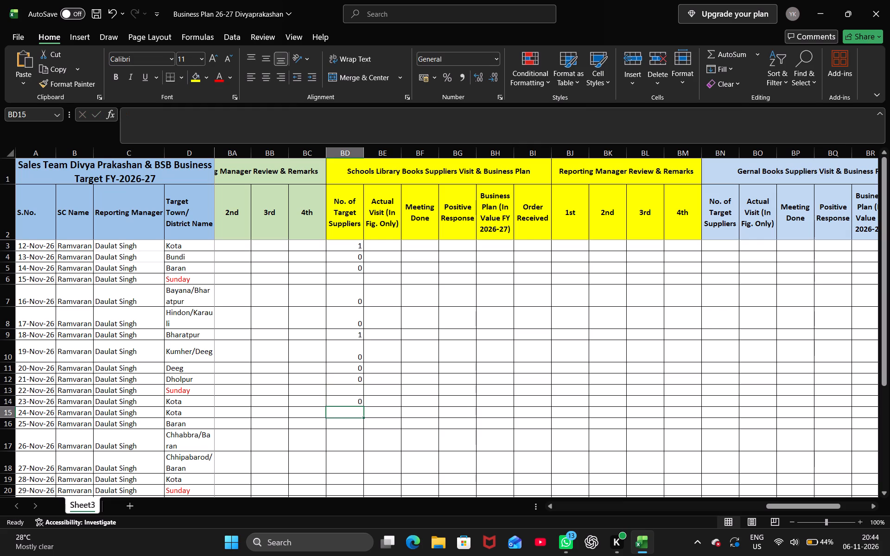
pyautogui.press('0')
pyautogui.press('BackSpace')
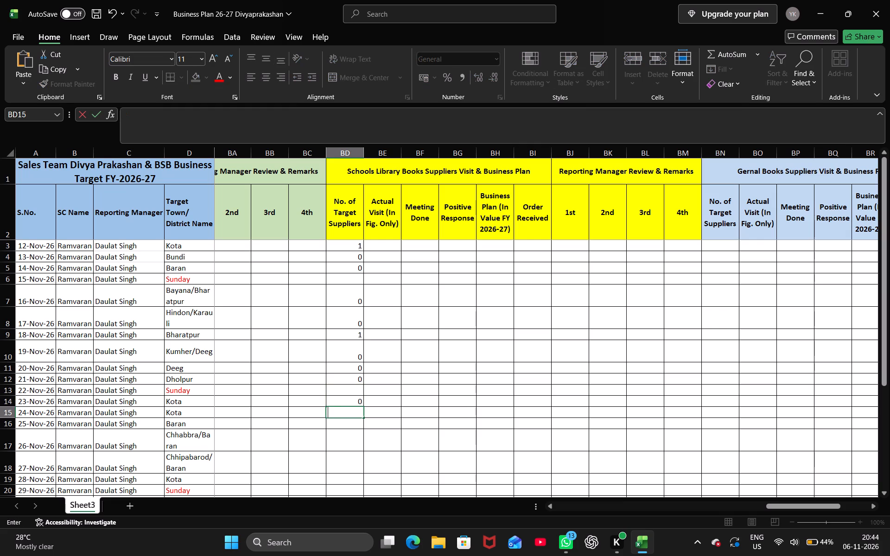
pyautogui.press('Up')
pyautogui.press('BackSpace')
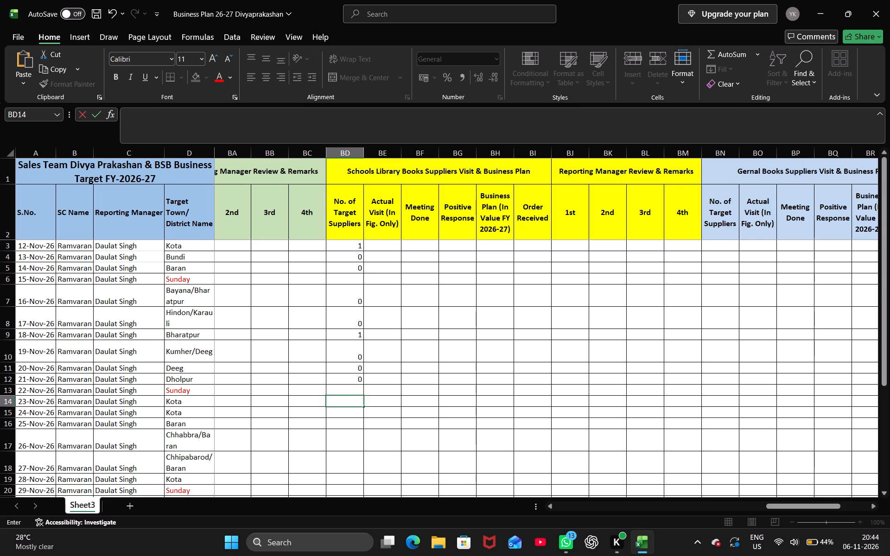
pyautogui.press('0')
pyautogui.press('Return')
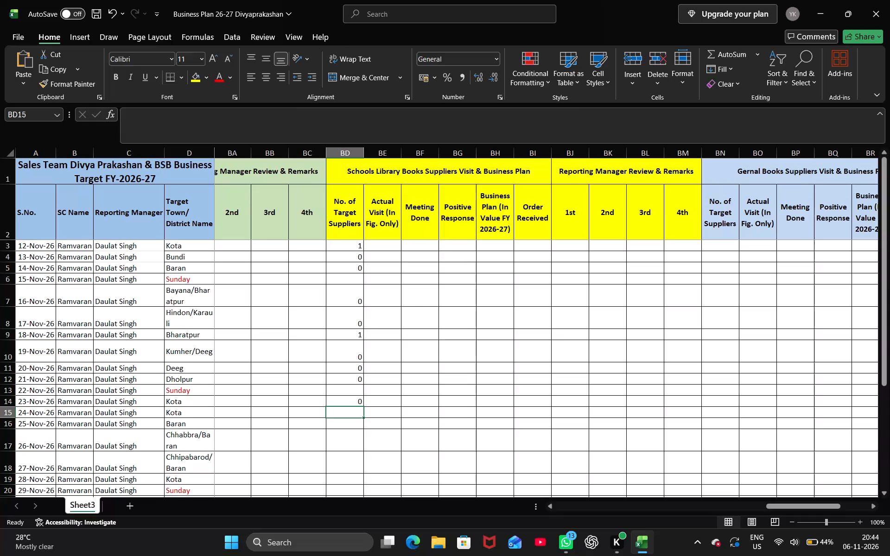
pyautogui.press('1')
pyautogui.press('Return')
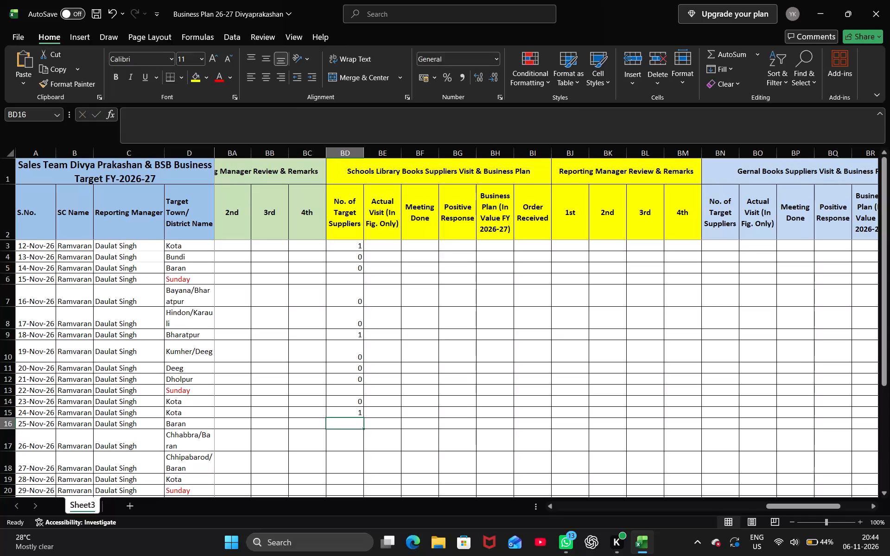
# Set the target library book suppliers to 0 for 25-Nov-26 Baran and 26-Nov-26 Chhabbra/Baran.
pyautogui.press('Return')
pyautogui.press('Up')
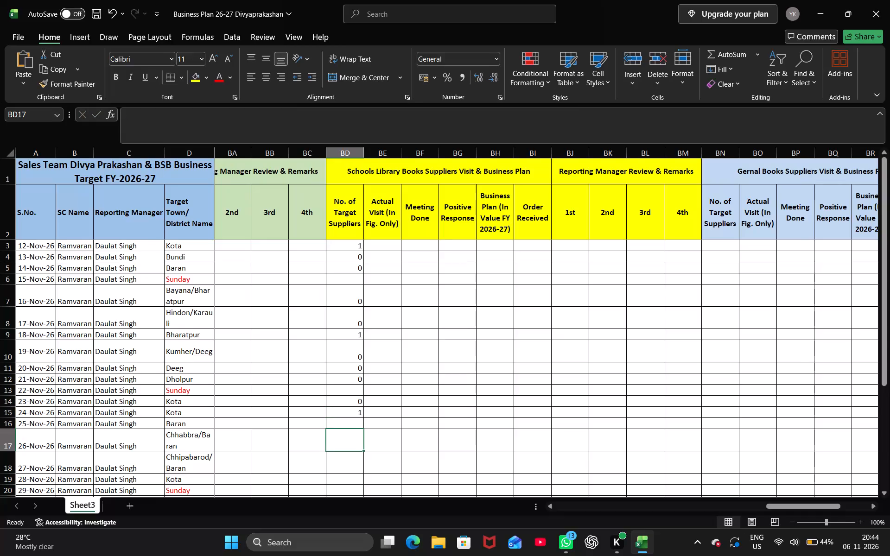
pyautogui.press('Up')
pyautogui.press('Down')
pyautogui.press('0')
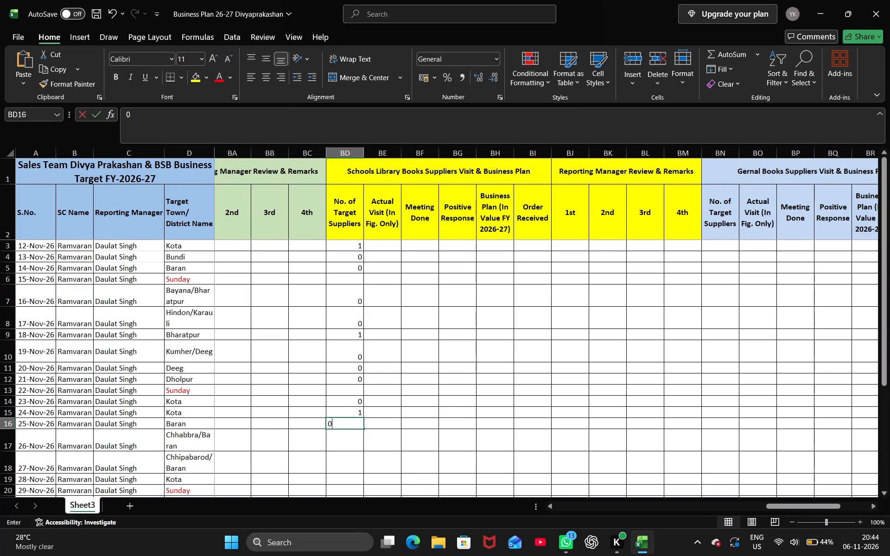
pyautogui.press('Return')
pyautogui.write('0\\')
pyautogui.press('Return')
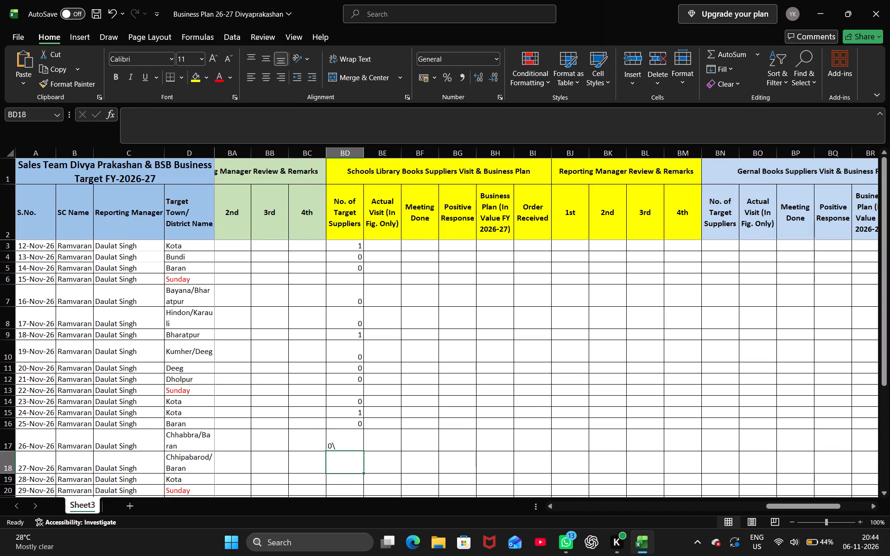
pyautogui.press('Up')
pyautogui.press('0')
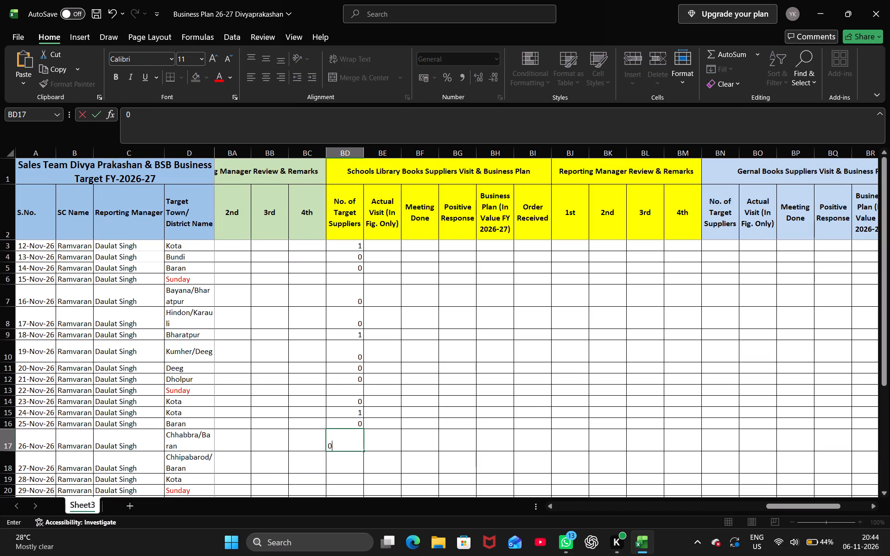
pyautogui.press('Return')
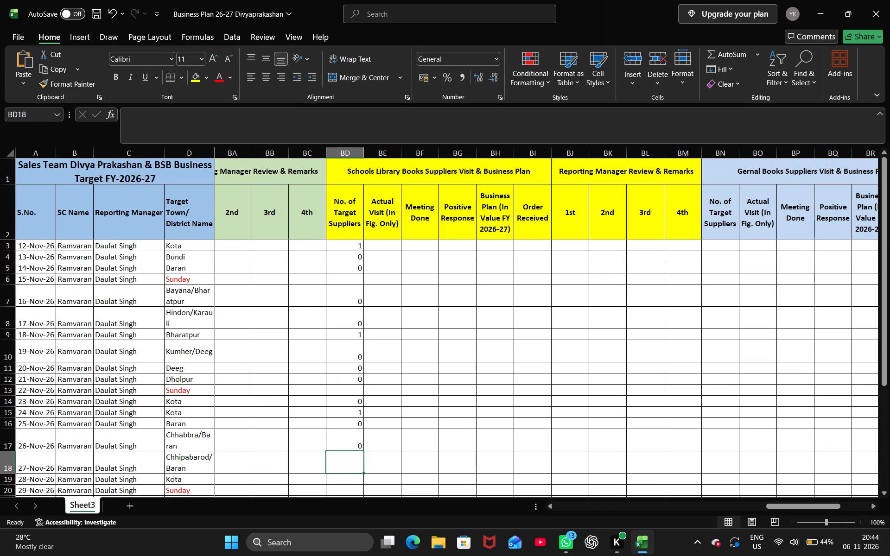
# Set the target library book suppliers to 0 for 27-Nov-26 Chhipabarod/Baran, 28-Nov-26 Kota and 30-Nov-26 Bundi, leaving the Sunday row blank.
pyautogui.press('0')
pyautogui.press('Return')
pyautogui.press('0')
pyautogui.press('Return')
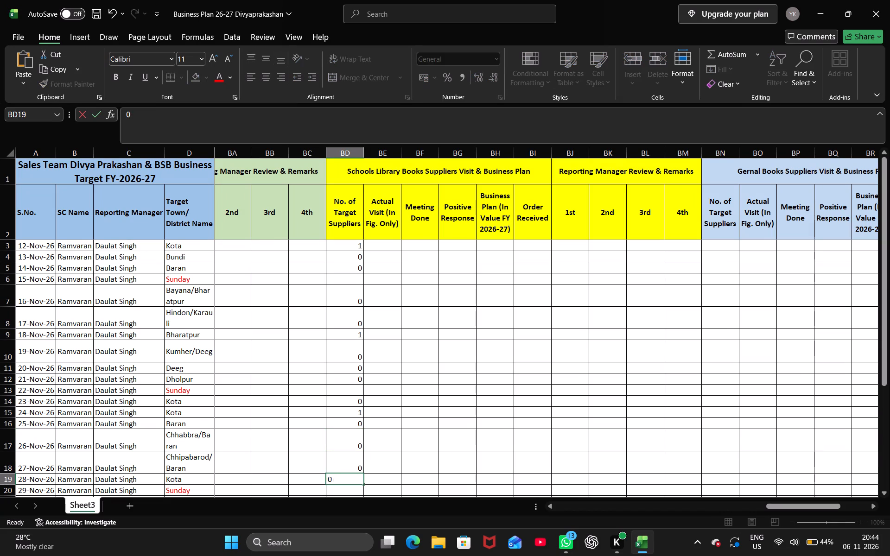
pyautogui.press('Down')
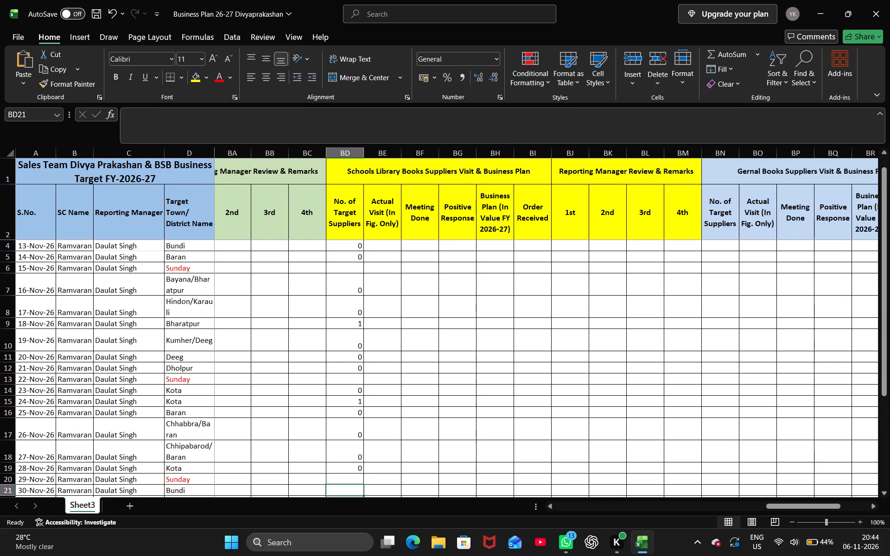
pyautogui.press('0')
pyautogui.press('Return')
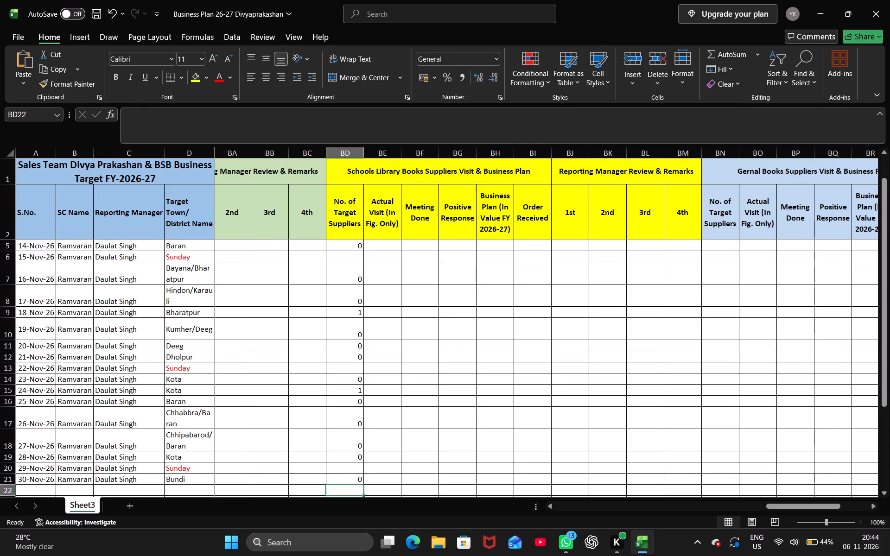
# Under Gernal Books Suppliers Visit & Business Plan, set the target suppliers to 1 for 12-Nov-26 Kota and 0 for 13-Nov-26 Bundi and 14-Nov-26 Baran.
pyautogui.scroll(1, 407, 283)
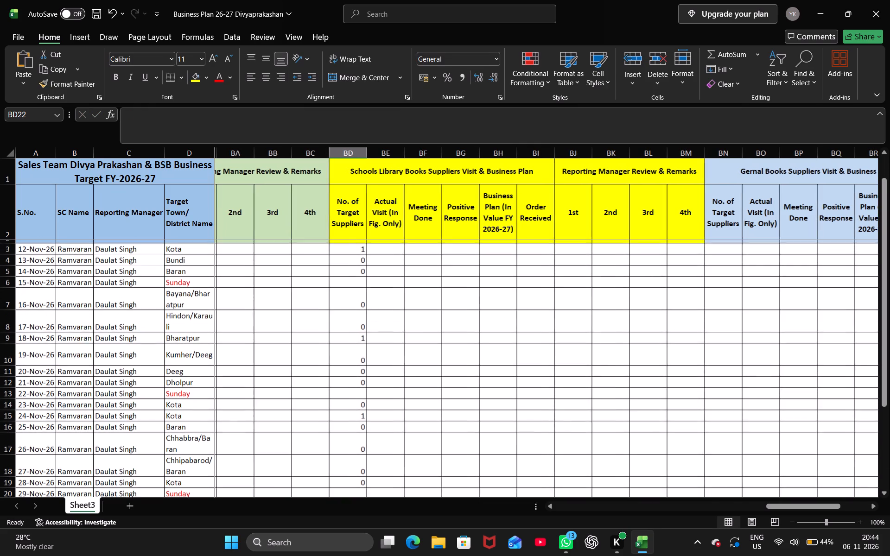
pyautogui.scroll(1, 407, 283)
pyautogui.hscroll(-1, 726, 274)
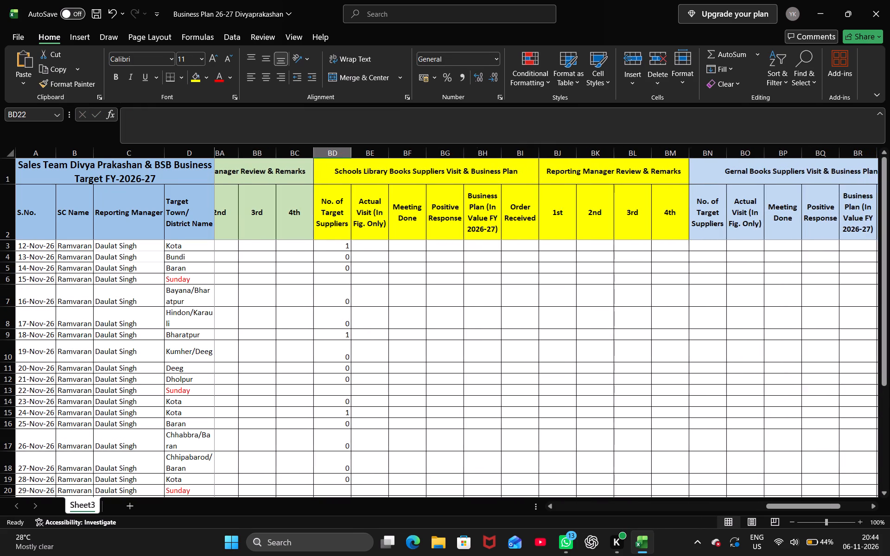
pyautogui.hscroll(-6, 726, 274)
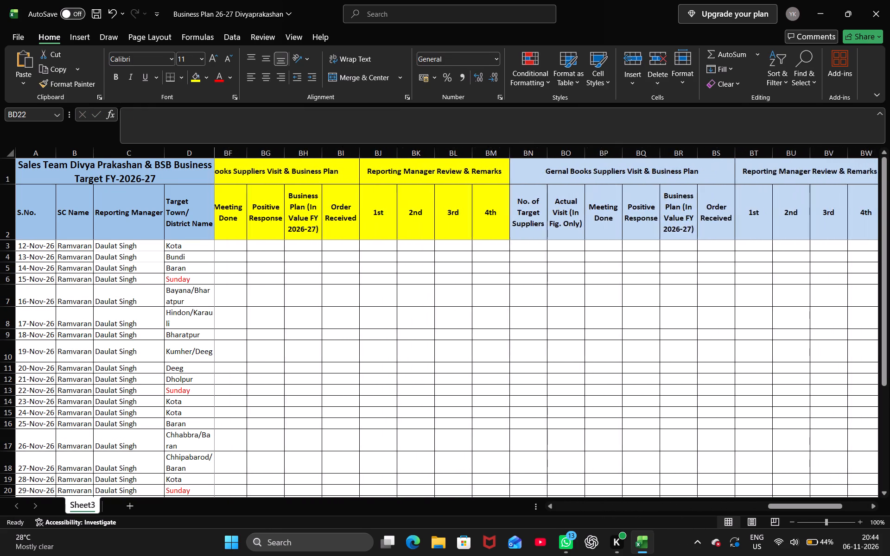
pyautogui.hscroll(-2, 726, 274)
pyautogui.hscroll(2, 726, 274)
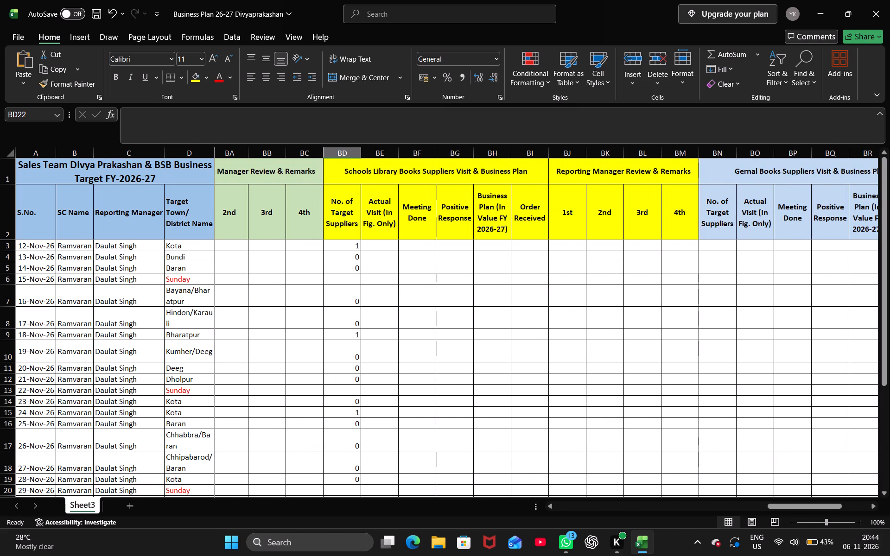
pyautogui.hscroll(-1, 719, 268)
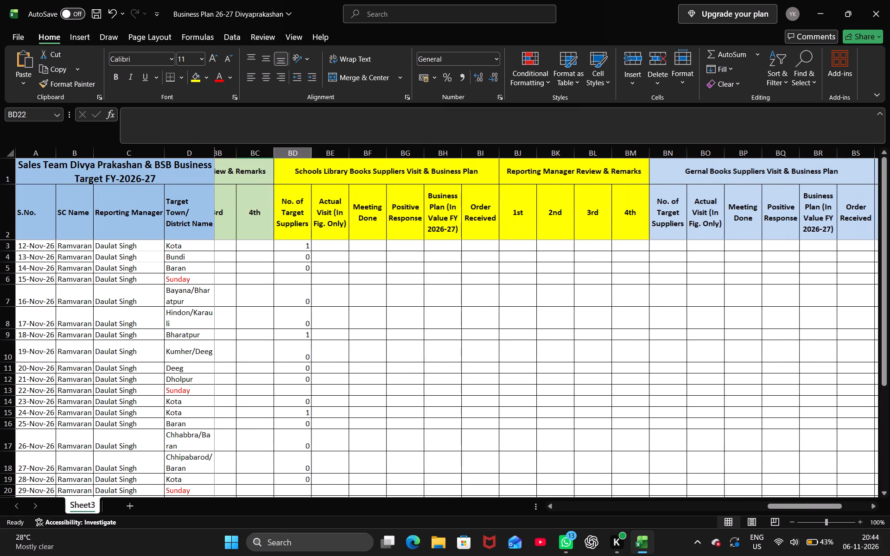
pyautogui.click(666, 247)
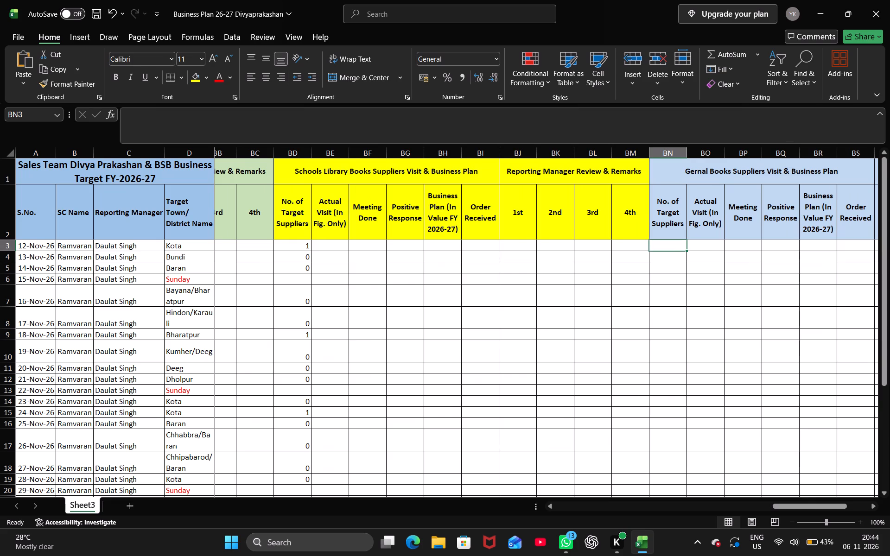
pyautogui.press('1')
pyautogui.press('Return')
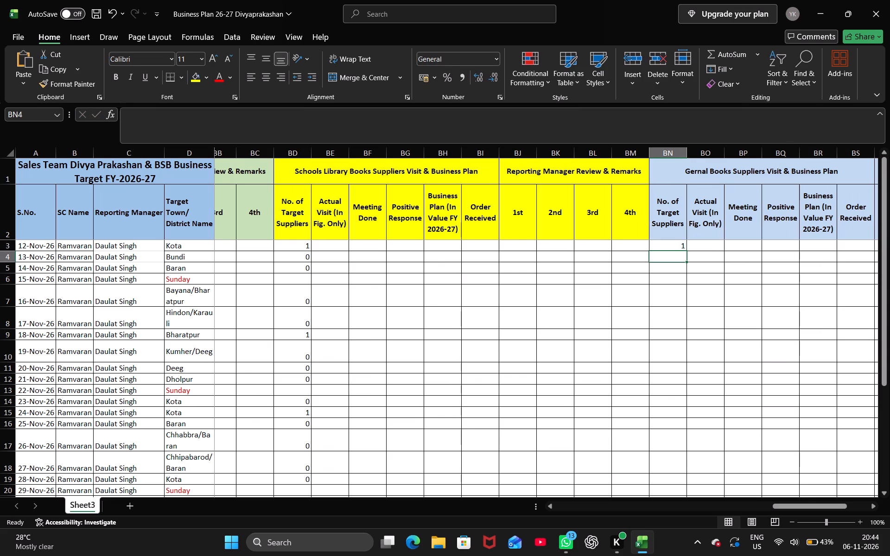
pyautogui.press('0')
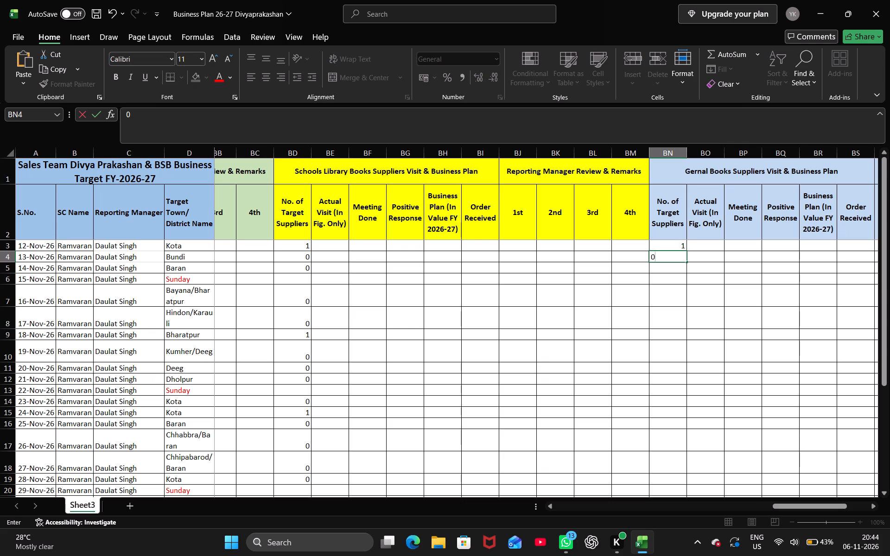
pyautogui.press('Return')
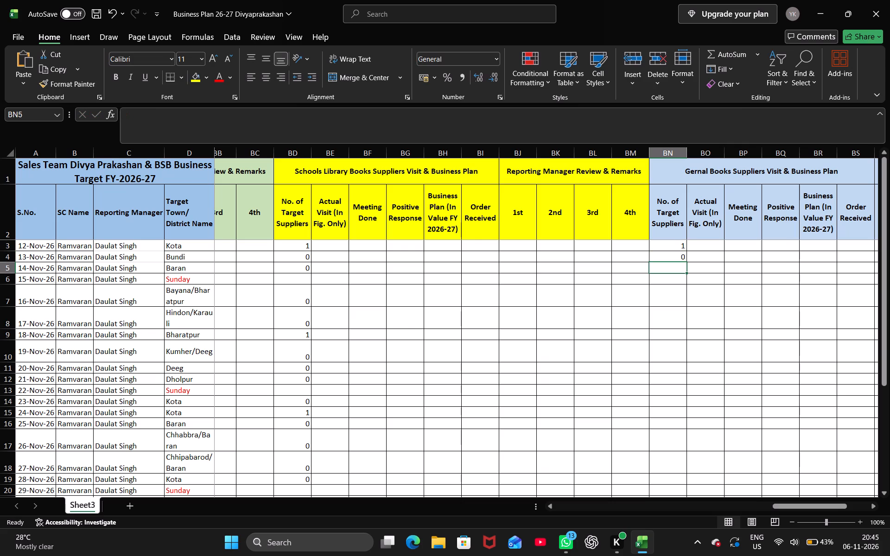
pyautogui.press('0')
pyautogui.press('Return')
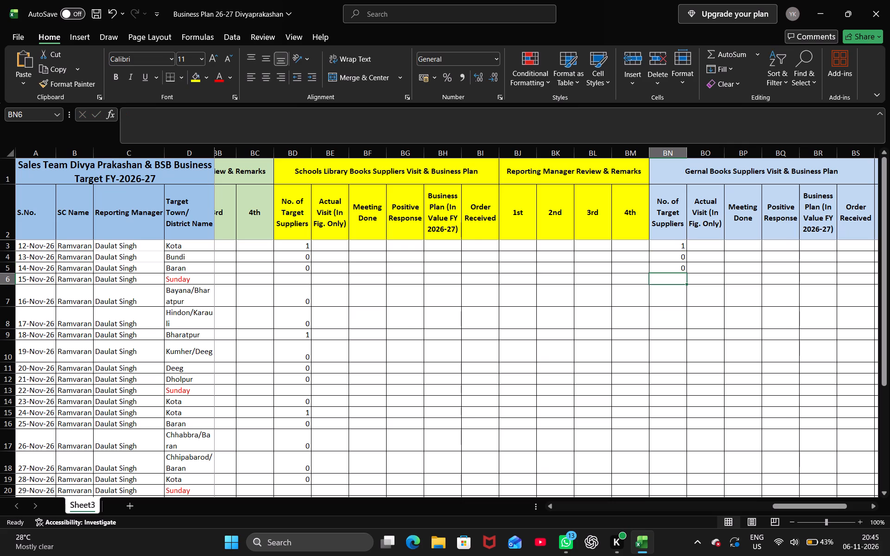
# Set the target general book suppliers to 0 for 16-Nov-26 Bayana/Bharatpur and 17-Nov-26 Hindon/Karauli, leaving the Sunday row blank.
pyautogui.press('Right')
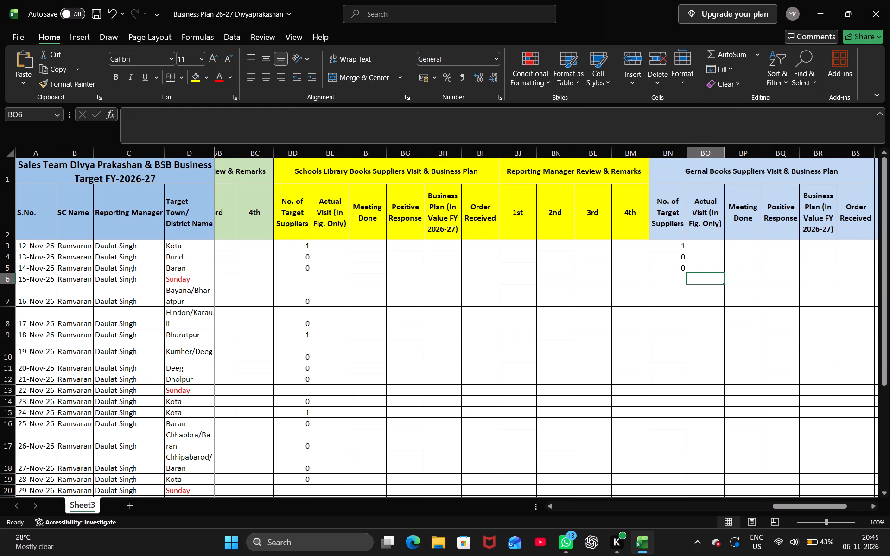
pyautogui.press('Down')
pyautogui.press('Left')
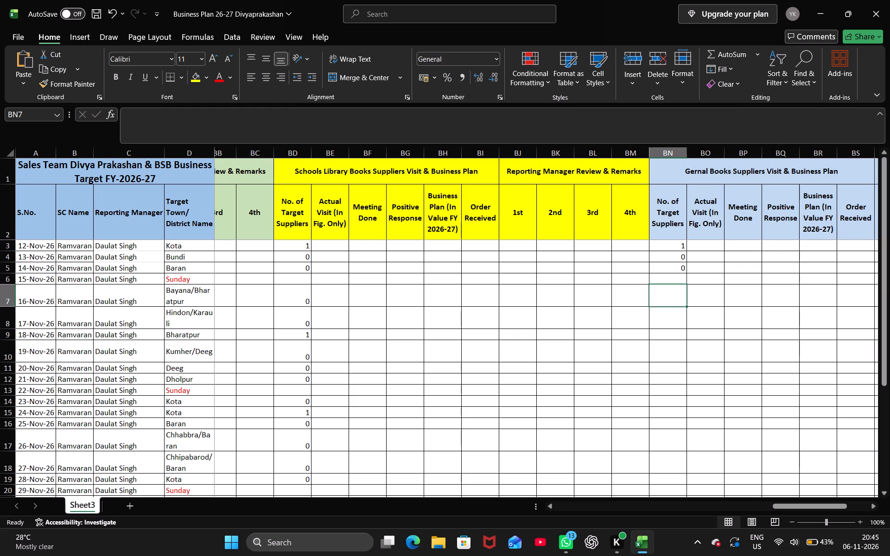
pyautogui.press('0')
pyautogui.press('Return')
pyautogui.press('0')
pyautogui.press('Return')
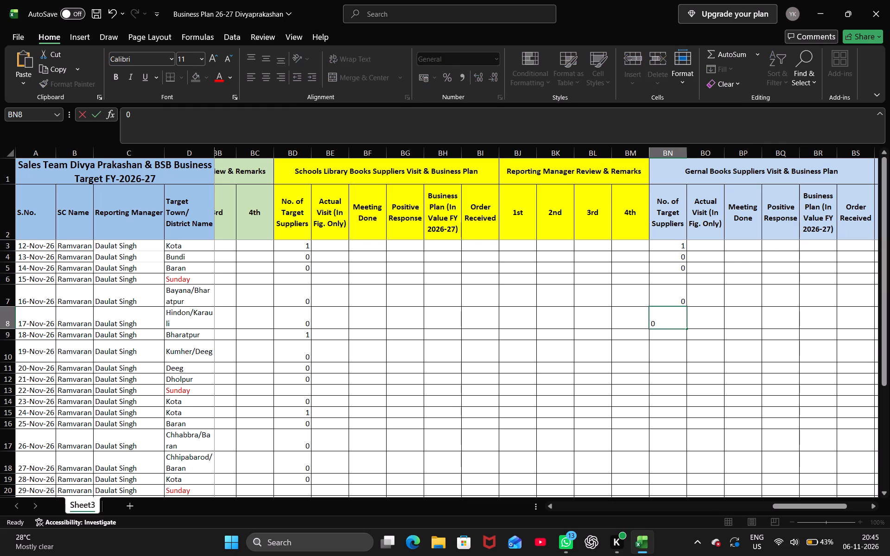
# Set the target general book suppliers to 1 for 18-Nov-26 Bharatpur and 0 for 19-Nov-26 Kumher/Deeg, 20-Nov-26 Deeg and 21-Nov-26 Dholpur.
pyautogui.press('0')
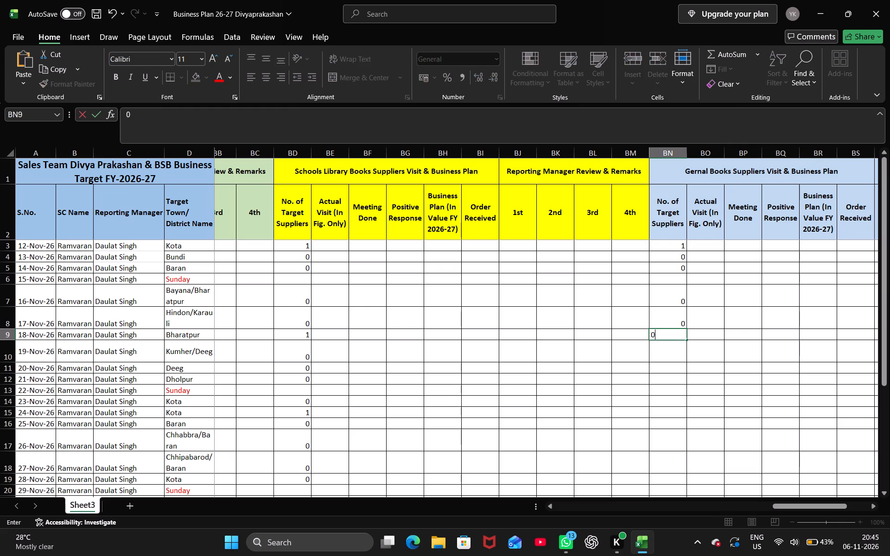
pyautogui.press('BackSpace')
pyautogui.press('1')
pyautogui.press('Return')
pyautogui.press('0')
pyautogui.press('Return')
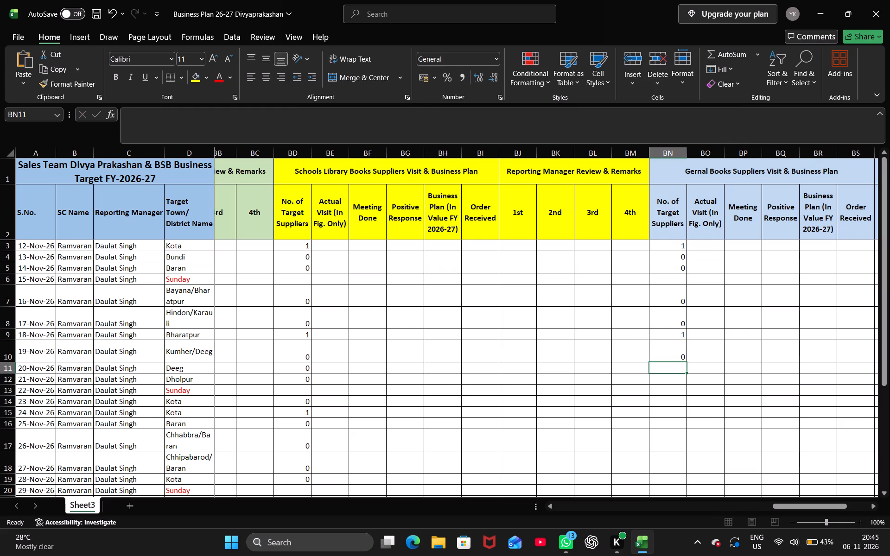
pyautogui.press('0')
pyautogui.press('Return')
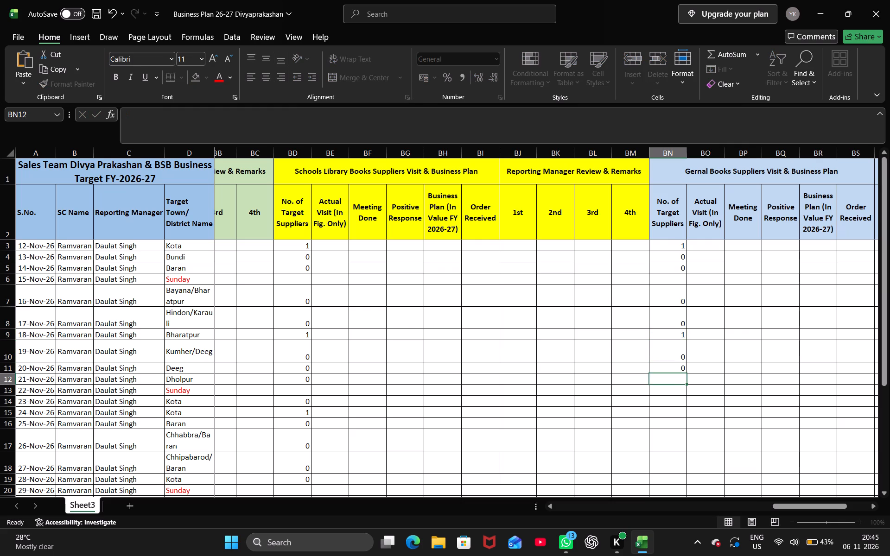
pyautogui.press('0')
pyautogui.press('Return')
# Skip the 22-Nov-26 Sunday row and set the target general book suppliers to 0 for each date from 23-Nov-26 Kota through 26-Nov-26 Chhabbra/Baran.
pyautogui.press('Right')
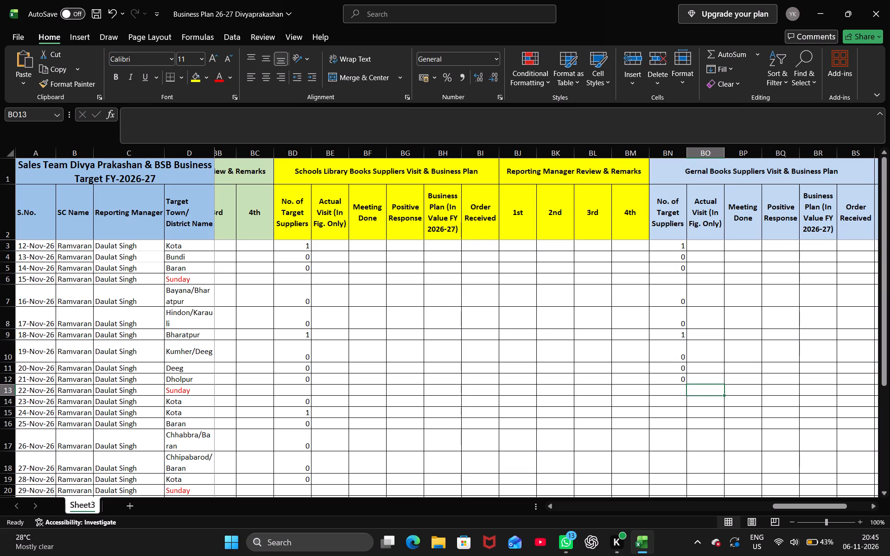
pyautogui.press('Down')
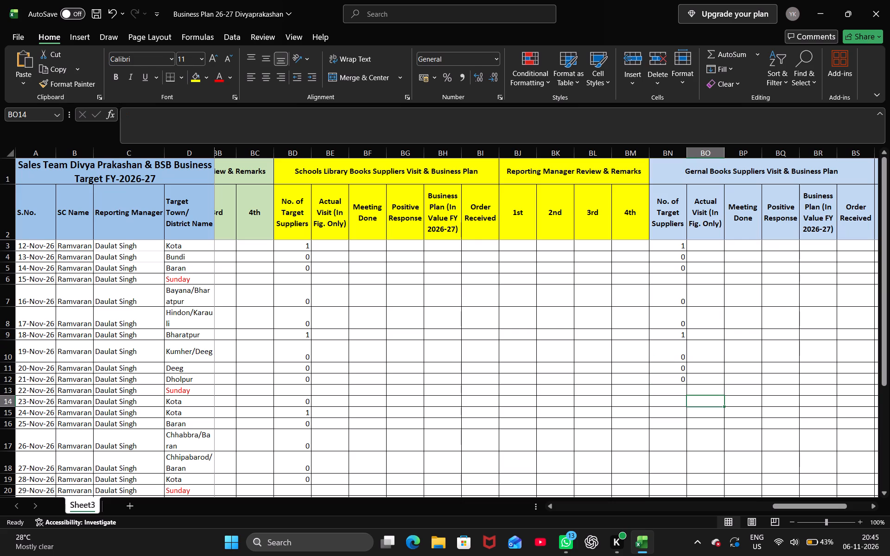
pyautogui.press('Left')
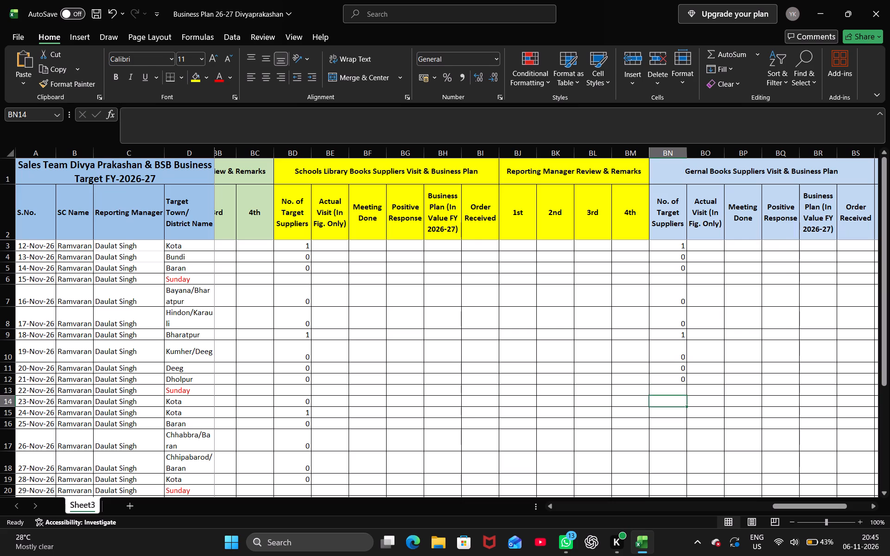
pyautogui.press('0')
pyautogui.press('Return')
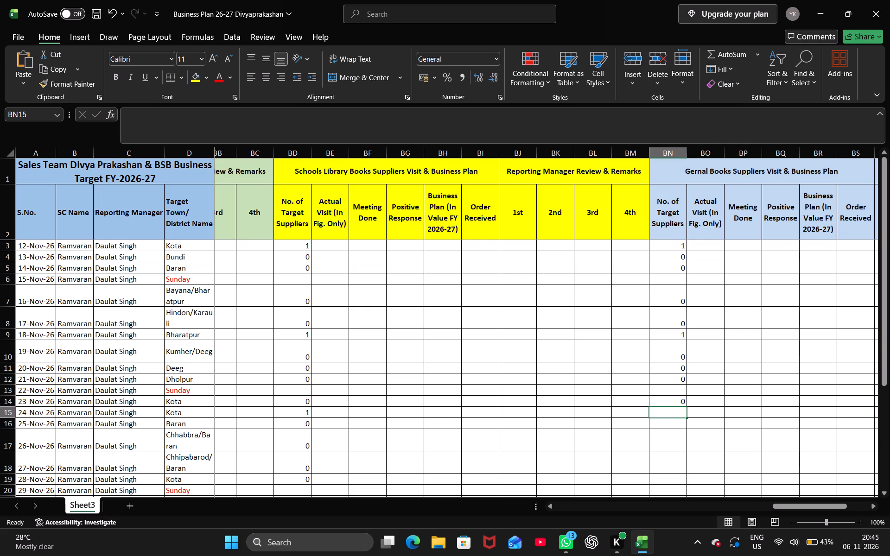
pyautogui.press('0')
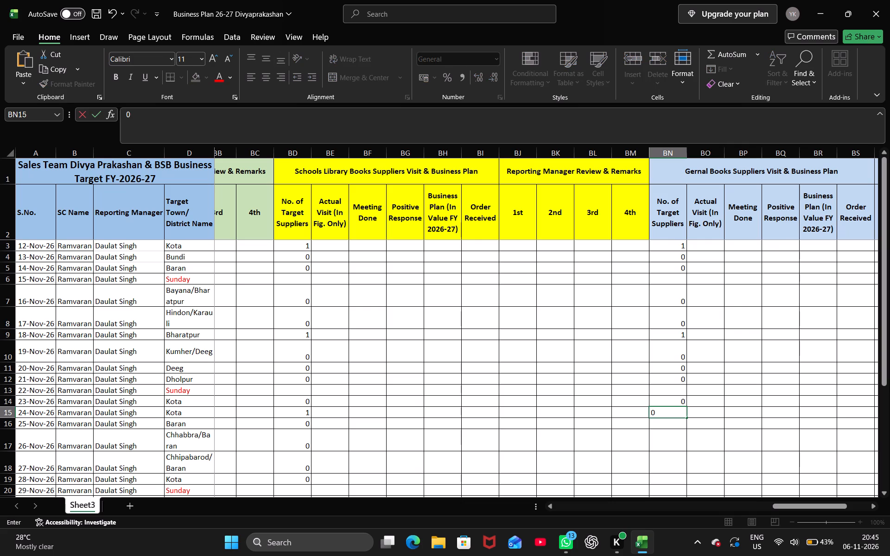
pyautogui.press('Return')
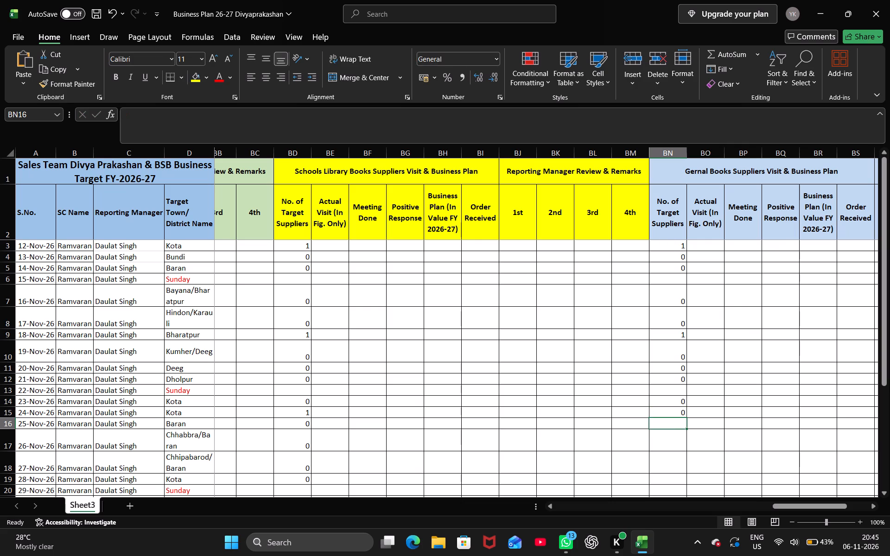
pyautogui.press('0')
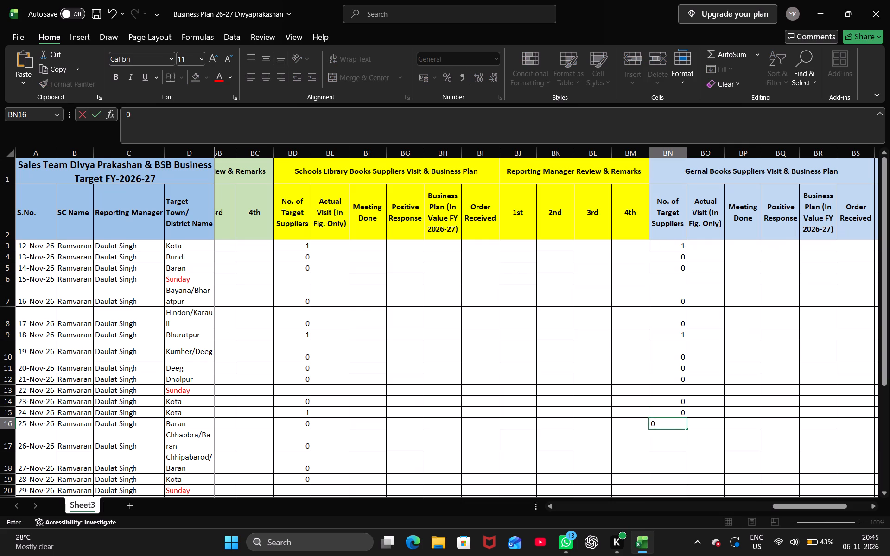
pyautogui.press('Return')
pyautogui.press('0')
pyautogui.press('Return')
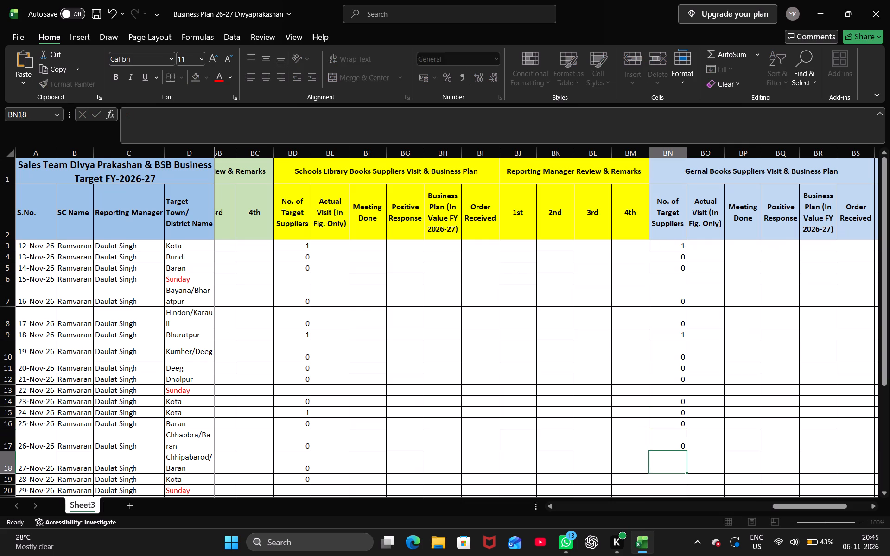
# Set the target general book suppliers to 0 for 27-Nov-26 Chhipabarod/Baran, 28-Nov-26 Kota and 30-Nov-26 Bundi, leaving the Sunday row blank.
pyautogui.press('0')
pyautogui.press('Return')
pyautogui.press('0')
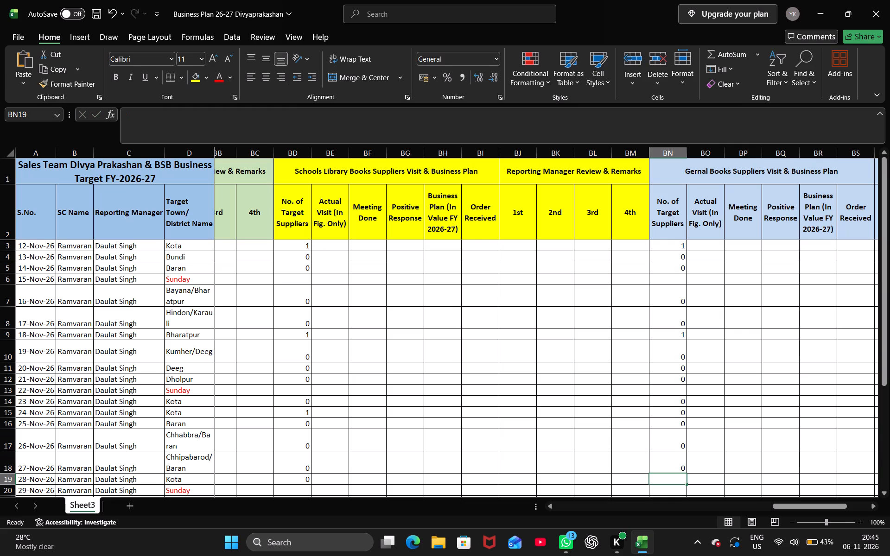
pyautogui.press('Return')
pyautogui.press('Right')
pyautogui.press('Down')
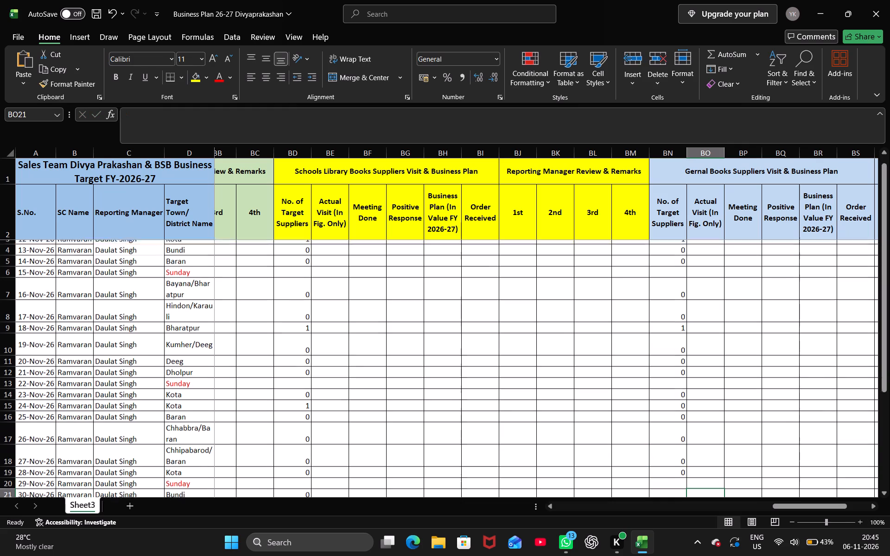
pyautogui.press('Left')
pyautogui.press('0')
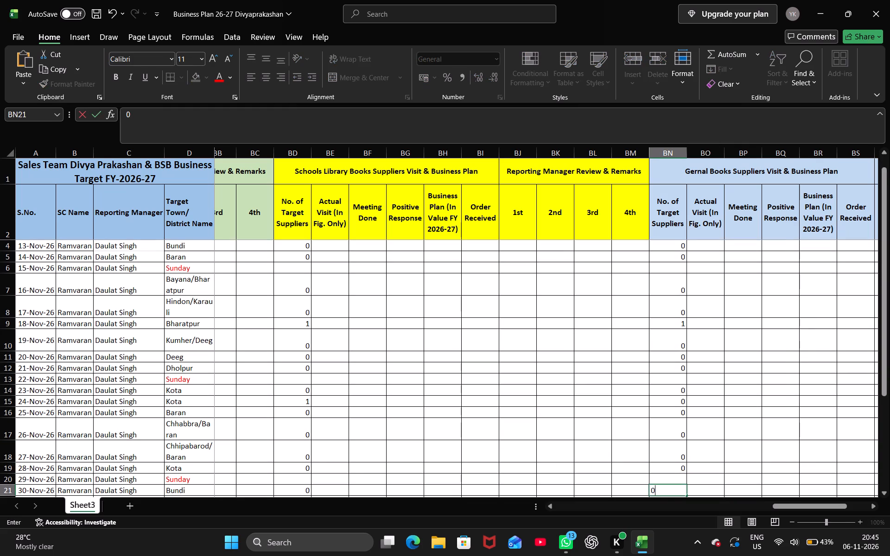
pyautogui.press('Return')
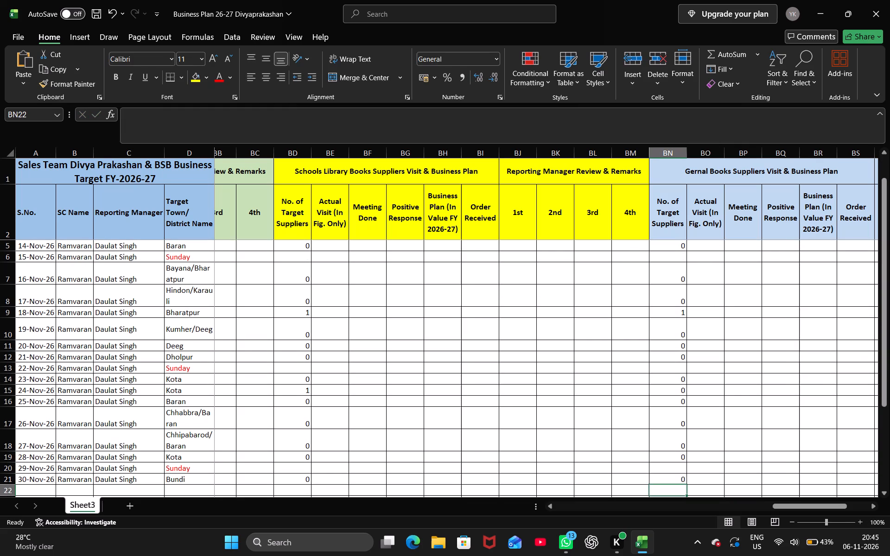
# Review the filled target columns across the sheet, from the general book suppliers section back to the seminar targets and town names.
pyautogui.click(697, 475)
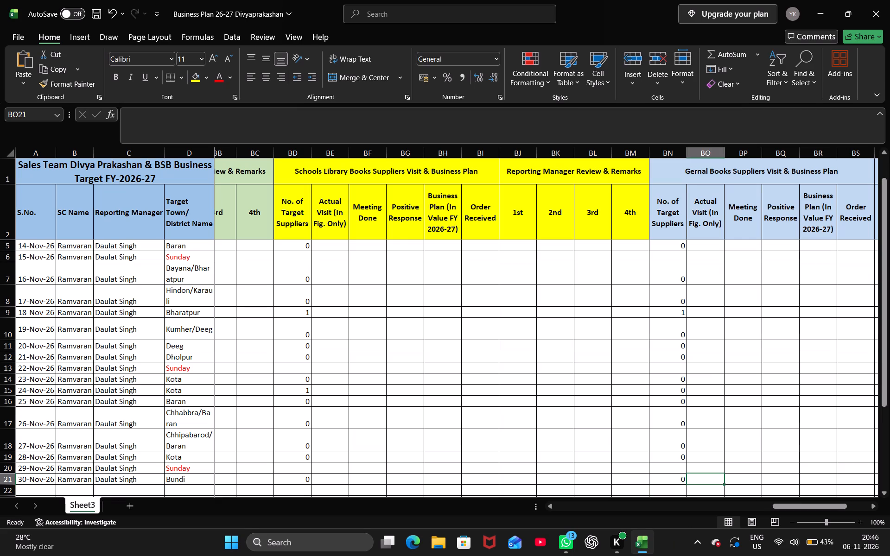
pyautogui.scroll(1, 393, 366)
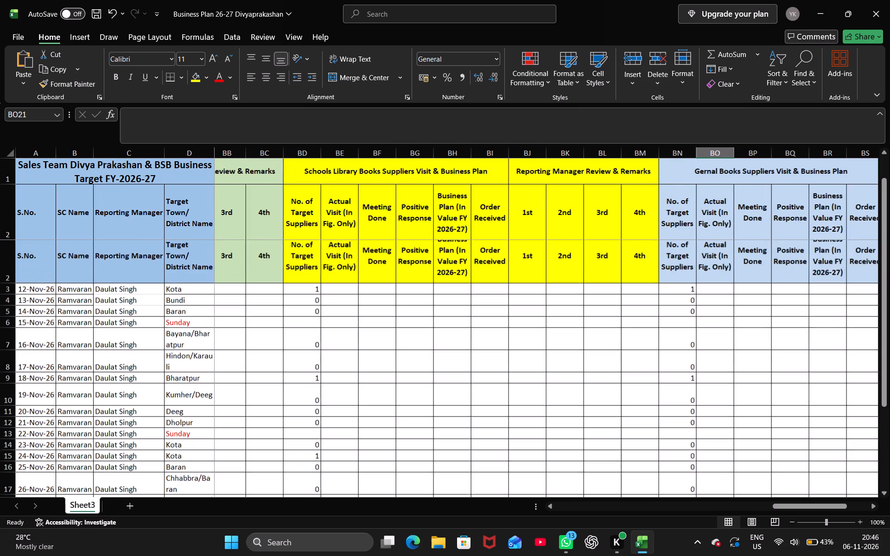
pyautogui.scroll(1, 393, 366)
pyautogui.hscroll(3, 393, 366)
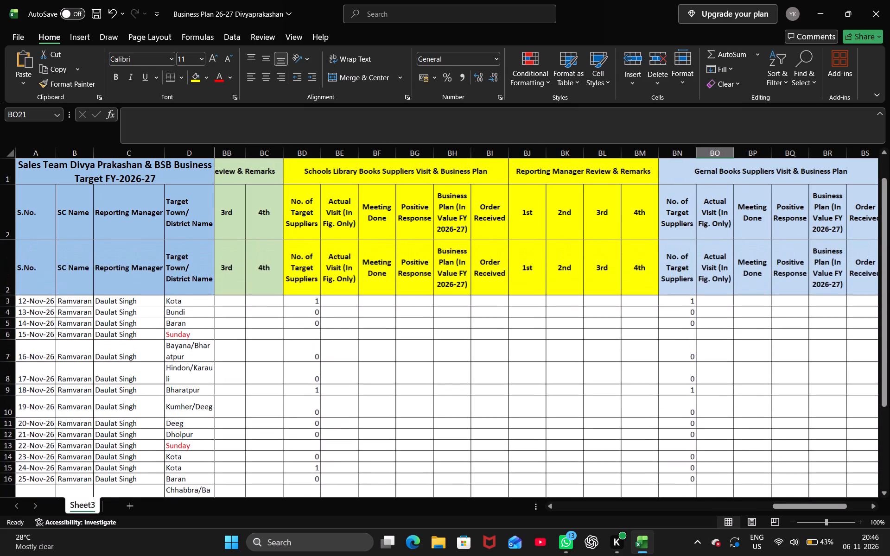
pyautogui.hscroll(3, 356, 314)
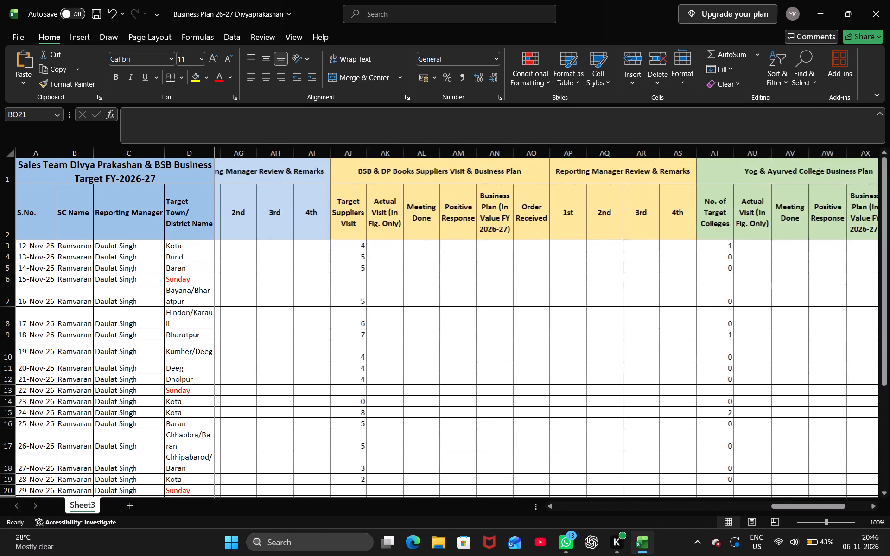
pyautogui.hscroll(2, 356, 314)
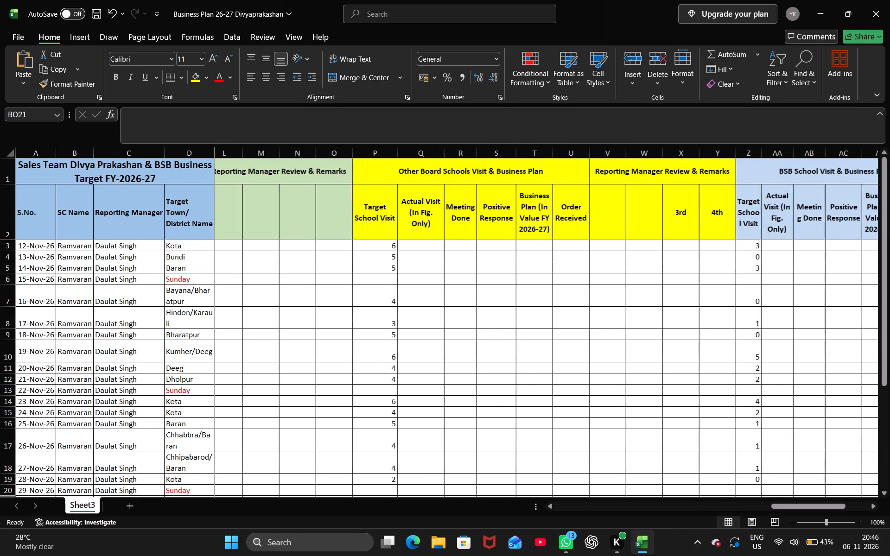
pyautogui.hscroll(1, 356, 314)
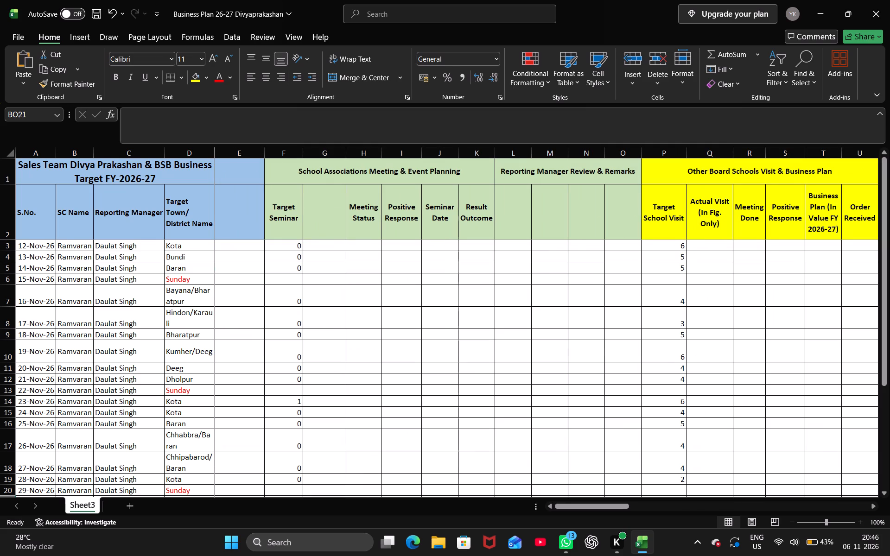
# Open the border options for the 16-Nov-26 Bayana/Bharatpur town cell.
pyautogui.click(204, 299)
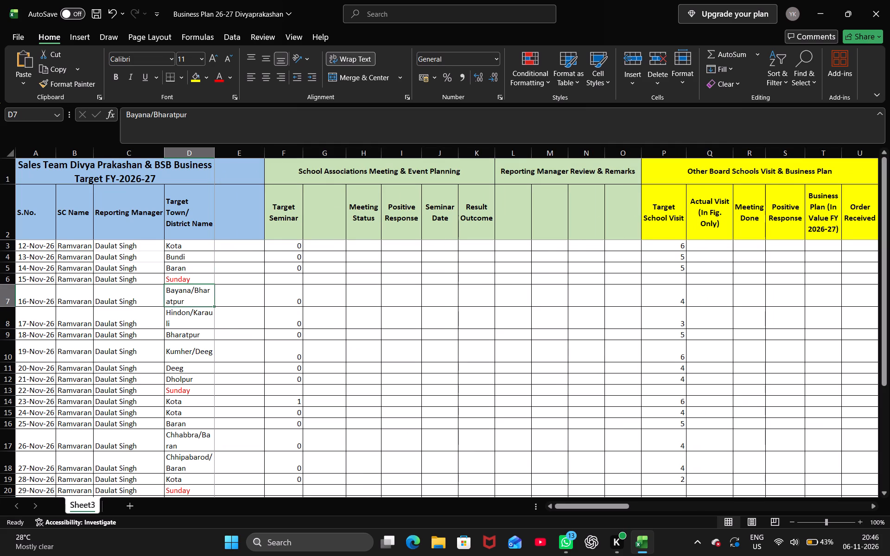
pyautogui.click(178, 79)
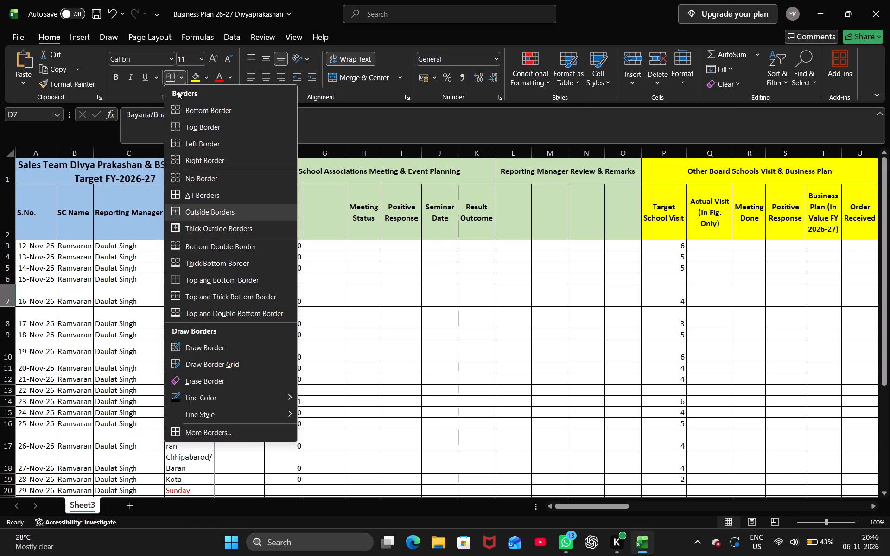
# Dismiss the border options without applying a border and save the Business Plan 26-27 Divyaprakashan workbook.
pyautogui.click(141, 227)
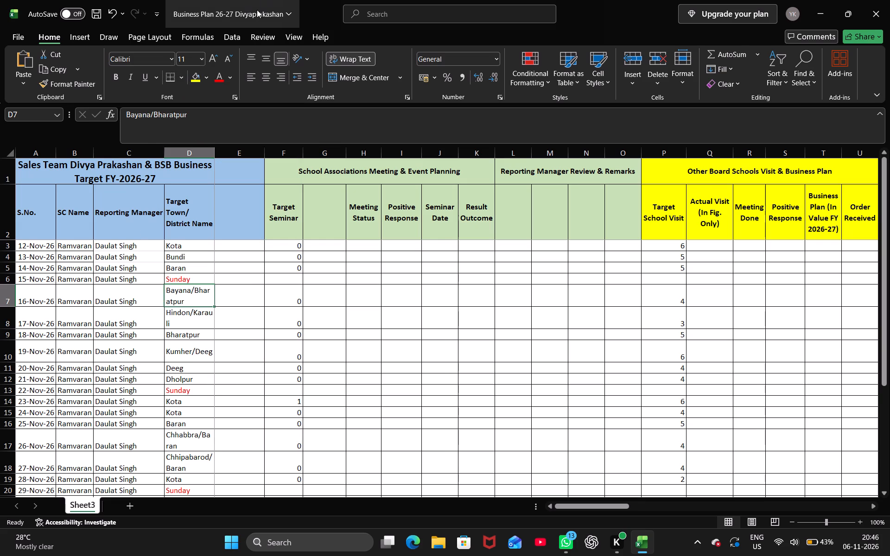
pyautogui.hotkey('ctrl', 's')
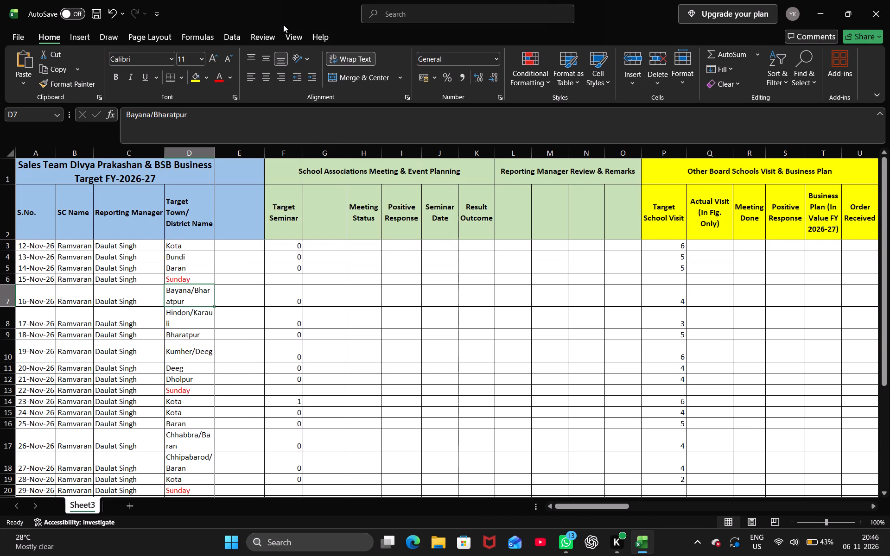
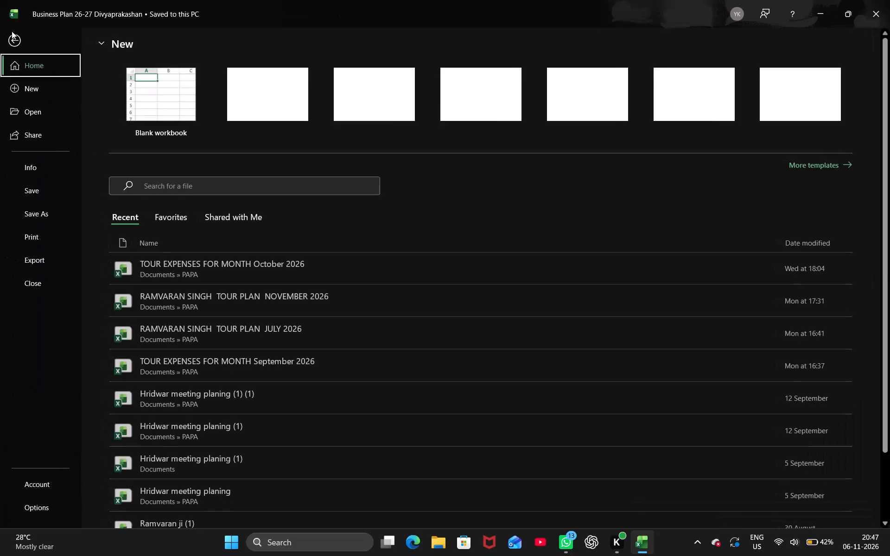
# Bring up the file options for saving a copy of the Business Plan 26-27 Divyaprakashan workbook.
pyautogui.click(40, 209)
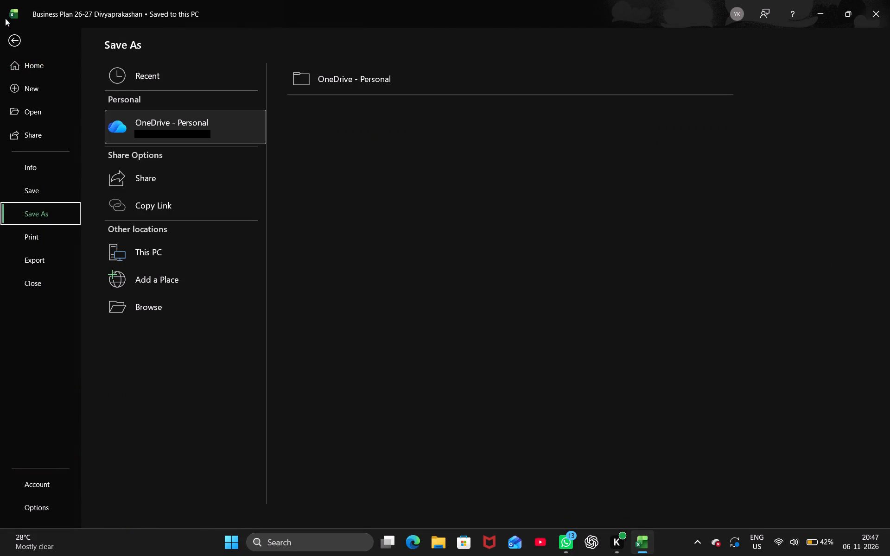
pyautogui.click(11, 39)
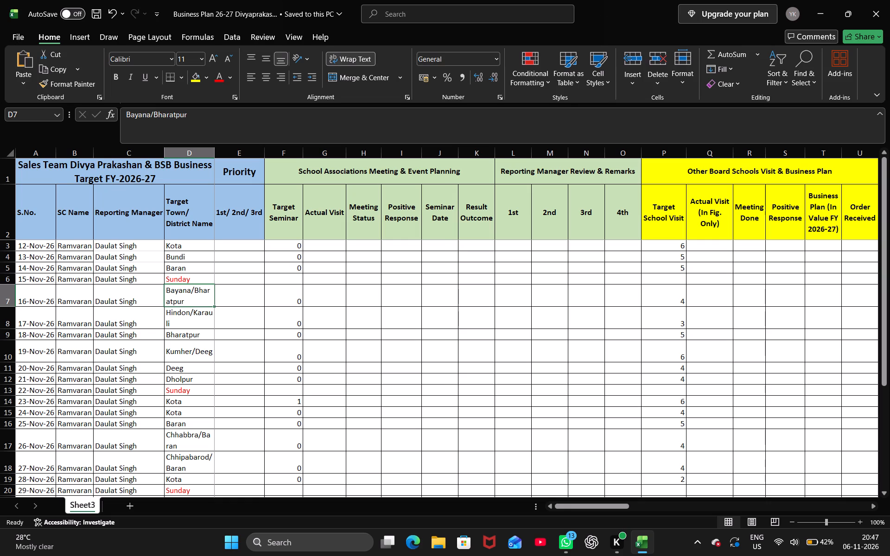
pyautogui.click(19, 34)
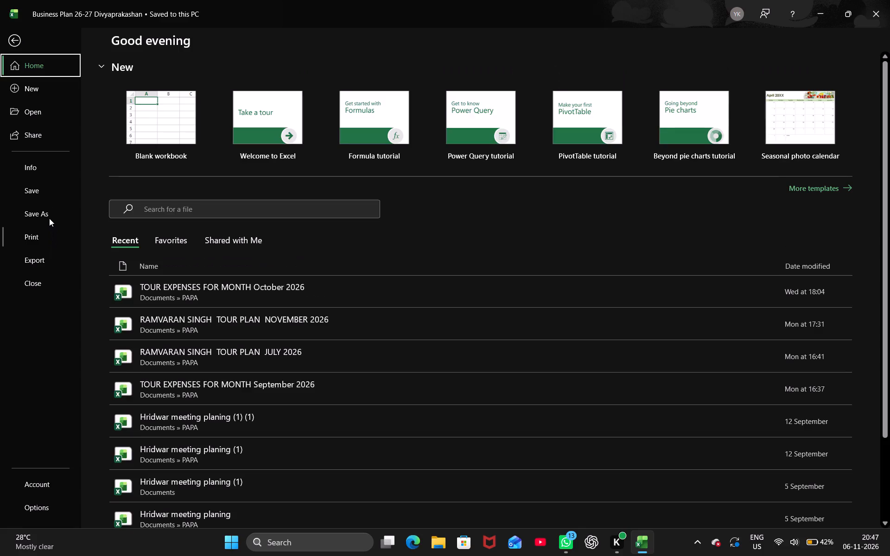
# Start saving a copy of the business plan workbook to the personal OneDrive folder.
pyautogui.click(49, 218)
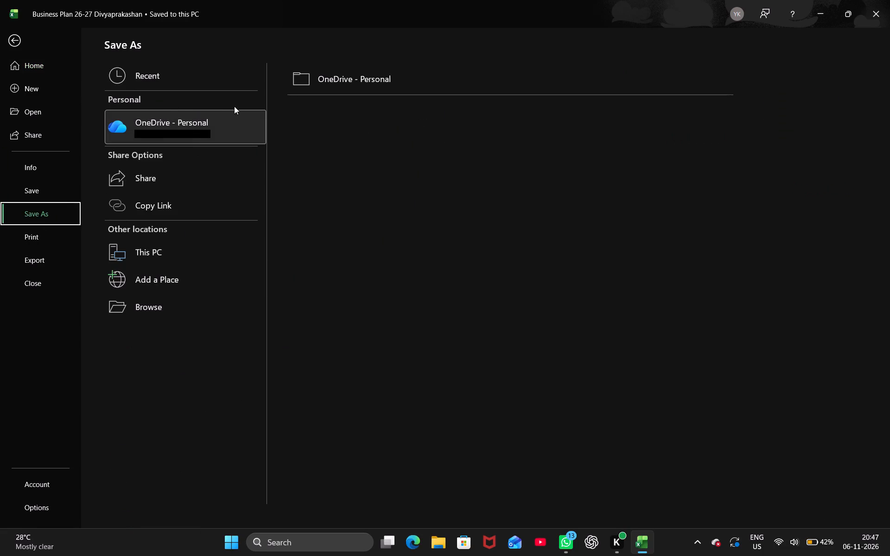
pyautogui.doubleClick(355, 76)
# Abandon the OneDrive save and save the workbook as Business Plan 26-27 Divyaprakashan, Excel Workbook type, in the PAPA folder under Documents on this PC.
pyautogui.click(448, 236)
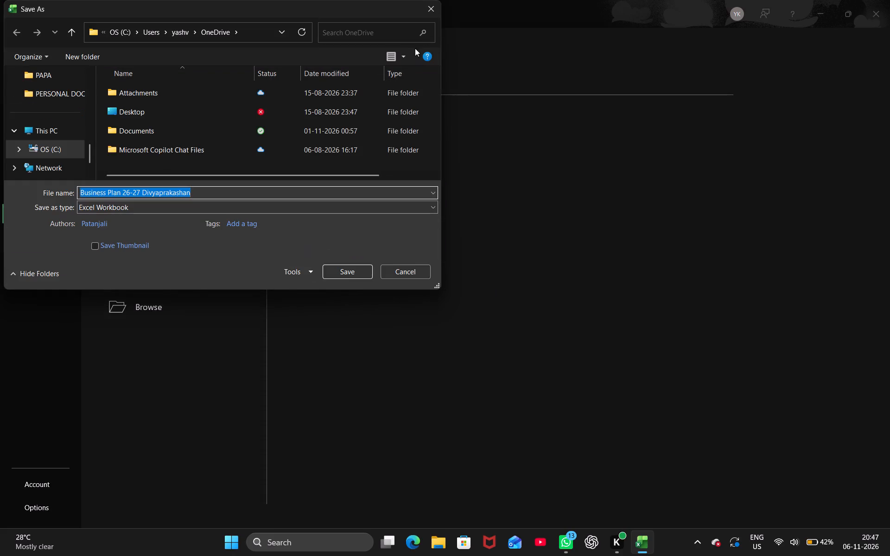
pyautogui.click(429, 6)
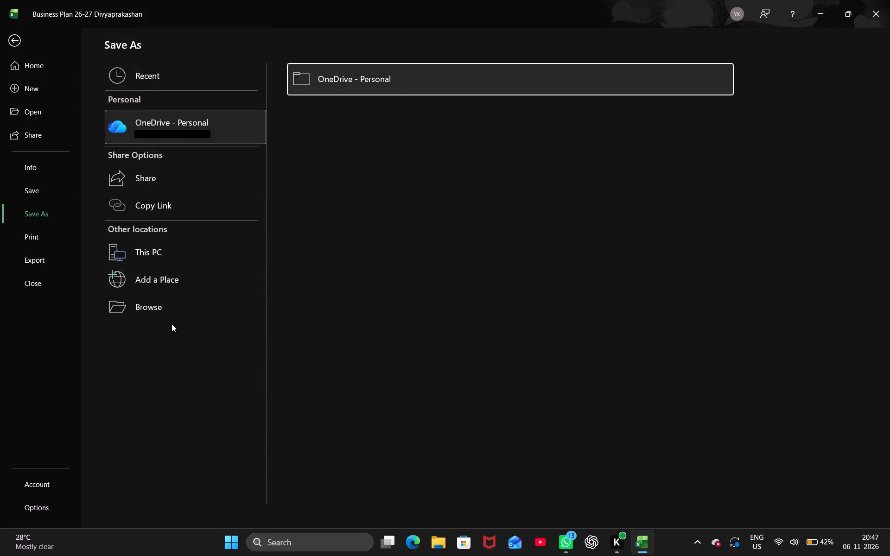
pyautogui.click(185, 253)
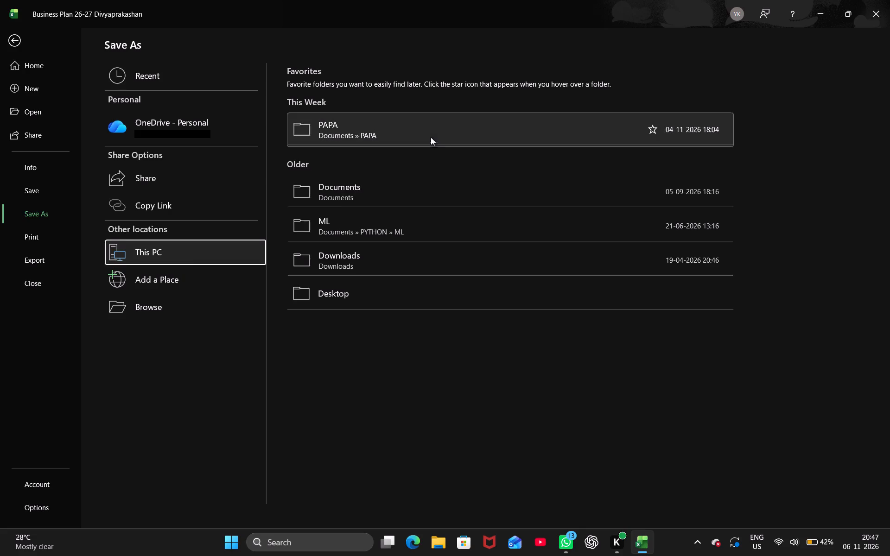
pyautogui.doubleClick(413, 131)
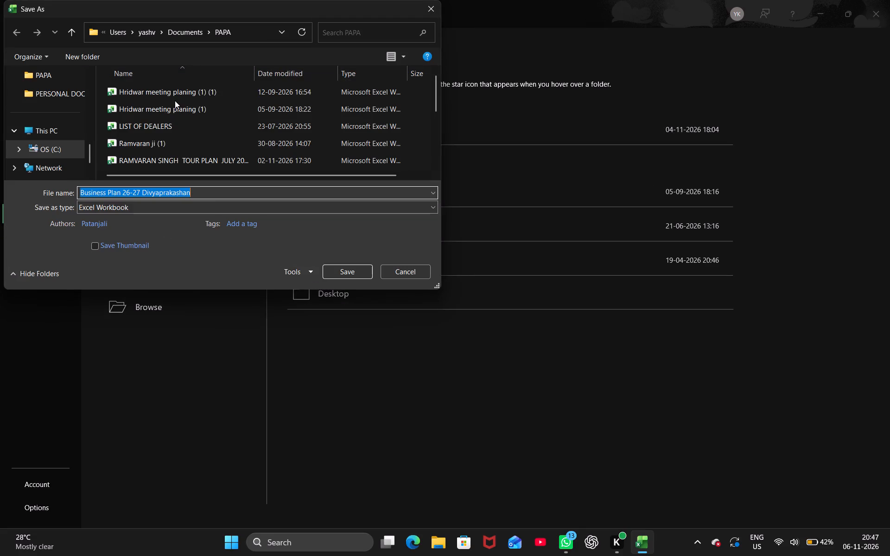
pyautogui.click(361, 270)
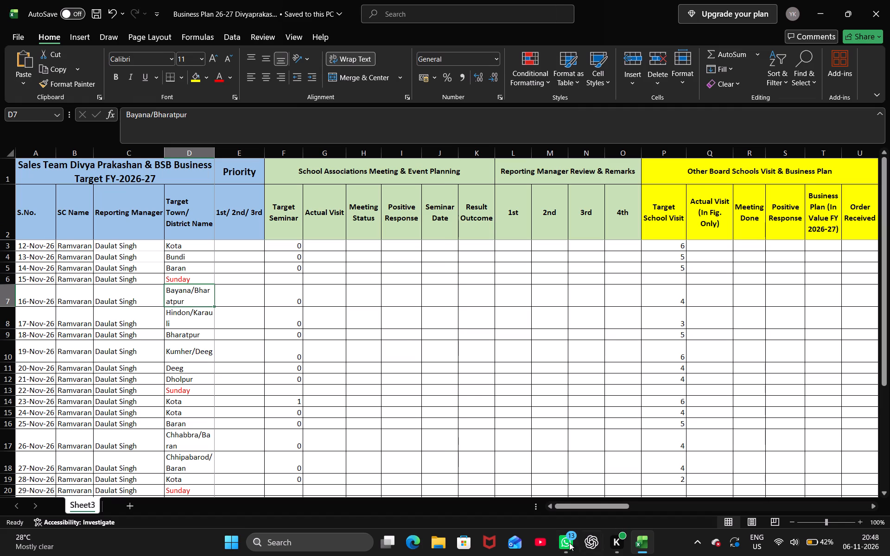
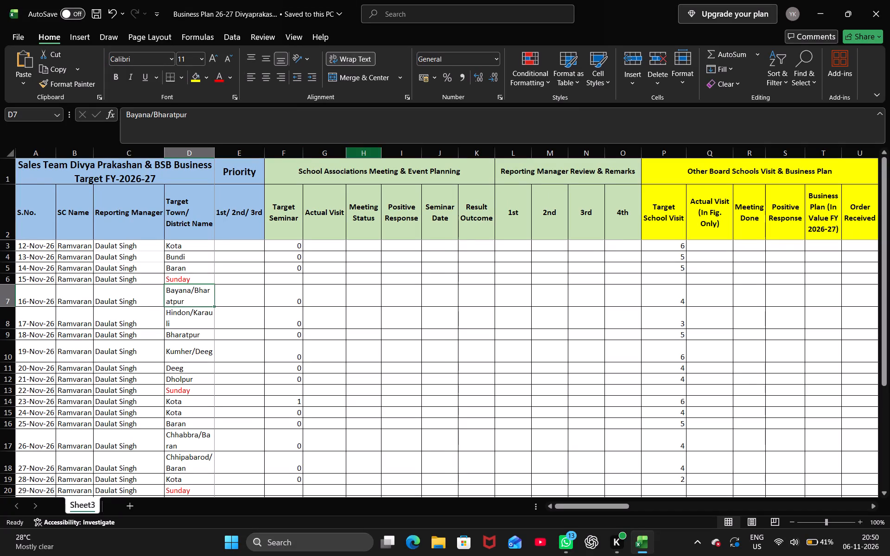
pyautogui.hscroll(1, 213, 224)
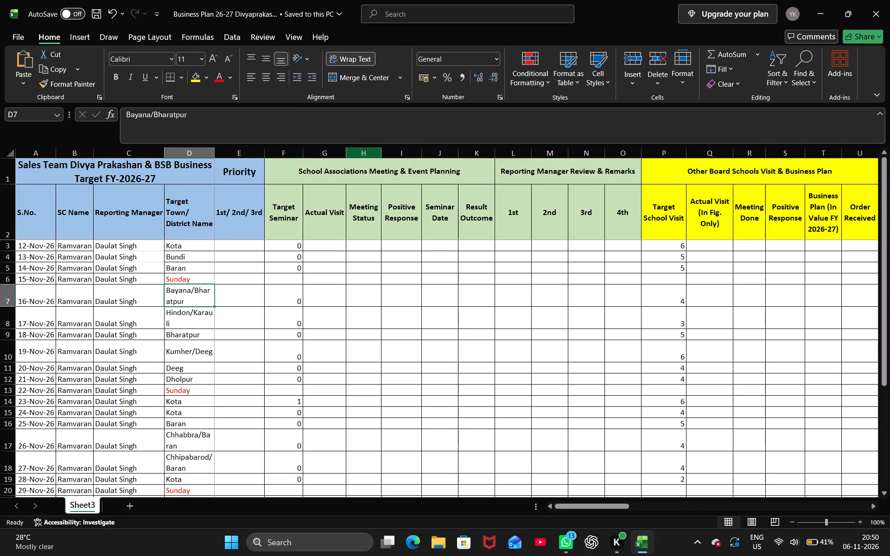